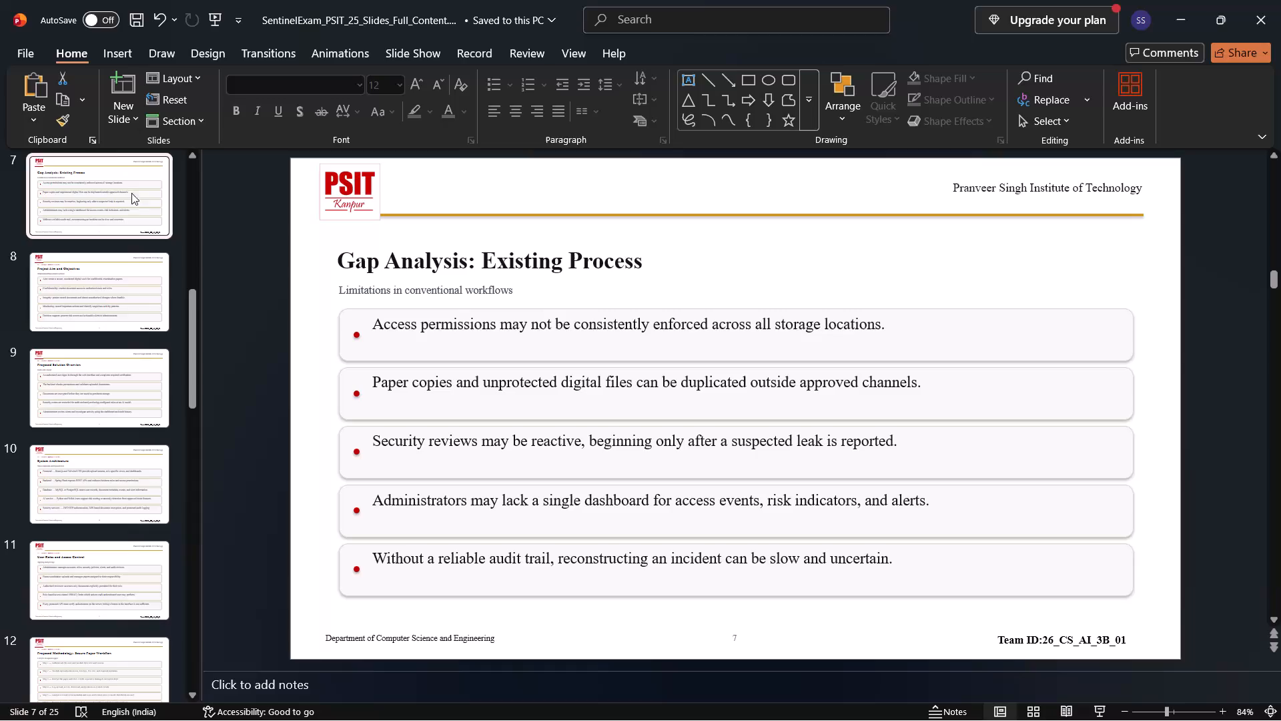
Delete the red "08 | SENTINELEXAM INTELLIGENCE" label above the title on slide 8, Project Aim and Objectives.
left_click(96, 273)
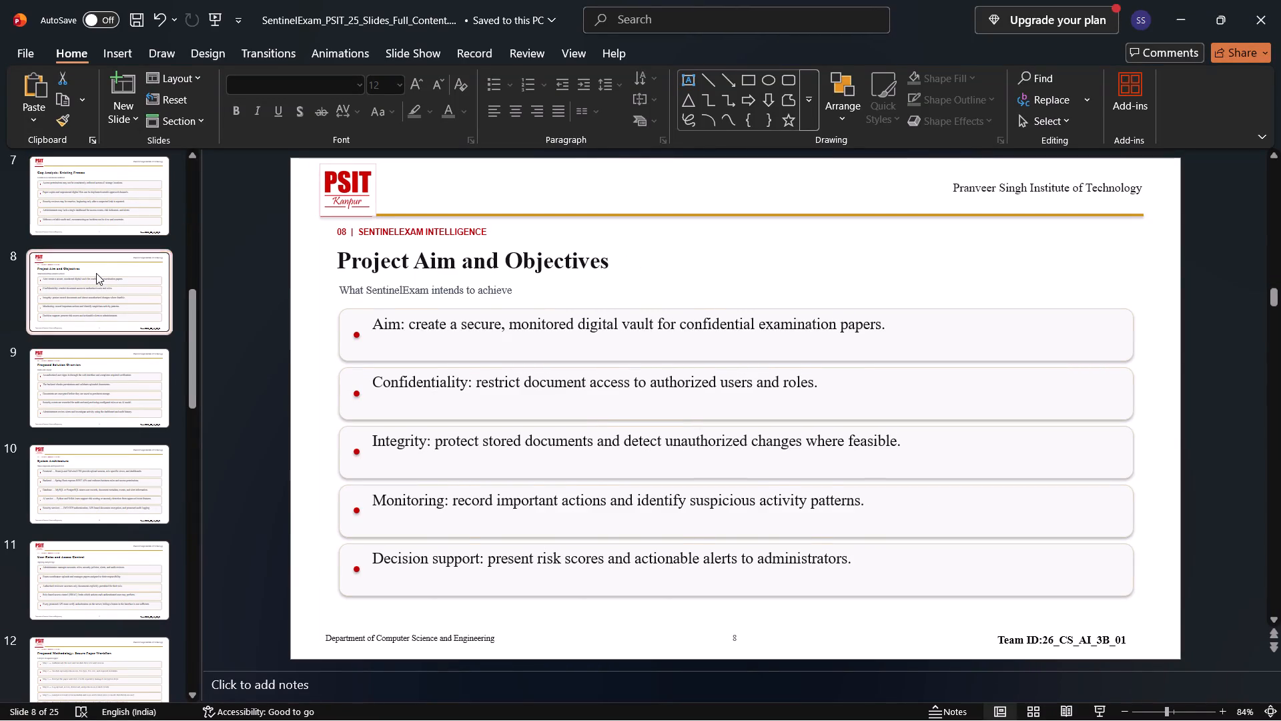
scroll(96, 252, "up", 2)
left_click(101, 379)
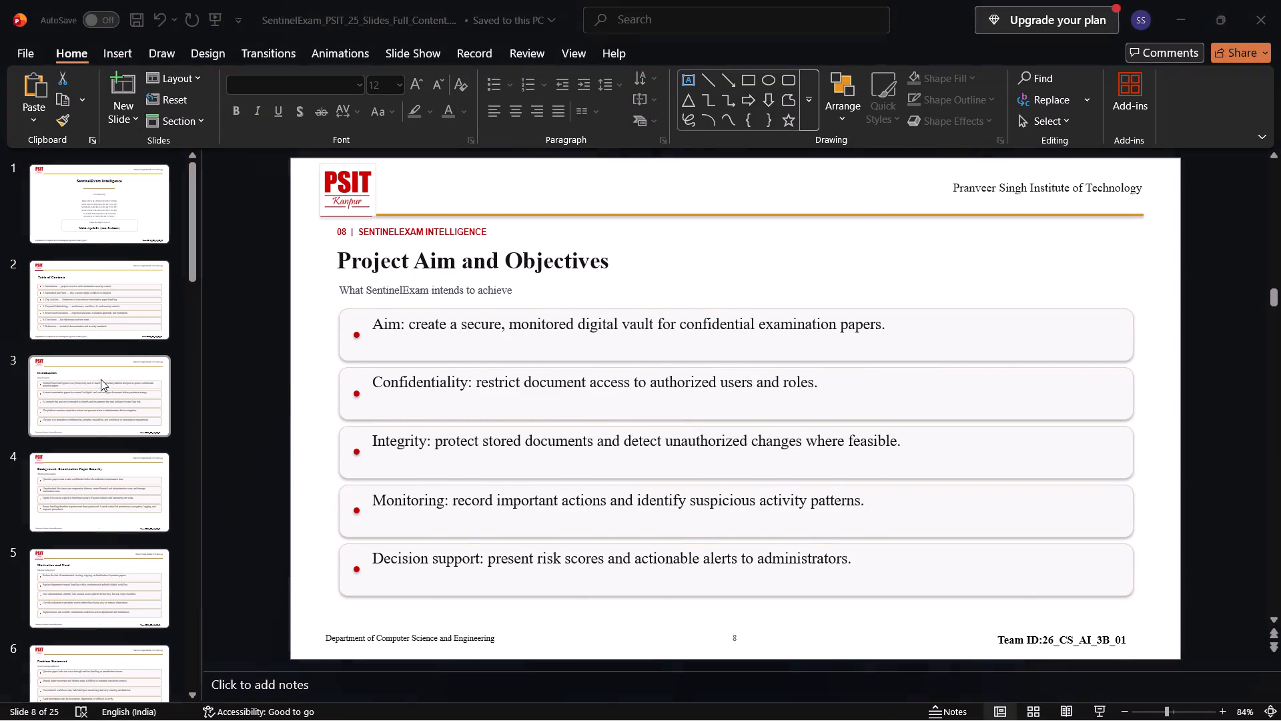
left_click(366, 240)
key("BackSpace")
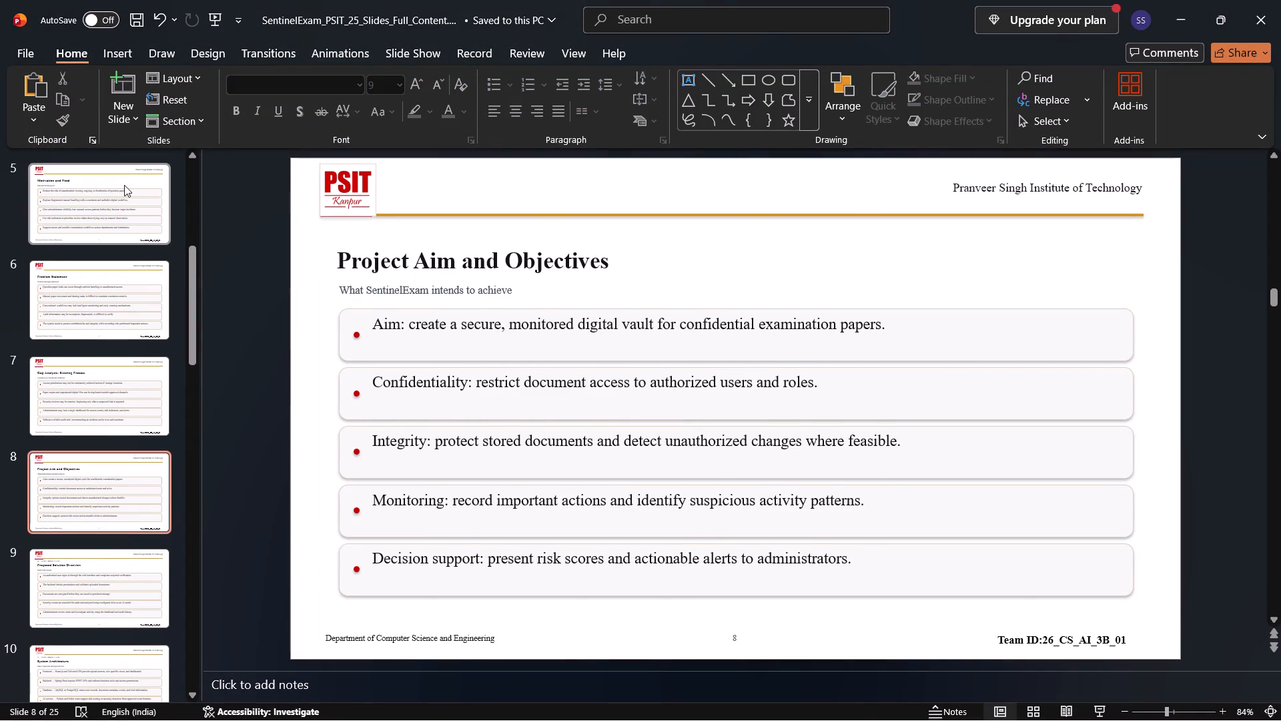
Replace the department footer on slide 3 with the copied "Department of Computer Science and Engineering(Artificial Intelligence)", keeping source formatting.
scroll(81, 216, "up", 12)
left_click(100, 290)
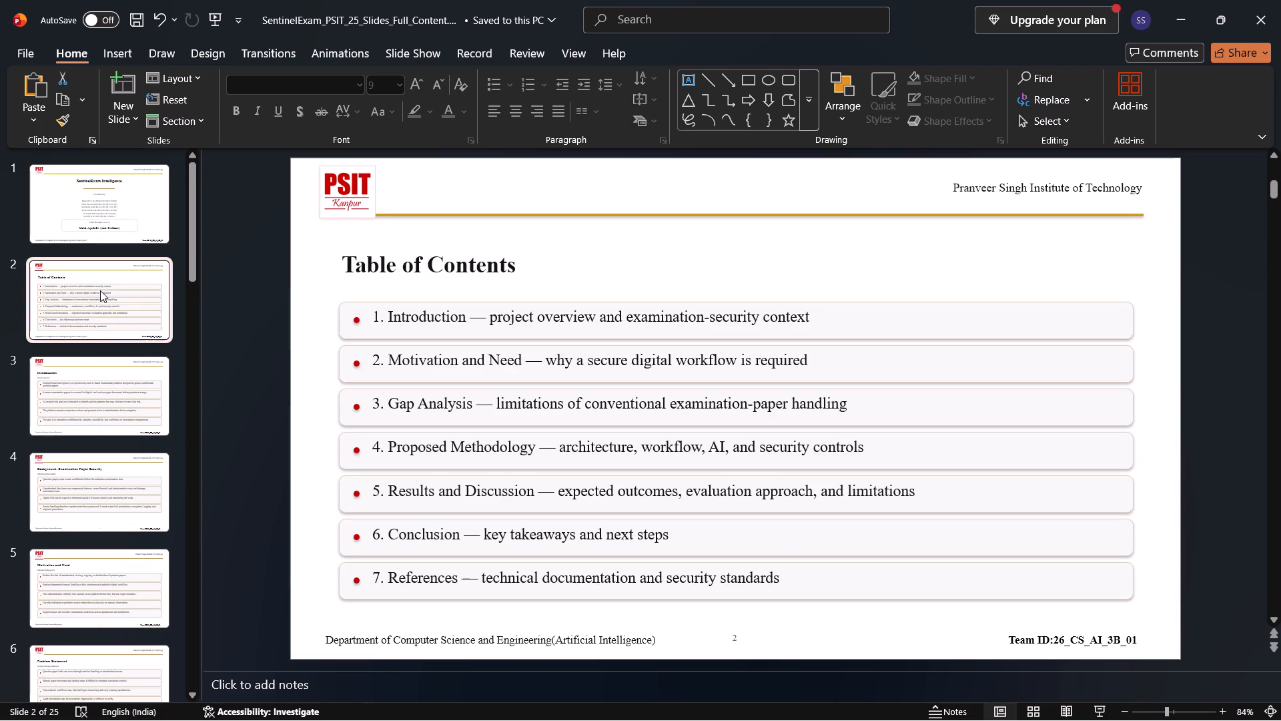
left_click(92, 391)
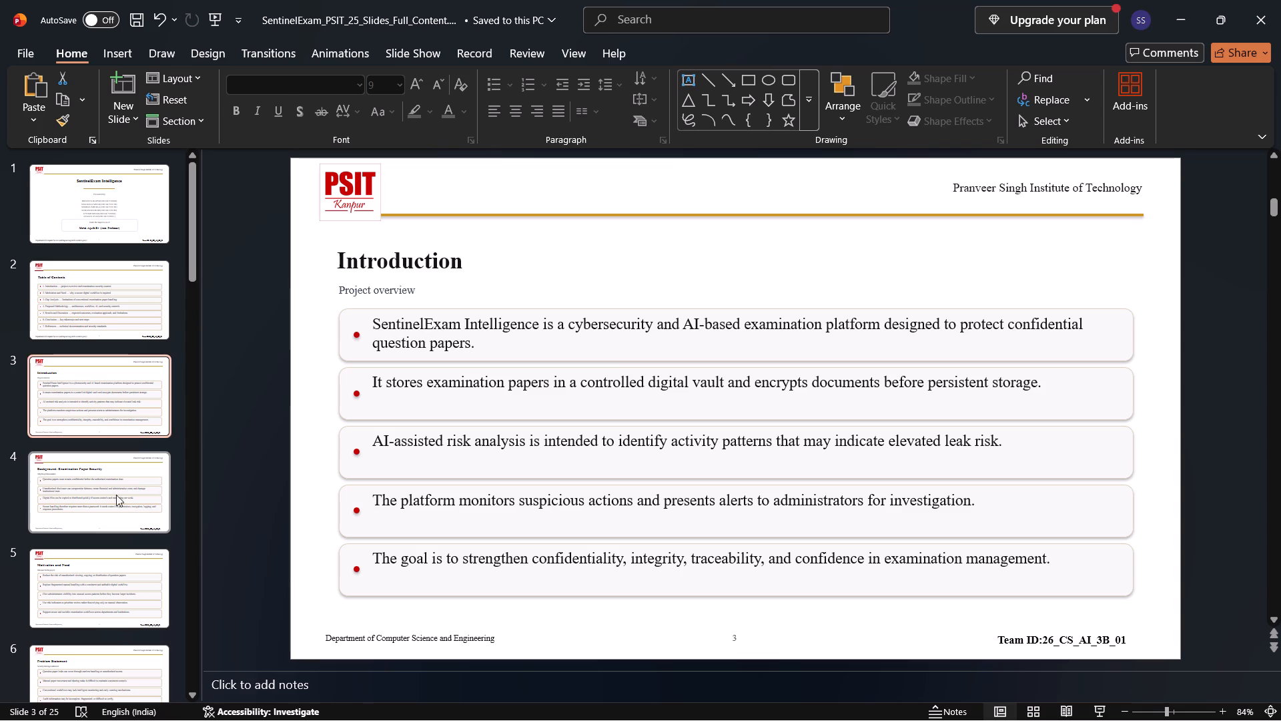
left_click(69, 280)
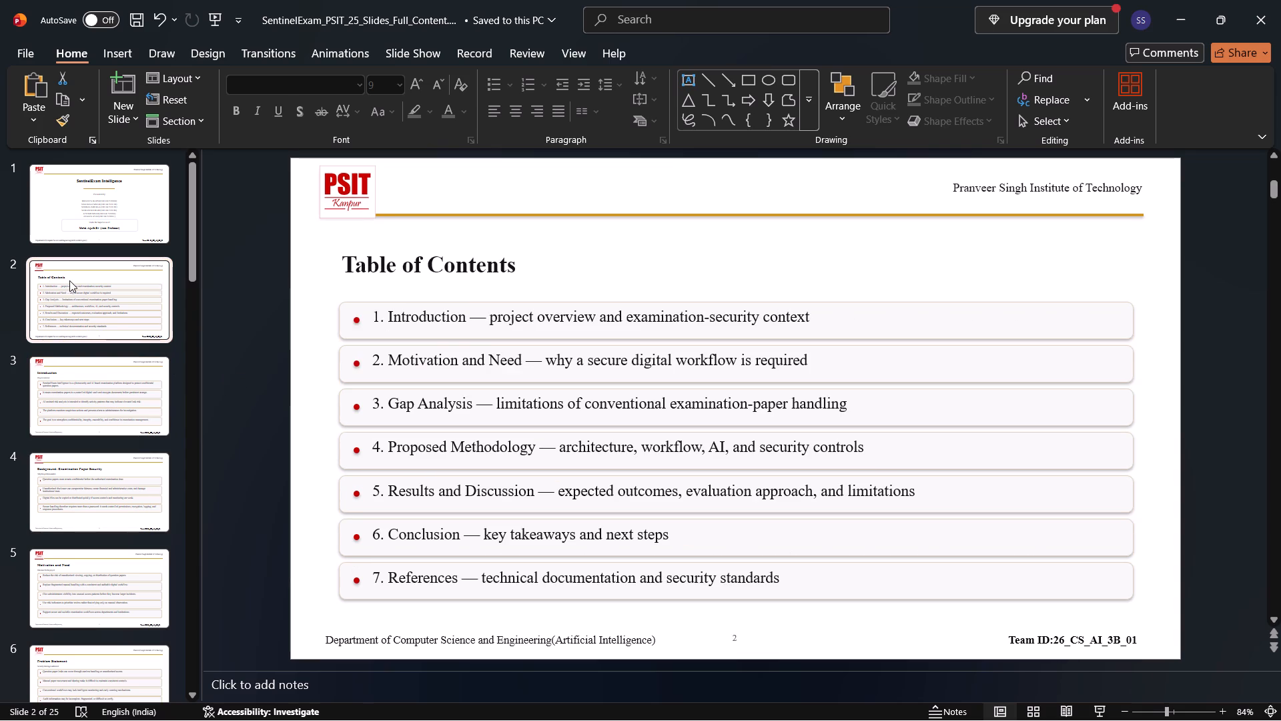
left_click(79, 392)
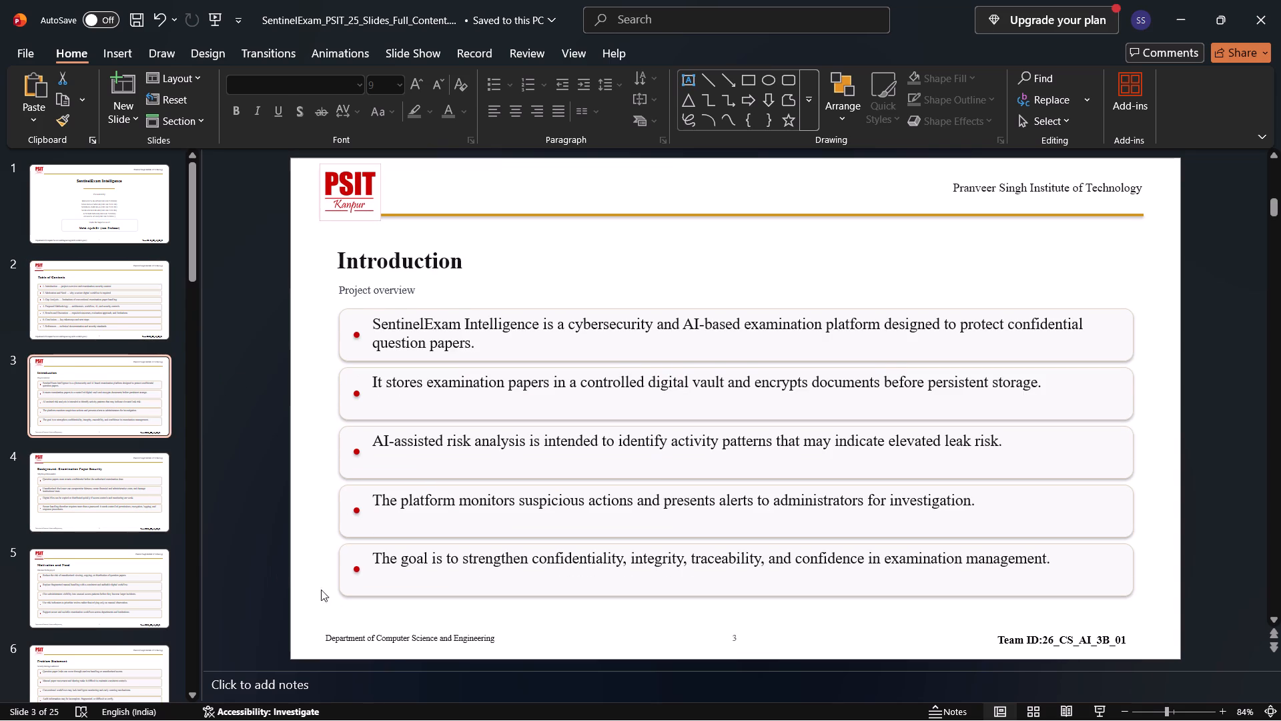
left_click(369, 636)
key("ctrl+a")
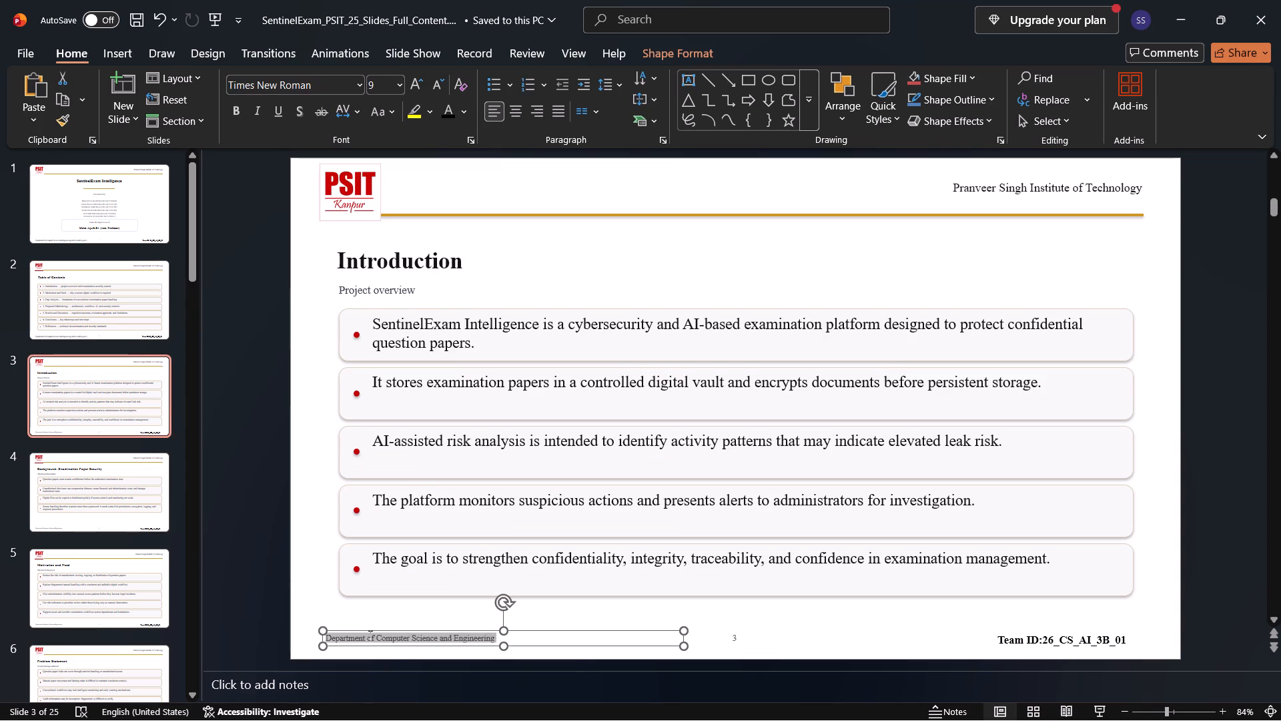
key("ctrl+v")
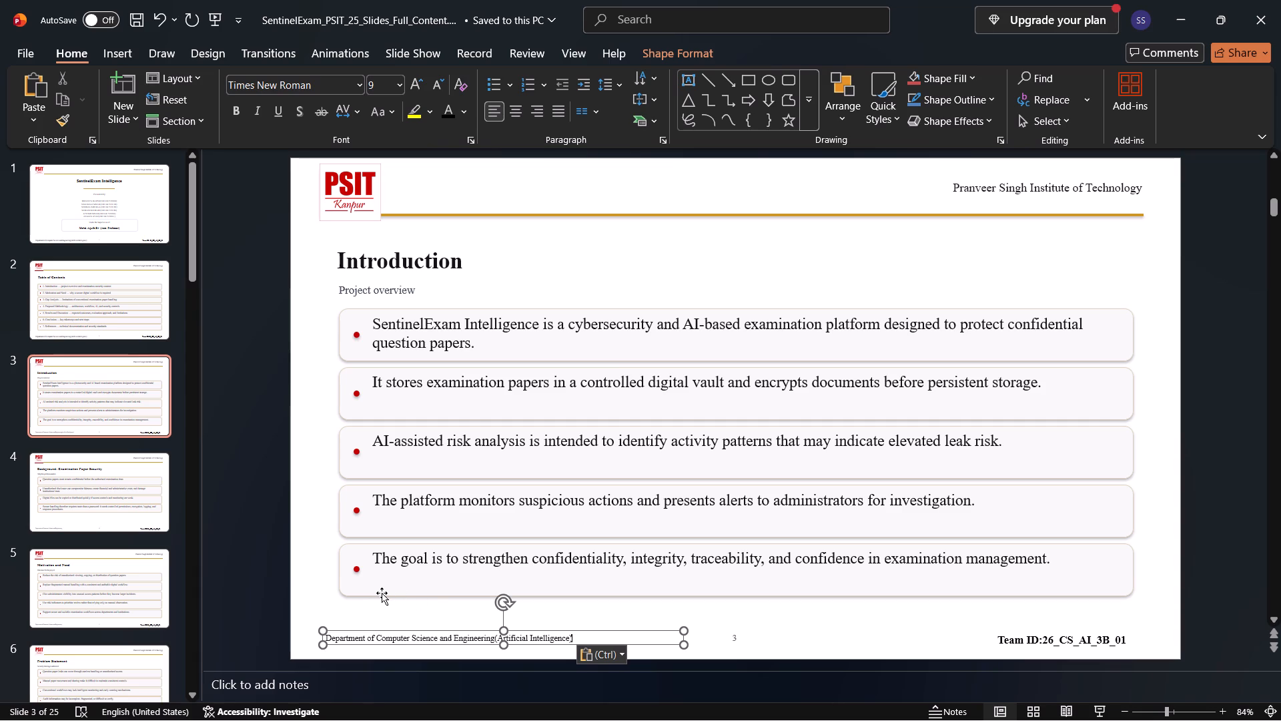
left_click(617, 655)
left_click(626, 588)
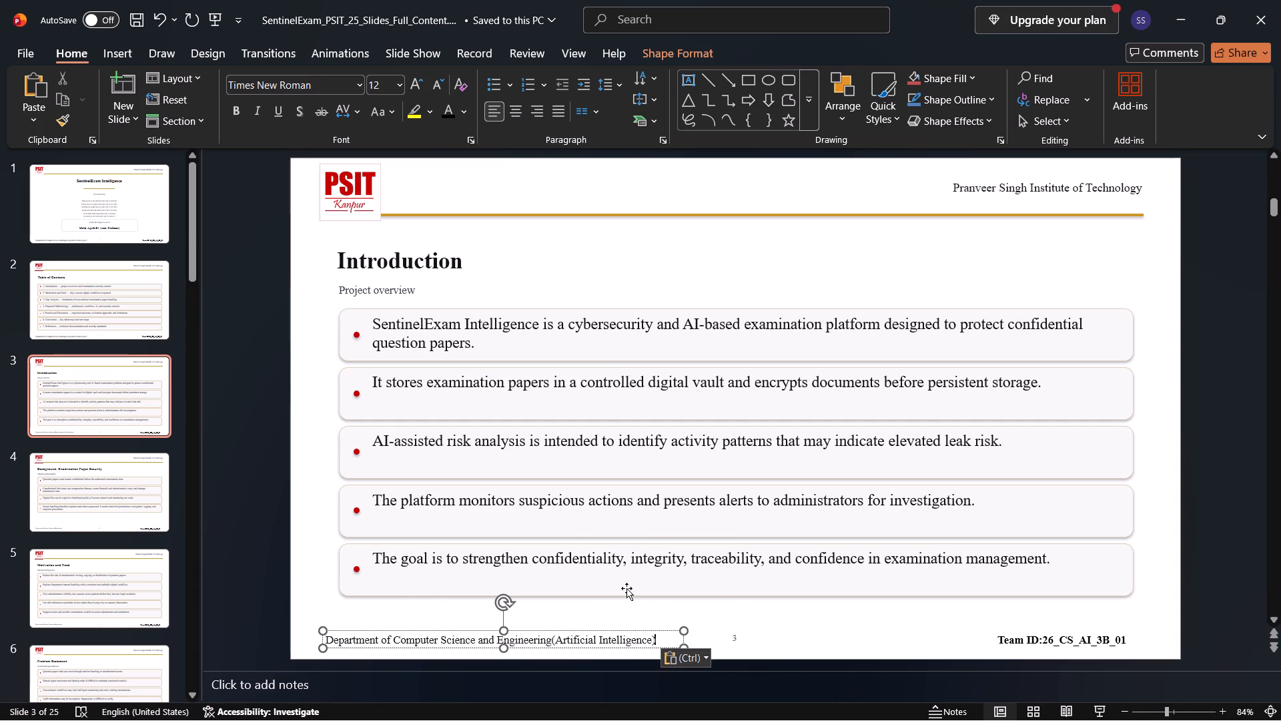
Replace the department footer on slide 4 with the copied "Department of Computer Science and Engineering(Artificial Intelligence)", keeping source formatting.
left_click(81, 465)
left_click(370, 632)
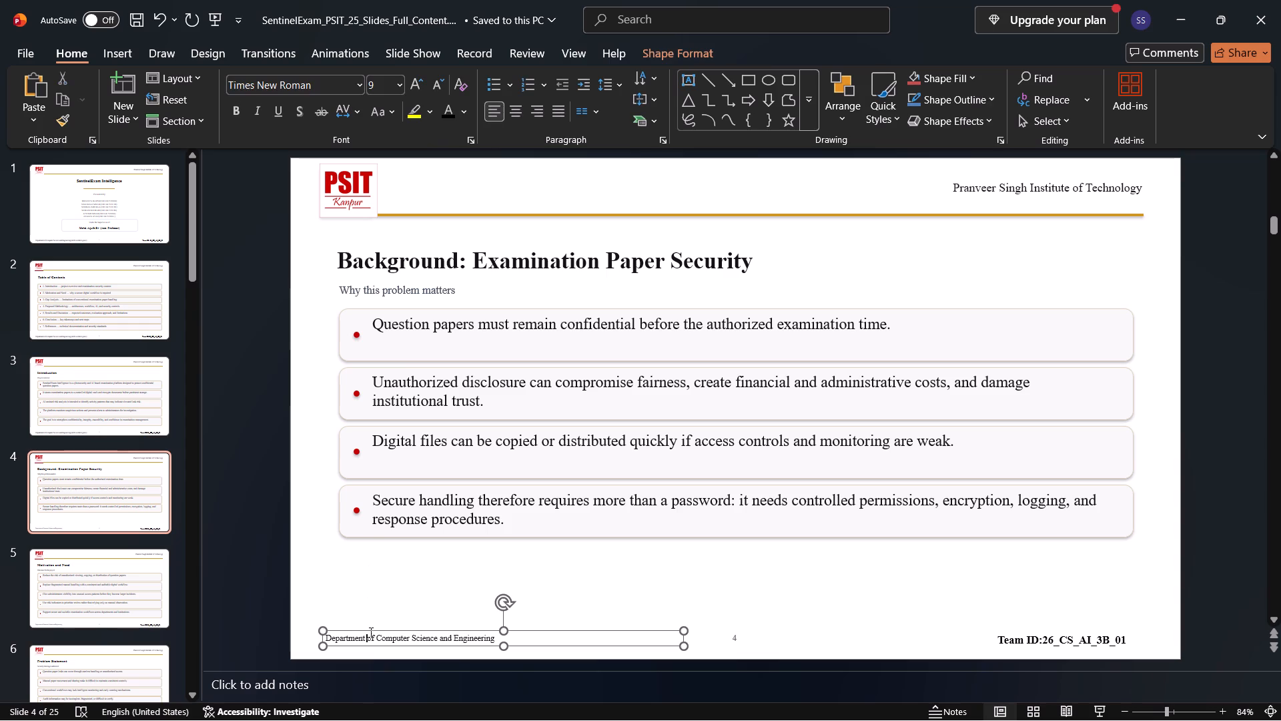
key("ctrl+a")
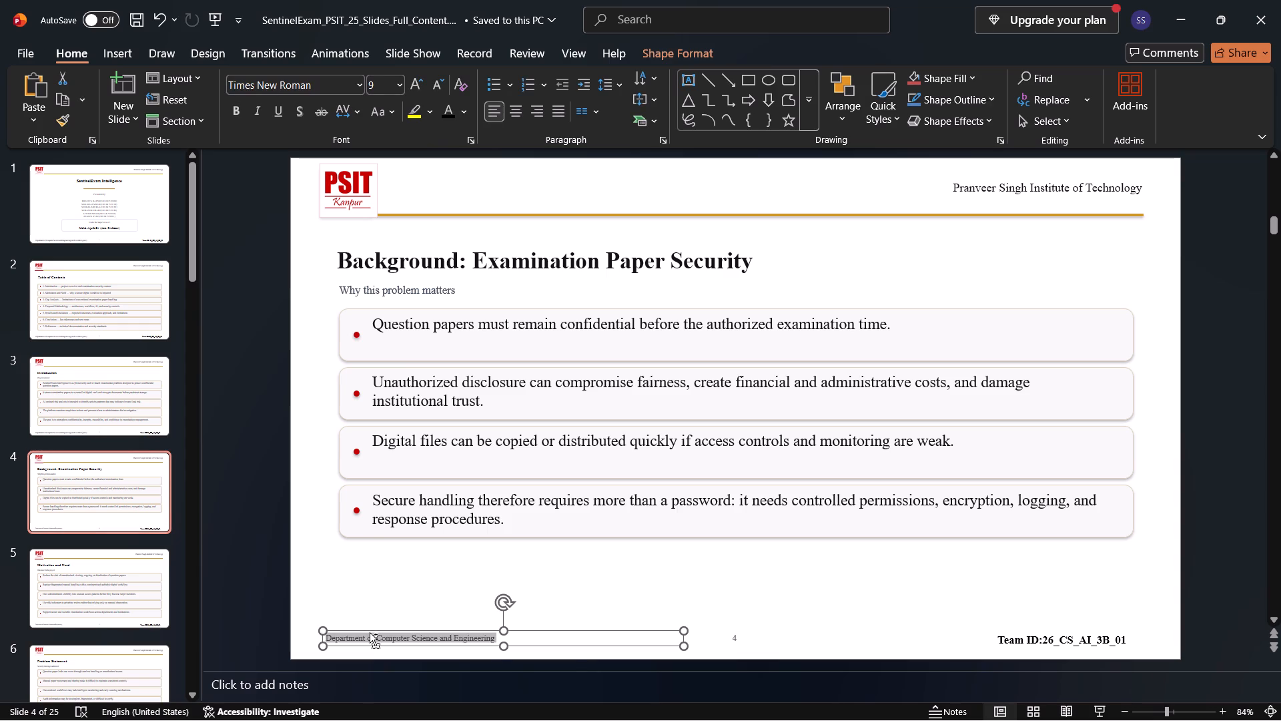
key("ctrl+v")
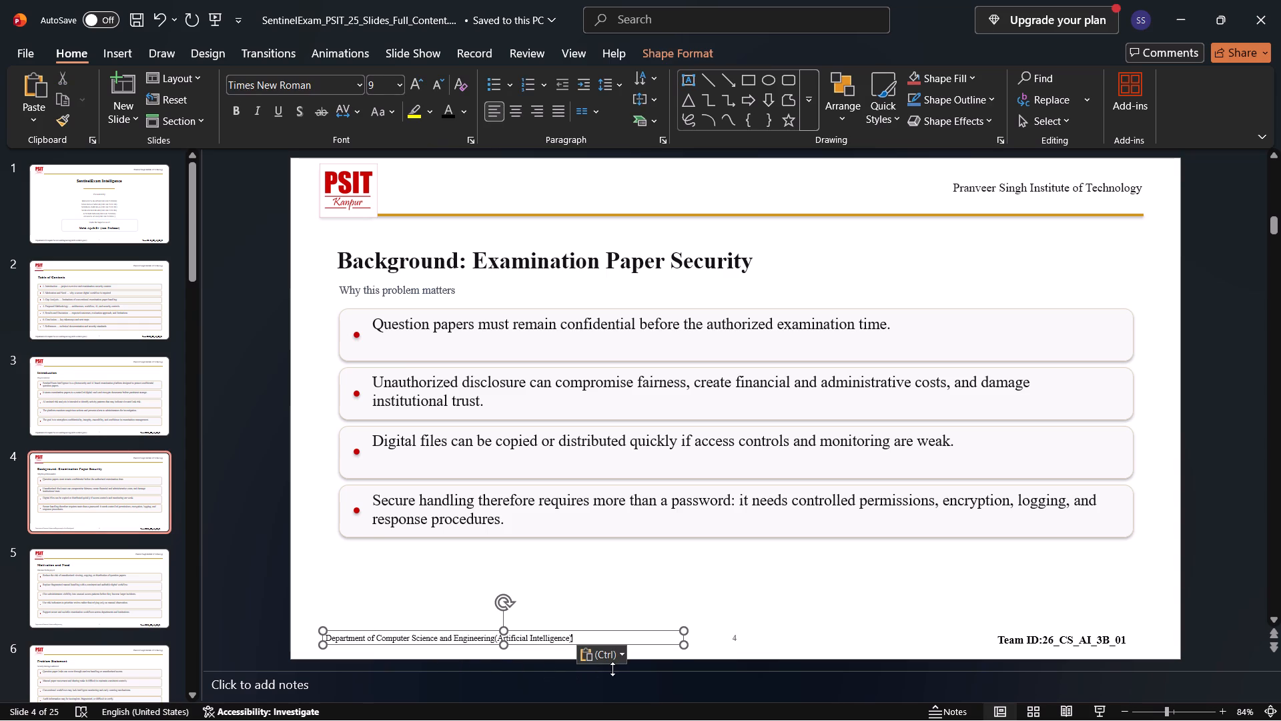
left_click(620, 654)
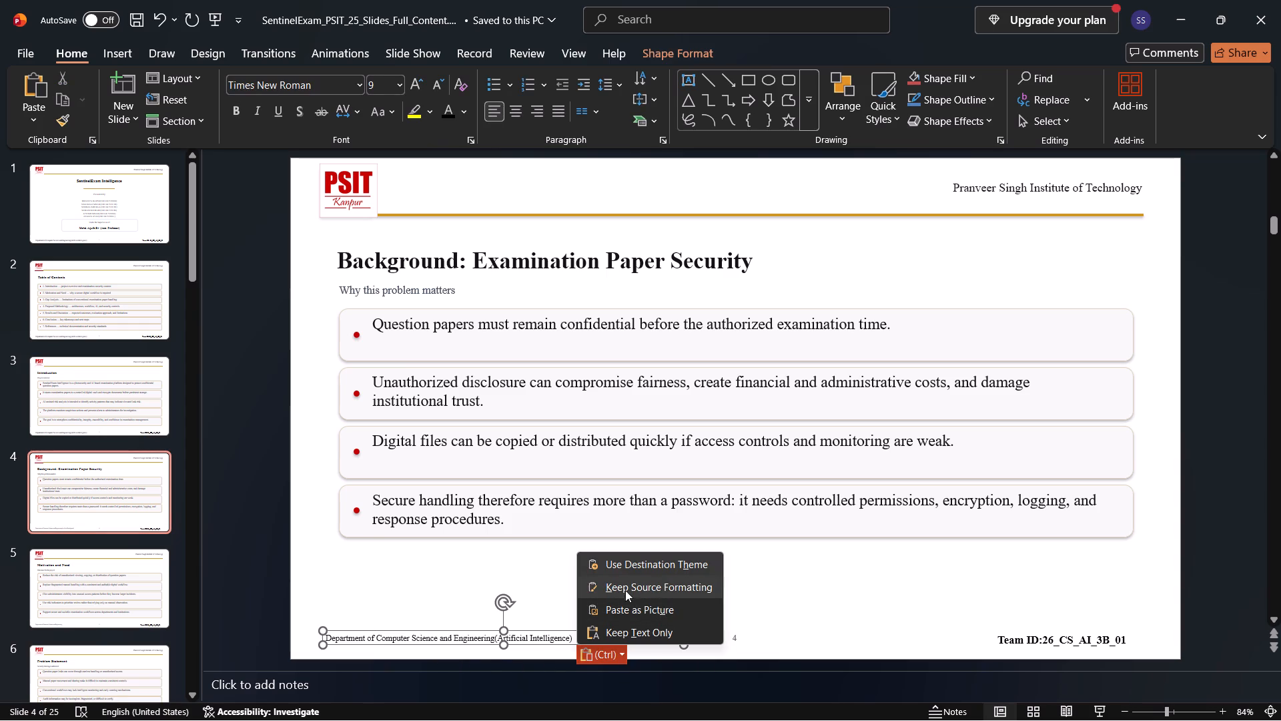
left_click(625, 587)
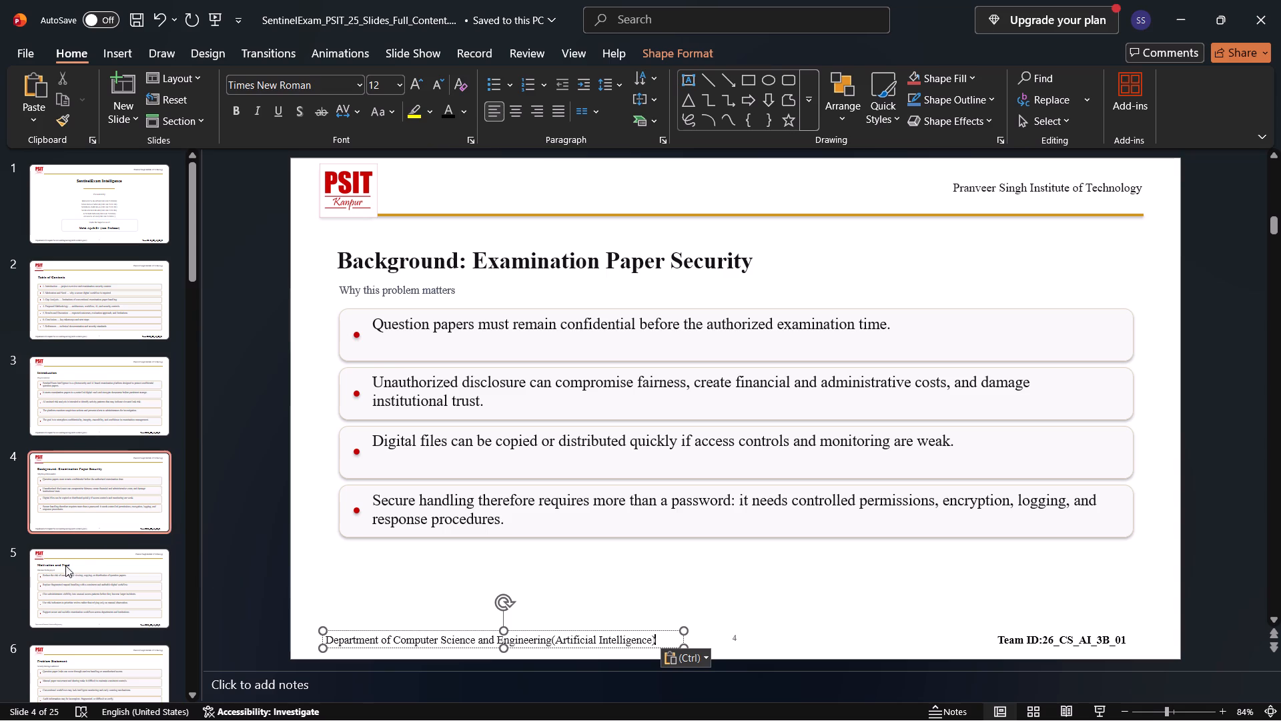
Replace the department footer on slide 5 with the copied "Department of Computer Science and Engineering(Artificial Intelligence)", keeping source formatting.
left_click(69, 585)
left_click(362, 637)
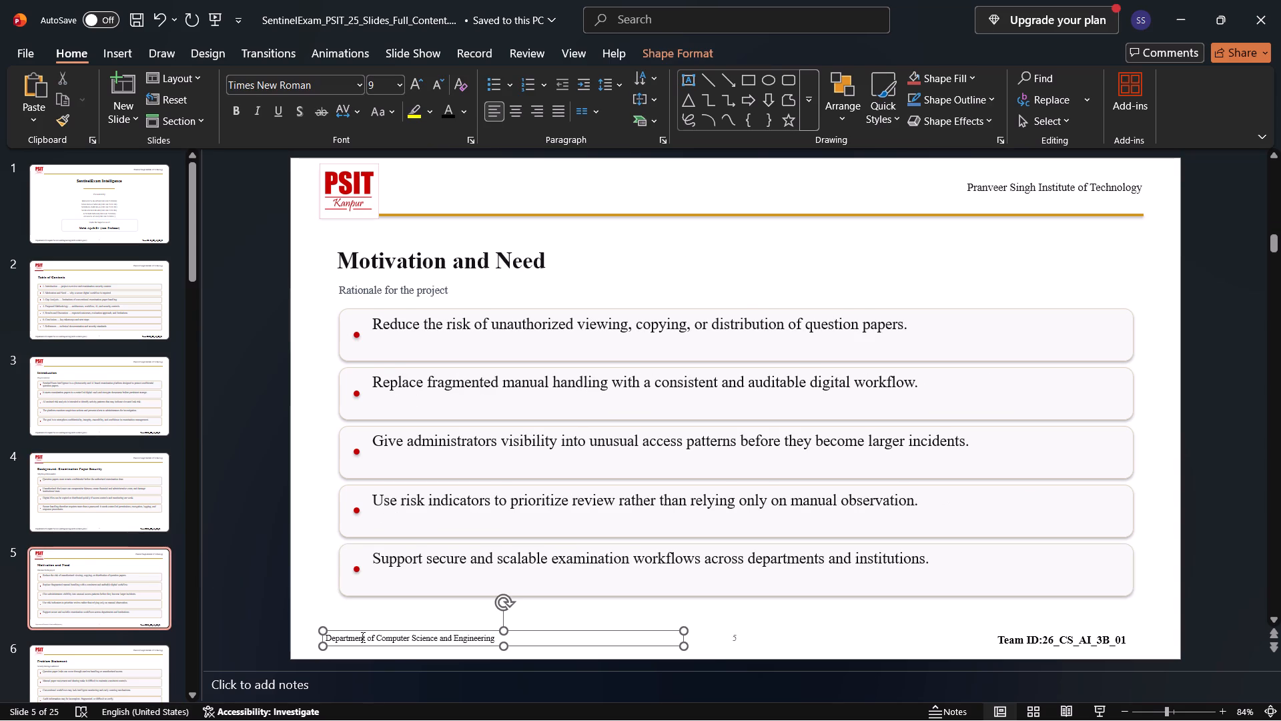
key("ctrl+a")
key("ctrl+v")
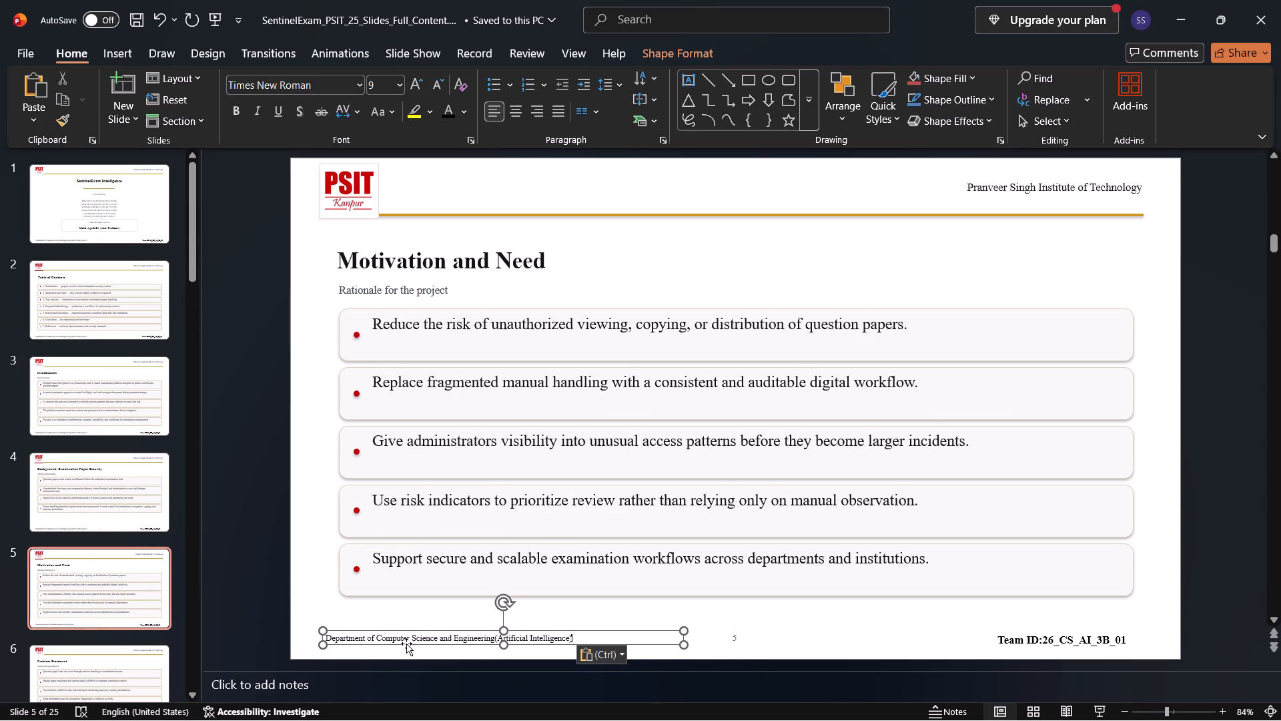
left_click(610, 658)
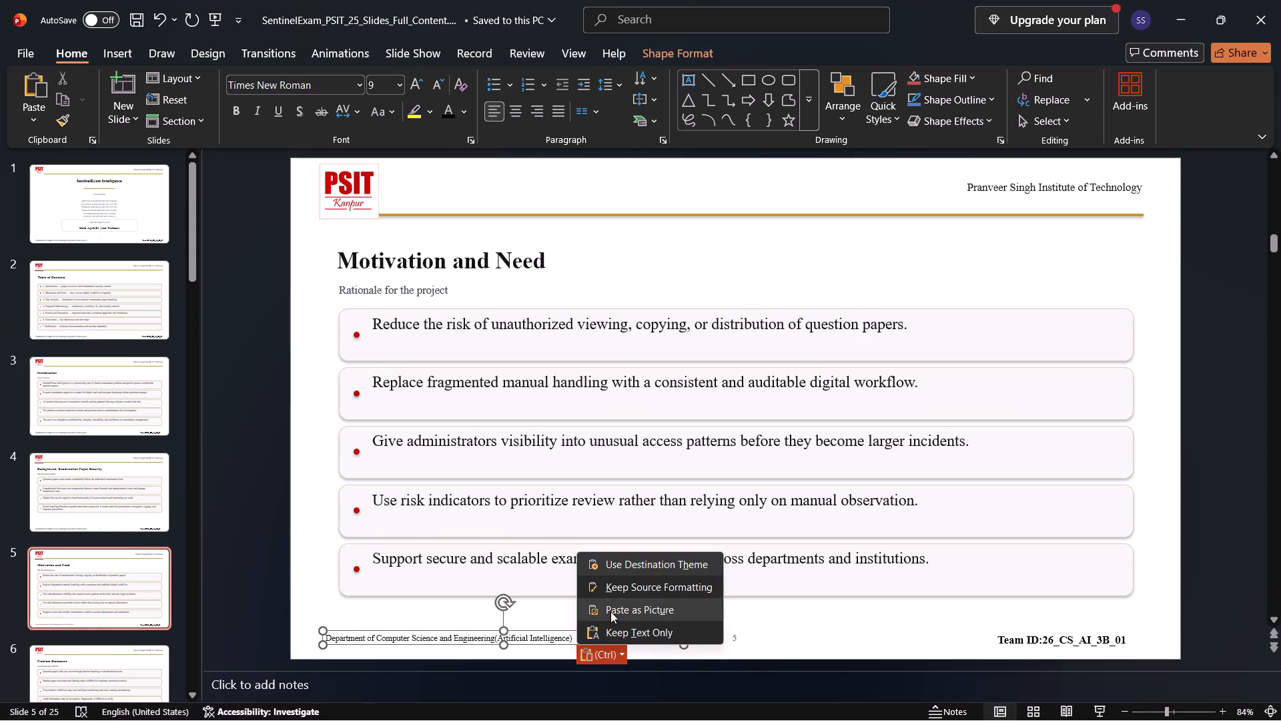
left_click(606, 590)
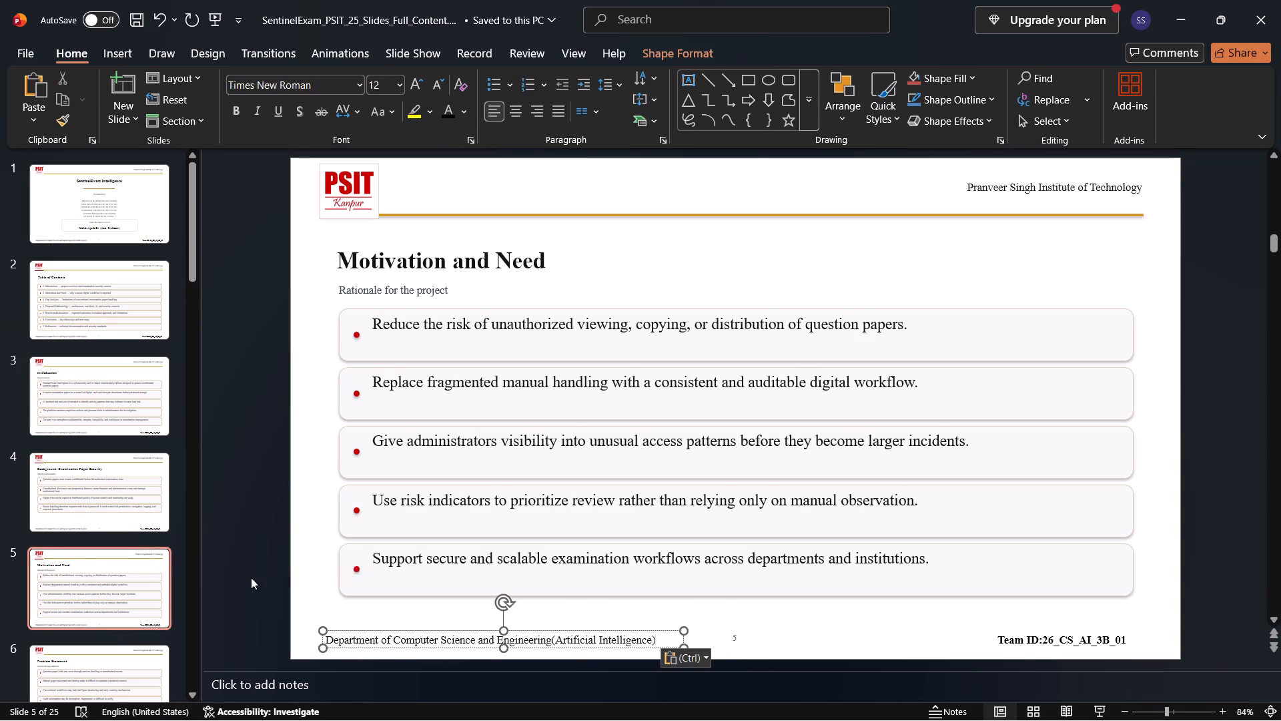
Replace the department footer on slide 6 with the copied "Department of Computer Science and Engineering(Artificial Intelligence)", keeping source formatting.
left_click(89, 656)
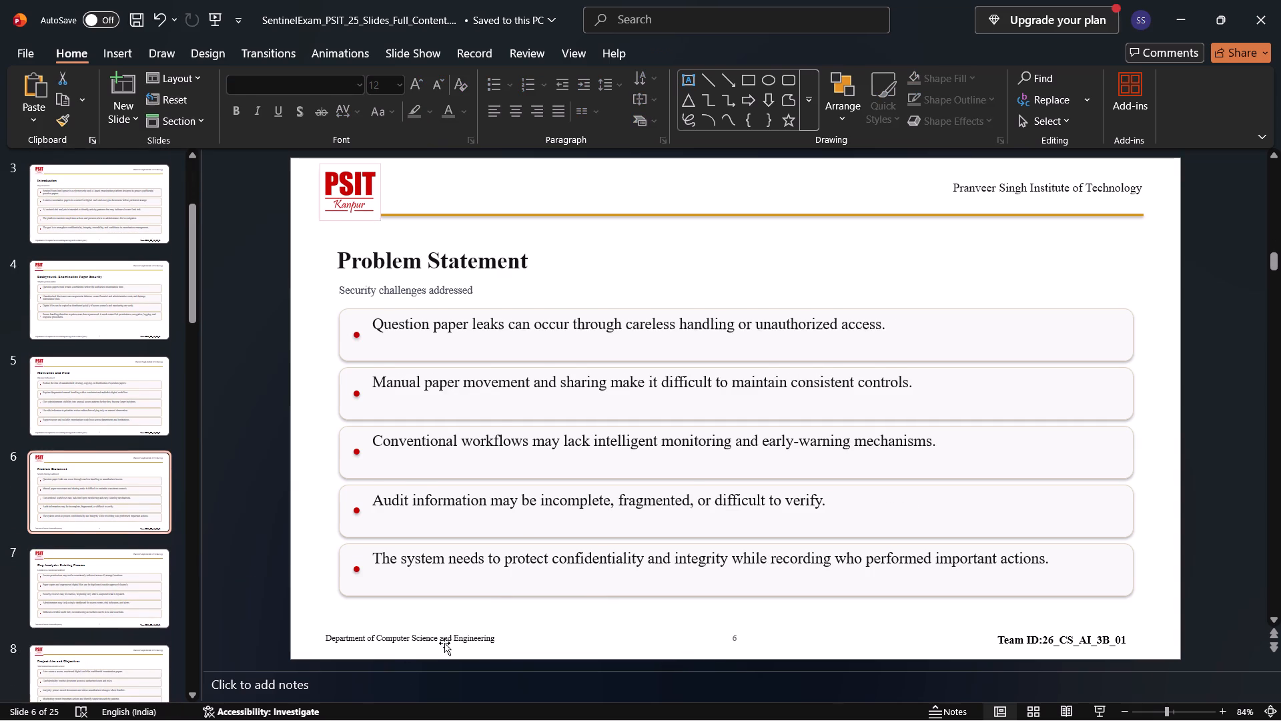
left_click(442, 640)
key("ctrl+a")
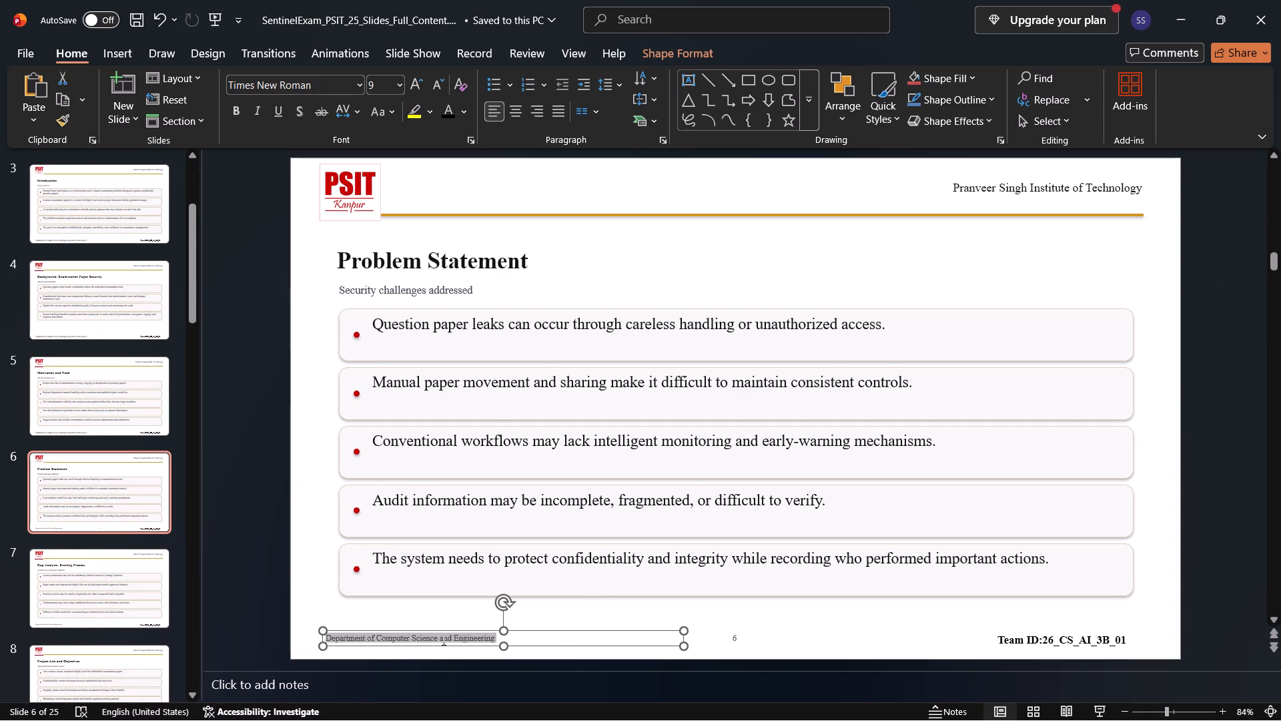
key("ctrl+v")
left_click(612, 657)
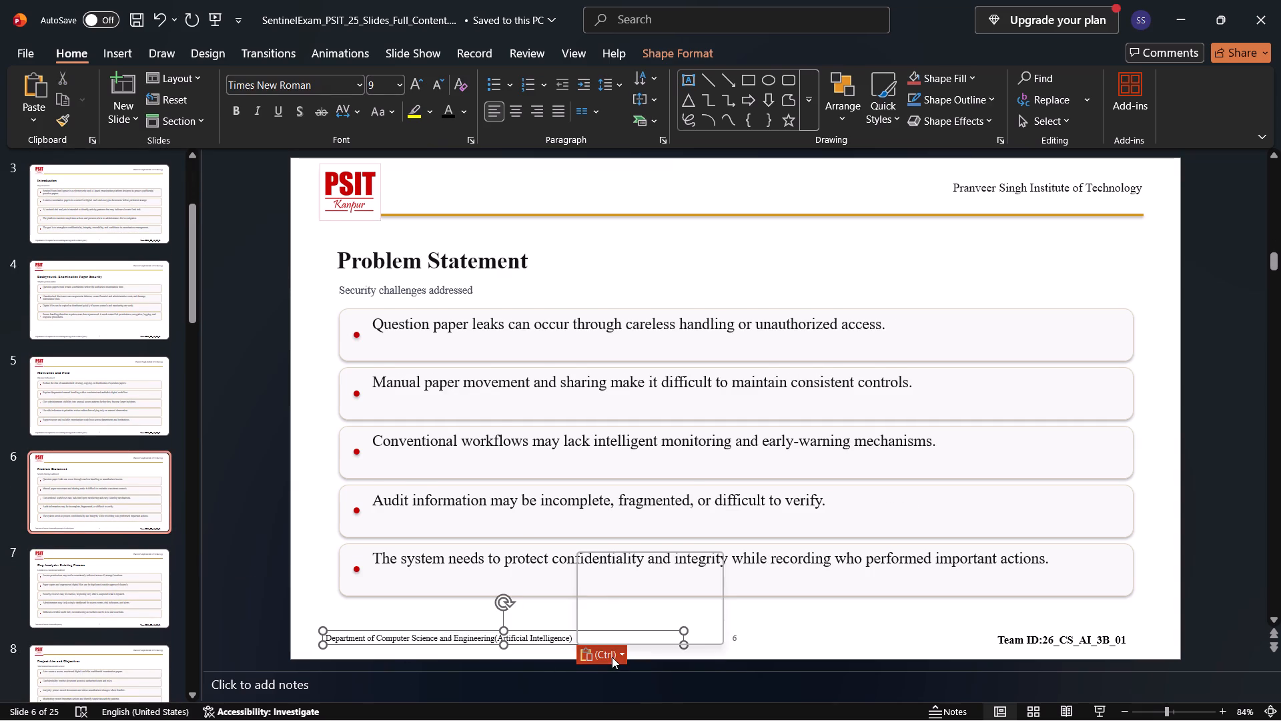
left_click(604, 590)
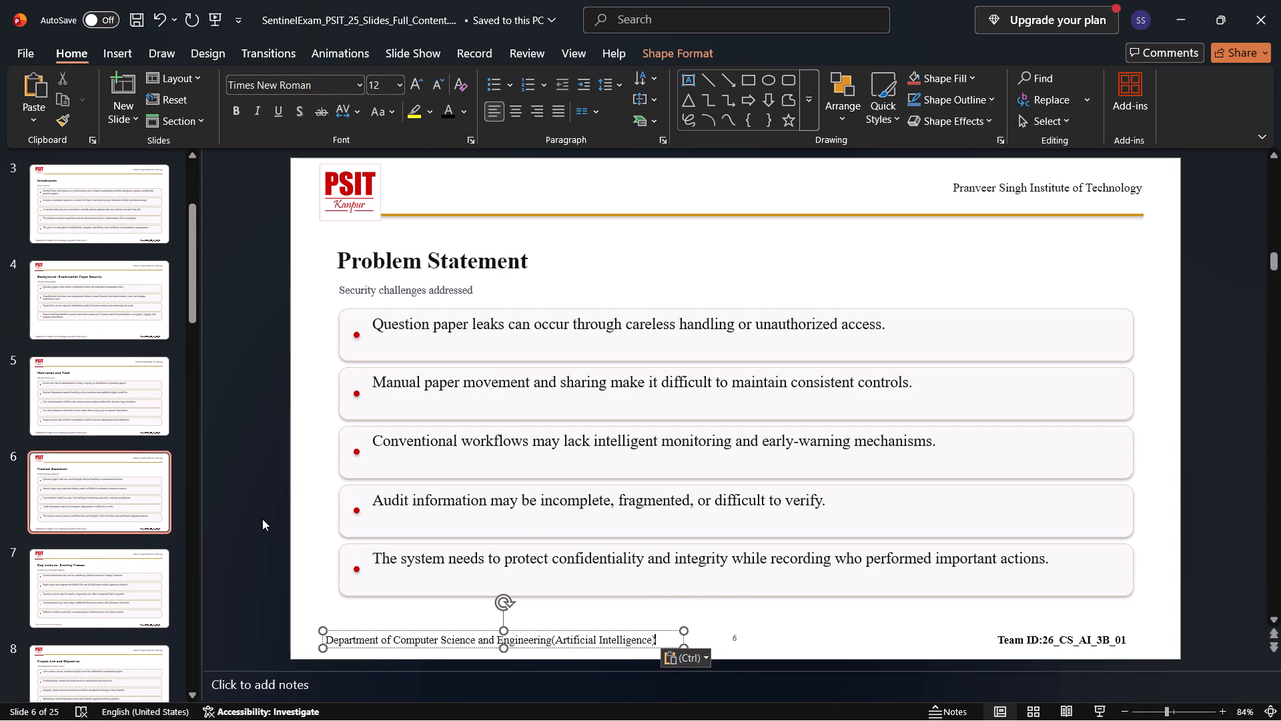
Replace the department footer on slide 7 with the copied "Department of Computer Science and Engineering(Artificial Intelligence)", keeping source formatting.
left_click(110, 574)
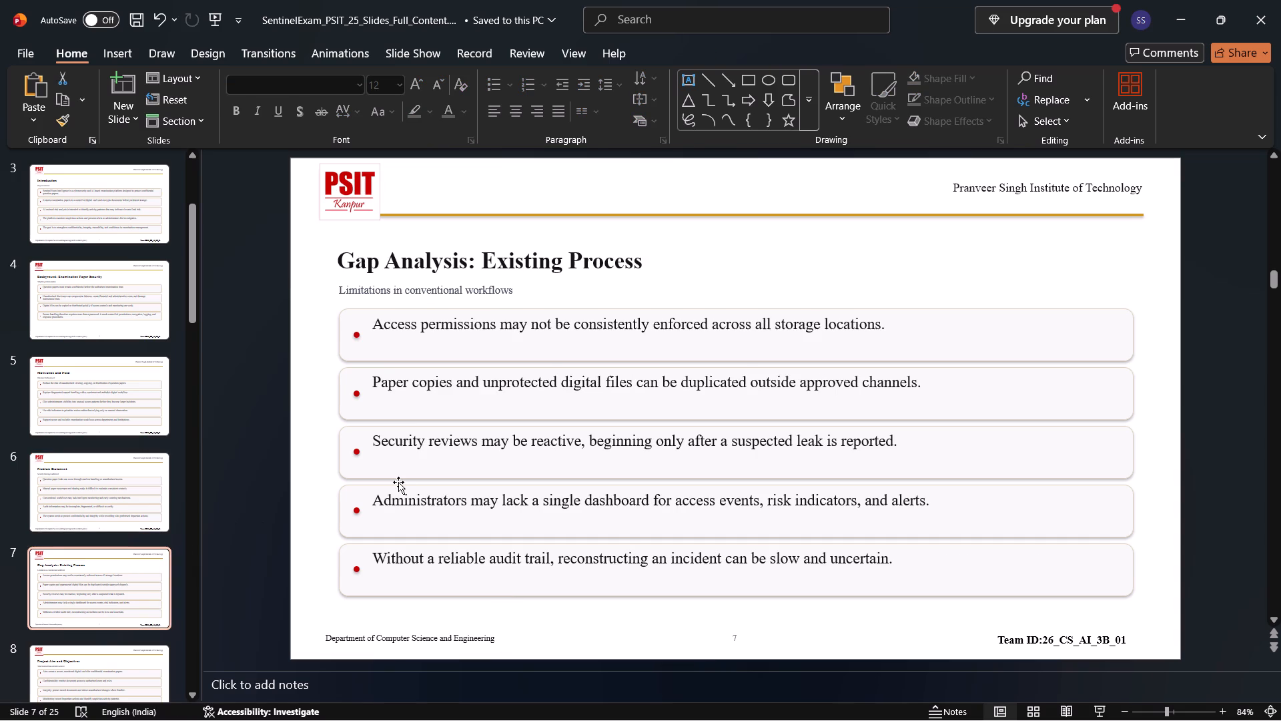
left_click(390, 629)
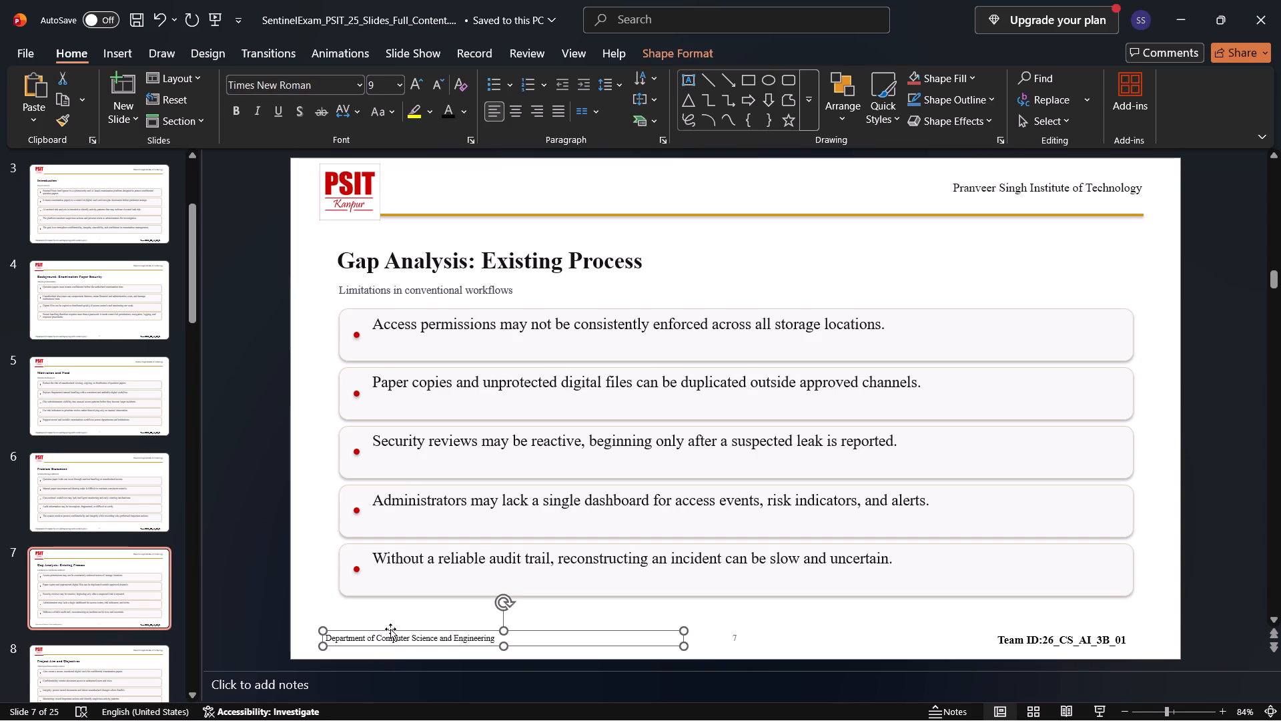
left_click(433, 640)
key("ctrl+a")
key("ctrl+v")
left_click(614, 654)
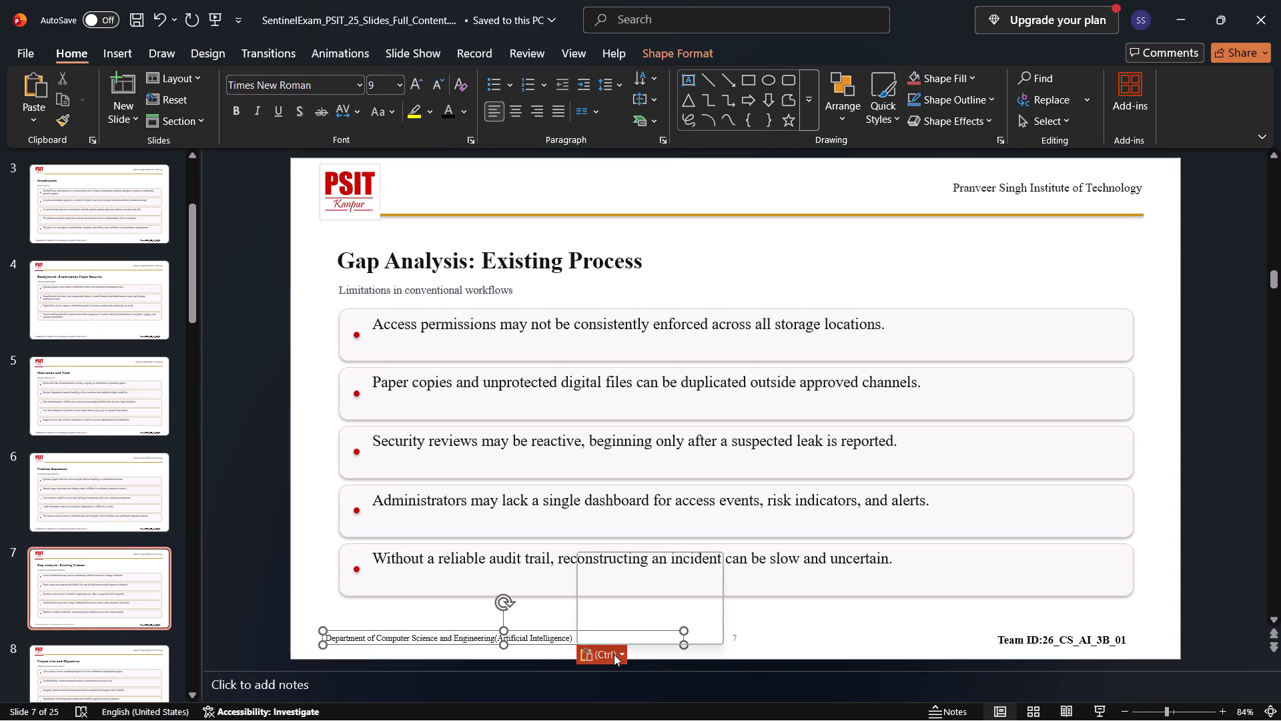
left_click(610, 582)
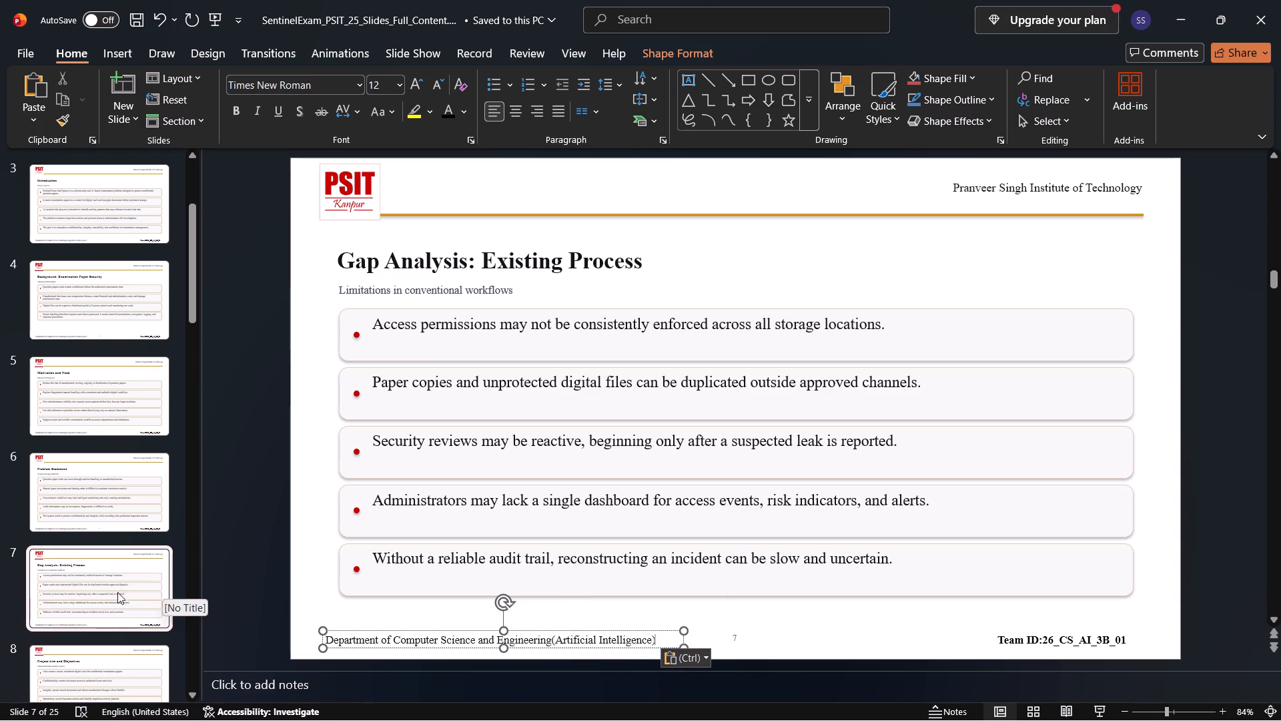
Replace the department footer on slide 8 with the copied "Department of Computer Science and Engineering(Artificial Intelligence)", keeping source formatting.
left_click(88, 661)
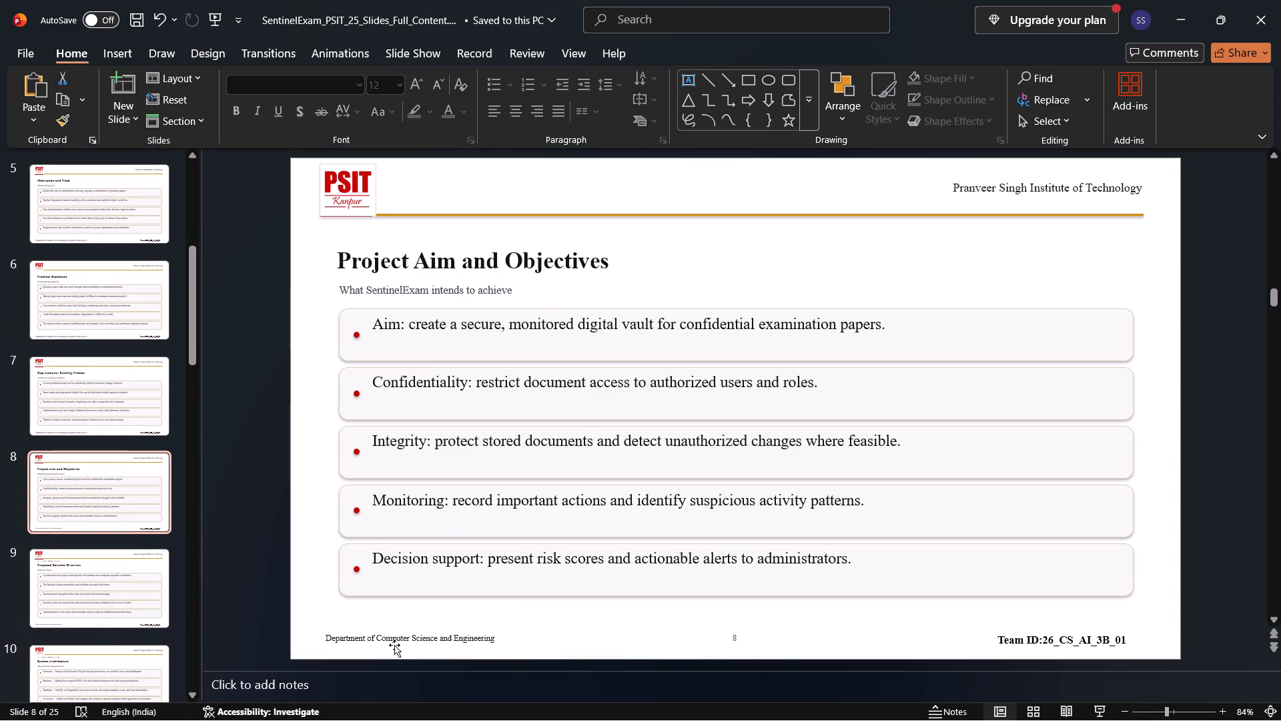
left_click(394, 643)
left_click(396, 640)
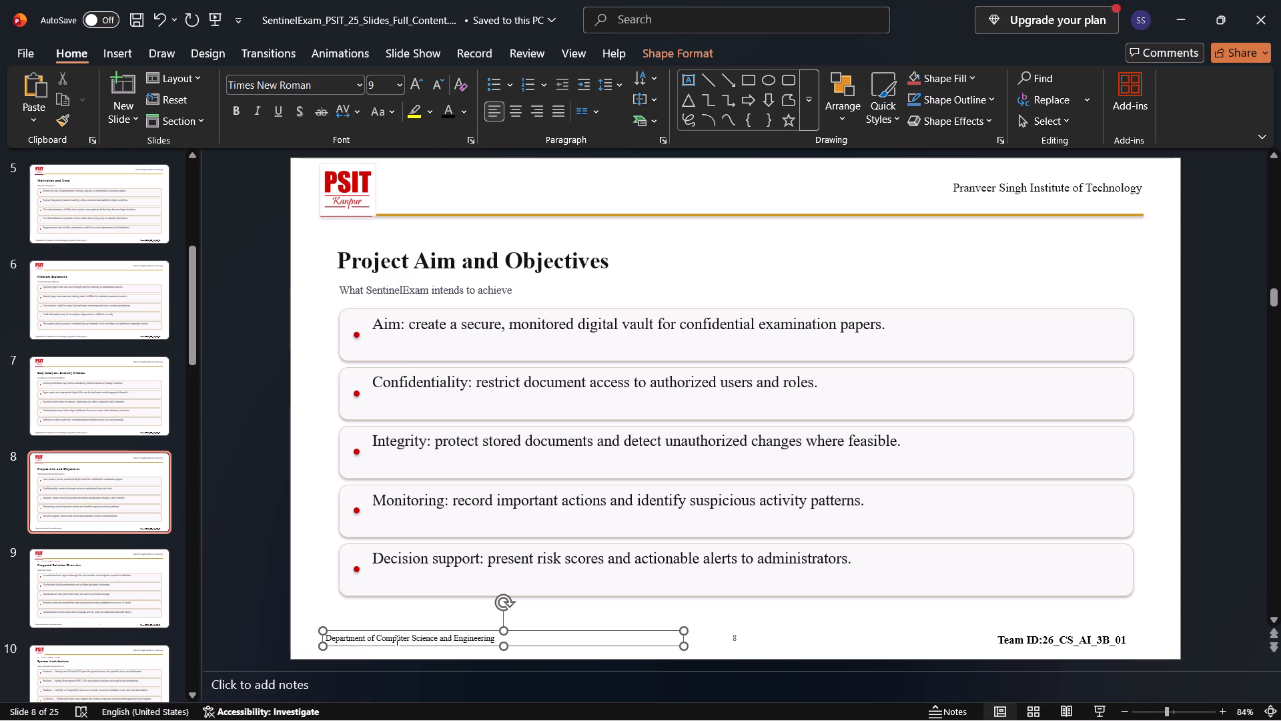
key("ctrl+a")
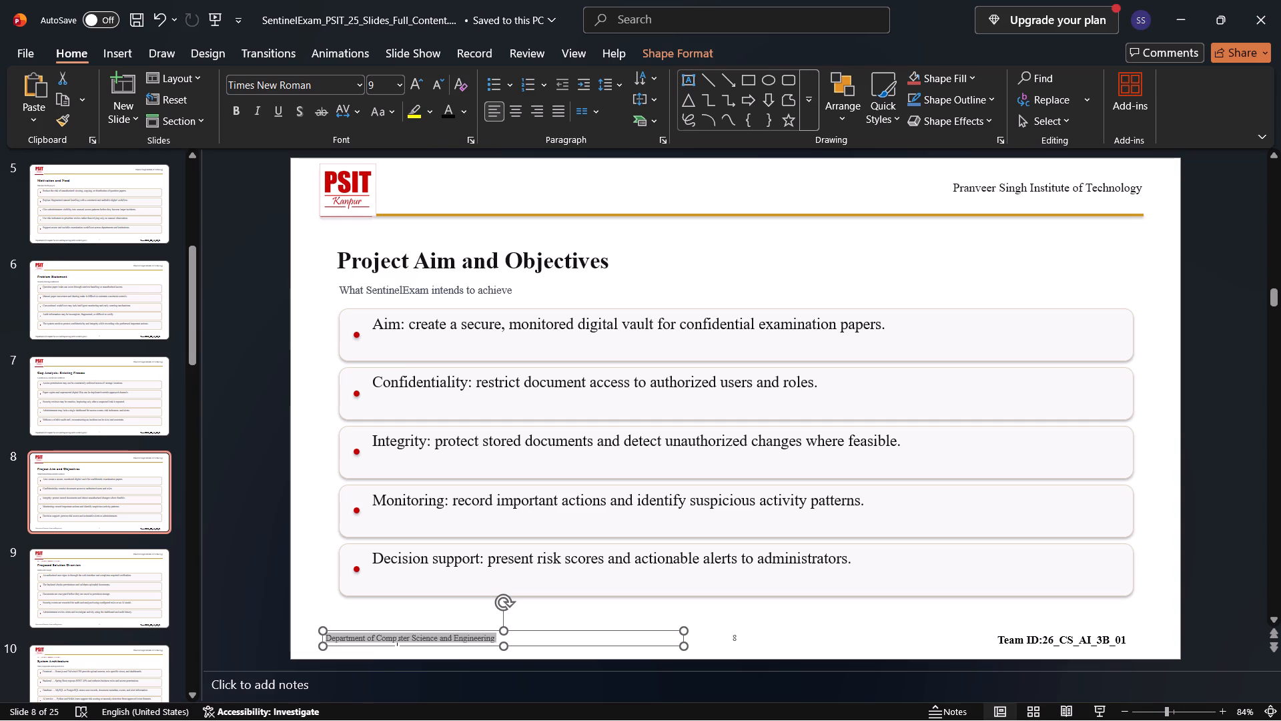
key("ctrl+v")
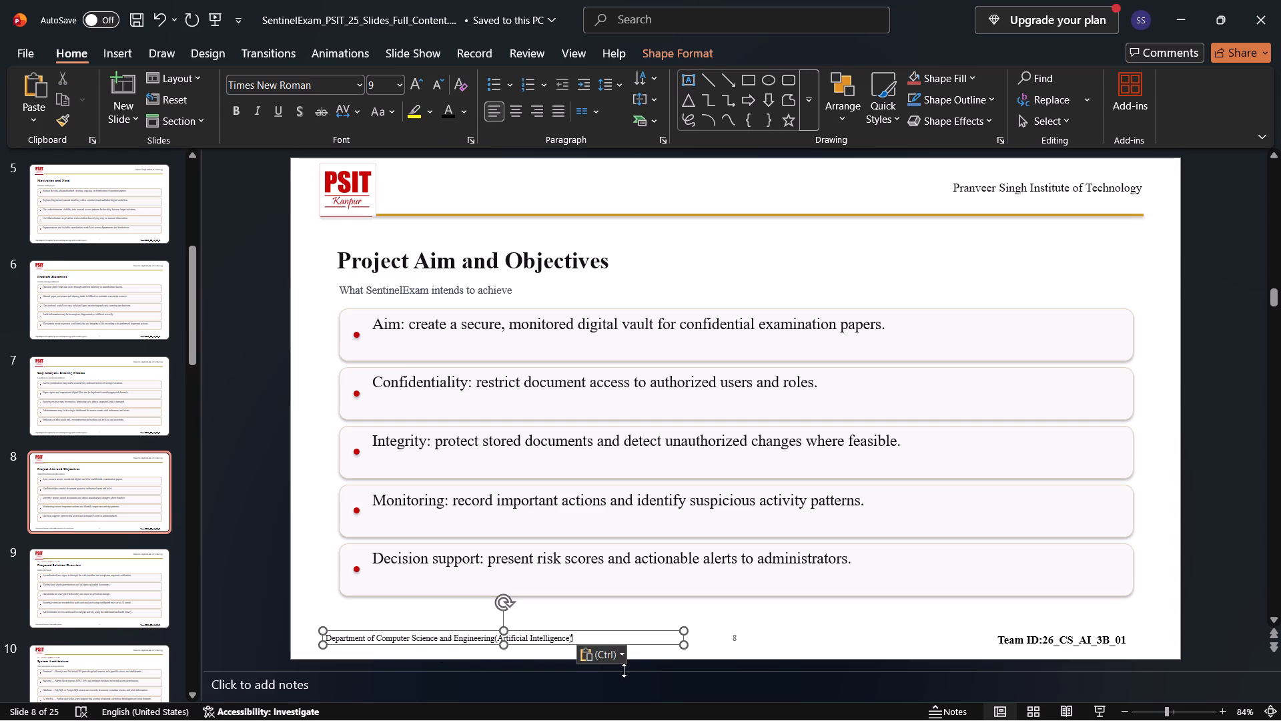
left_click(623, 650)
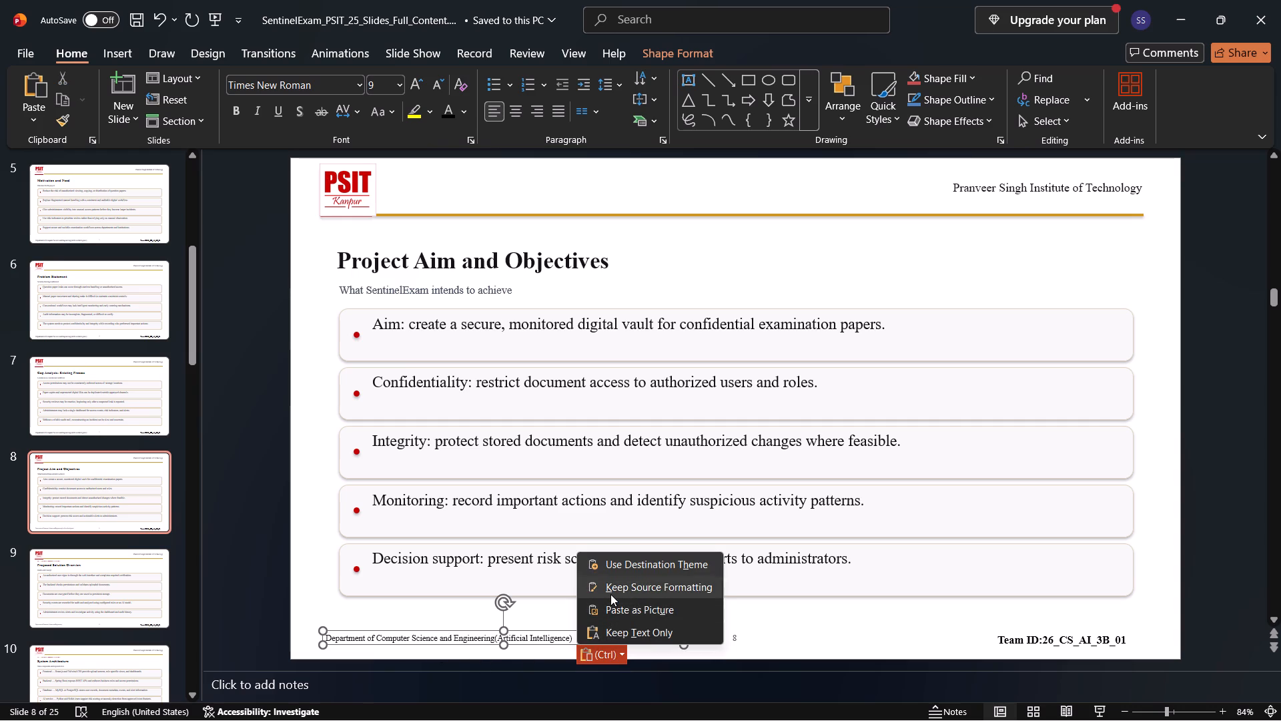
left_click(610, 594)
Replace the department footer on slide 9 with the copied "Department of Computer Science and Engineering(Artificial Intelligence)", keeping source formatting.
left_click(73, 566)
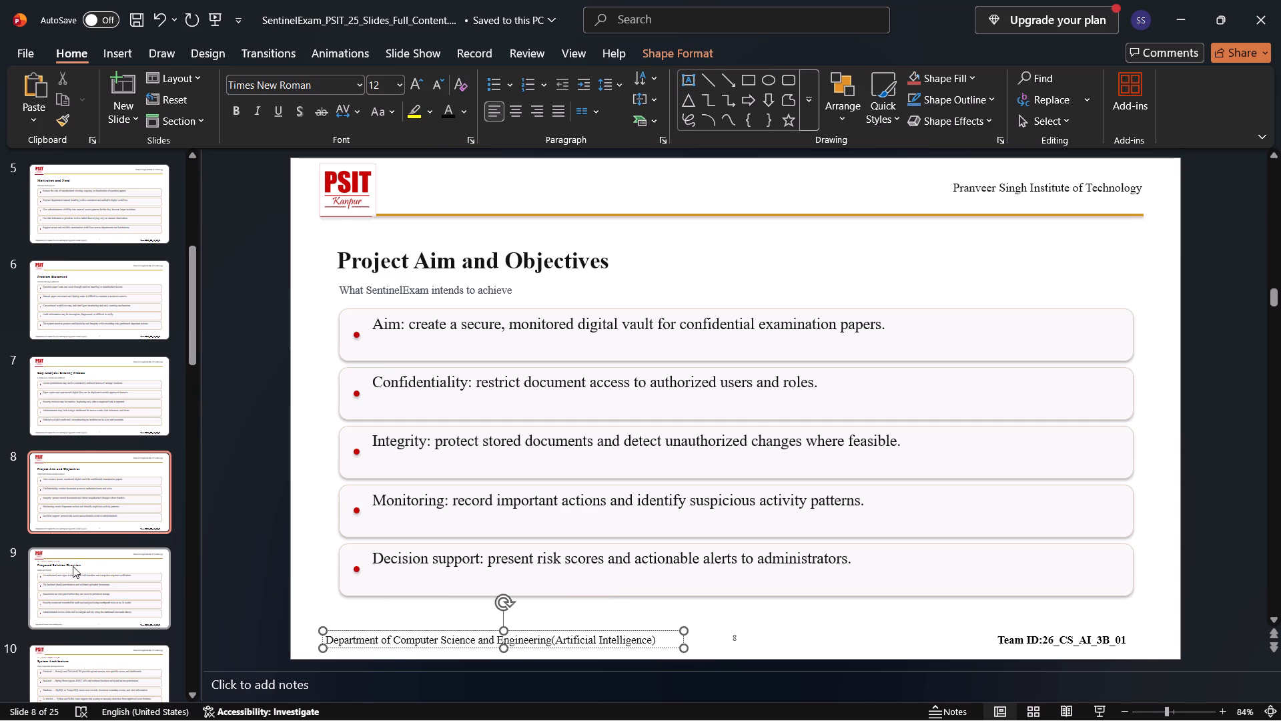
left_click(331, 636)
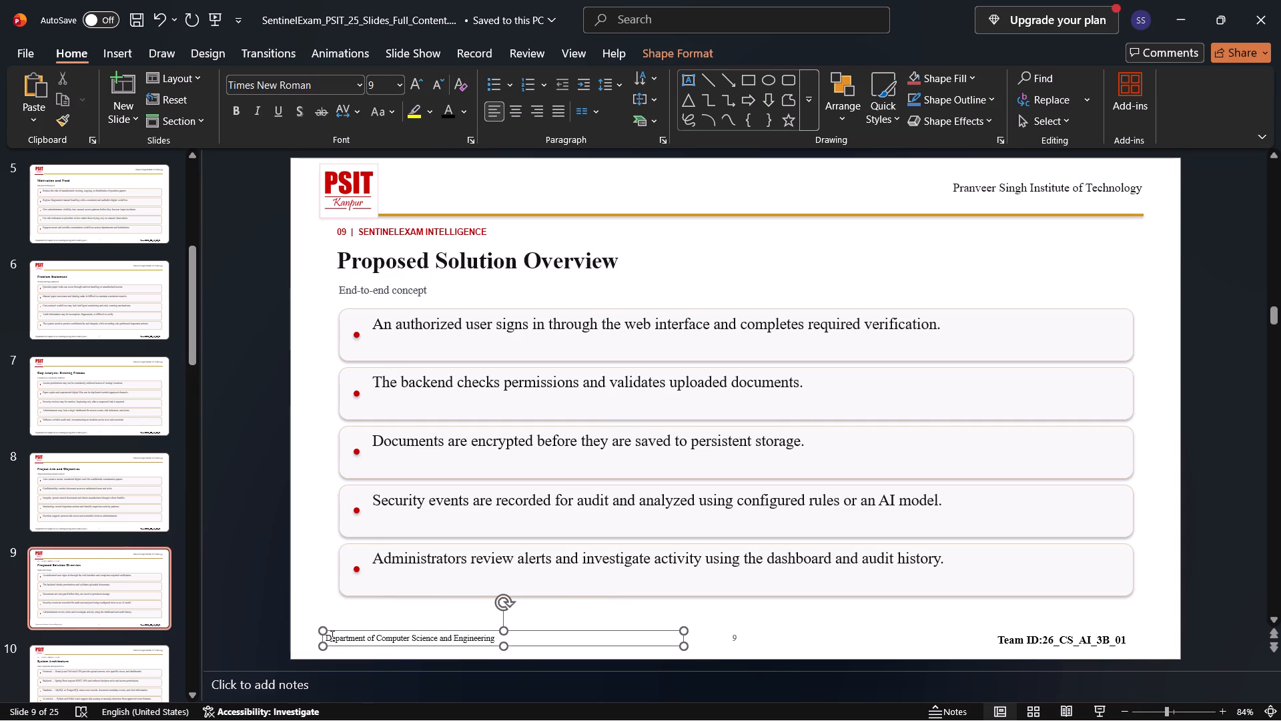
type("AV")
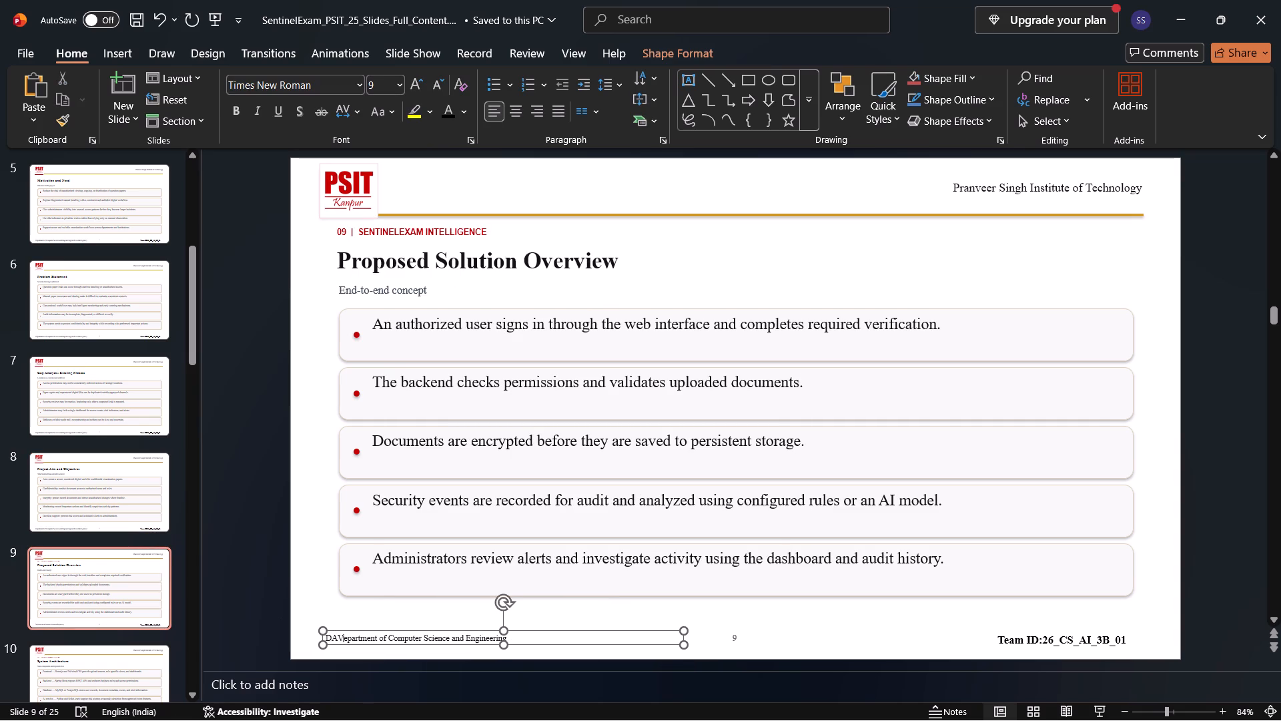
key("ctrl+a")
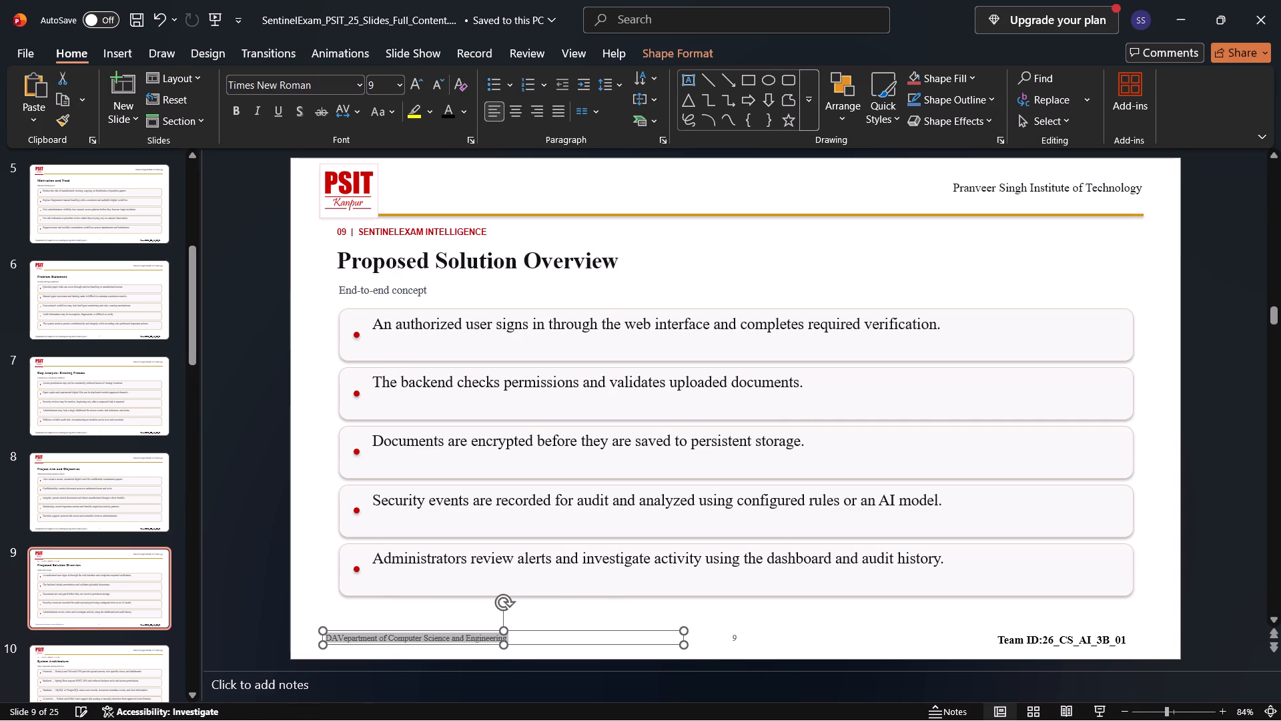
key("ctrl+v")
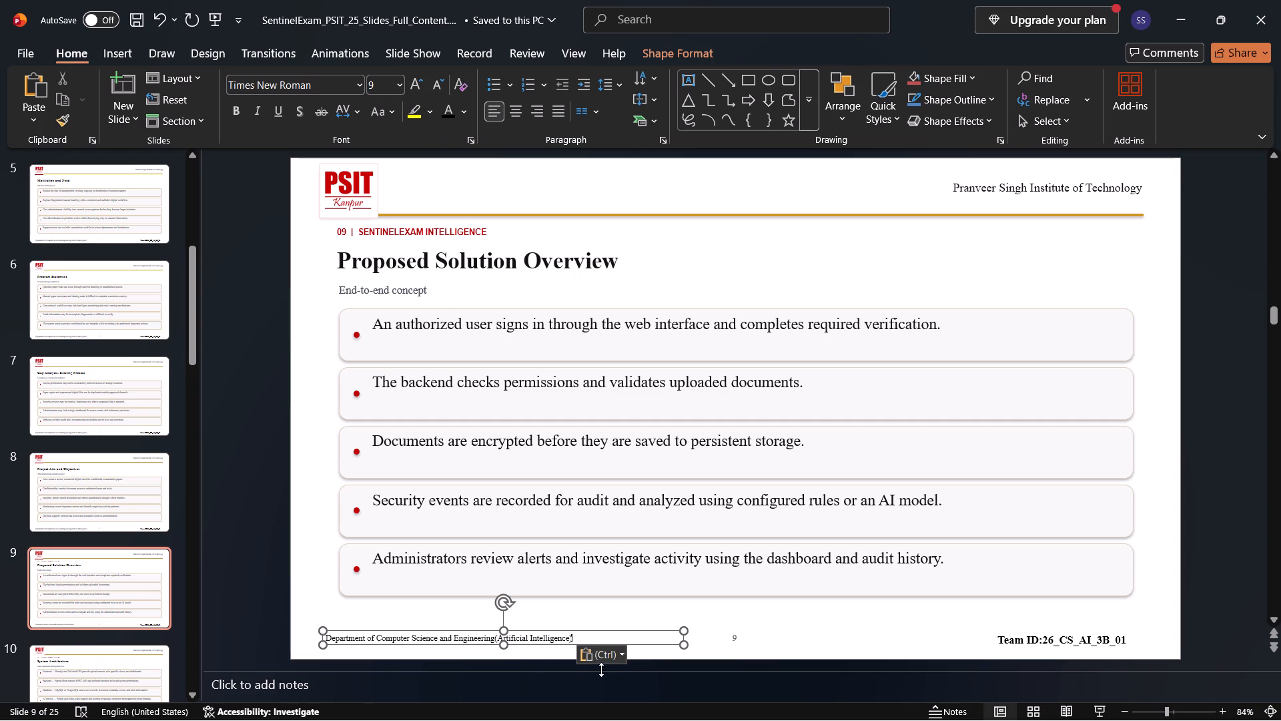
left_click(611, 657)
left_click(626, 595)
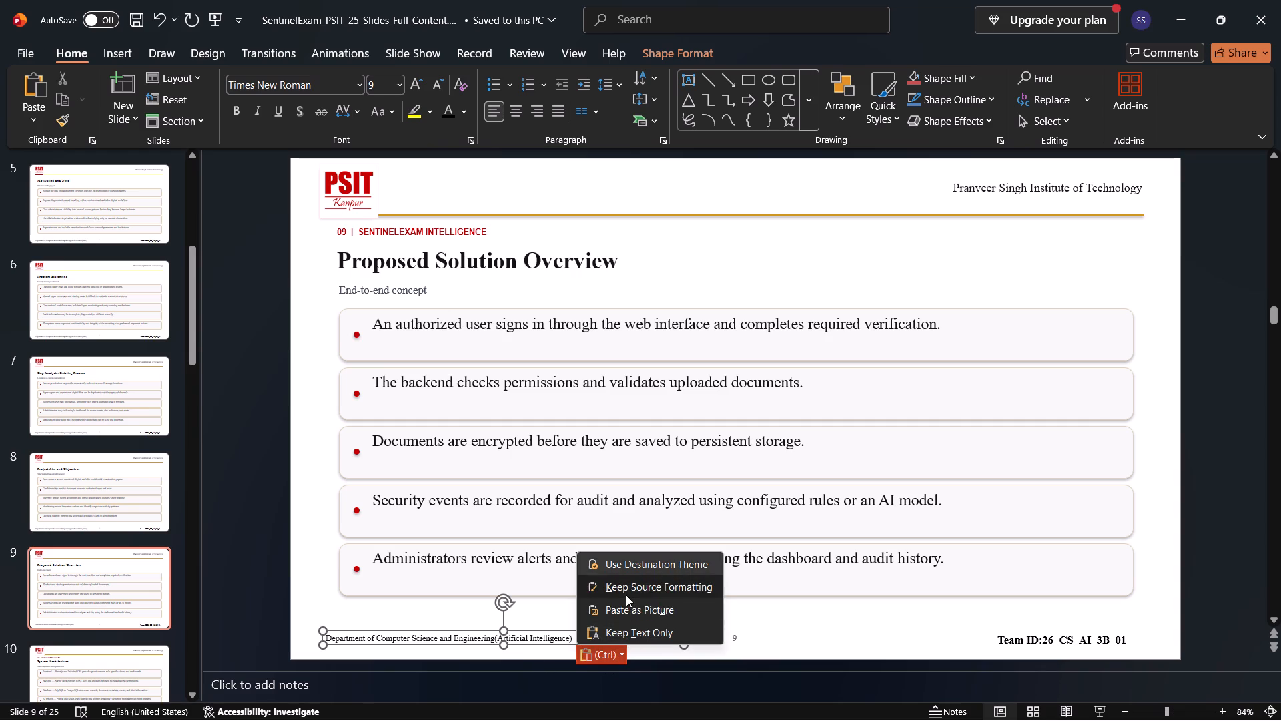
Replace the department footer on slide 10 with the copied "Department of Computer Science and Engineering(Artificial Intelligence)", keeping source formatting.
scroll(49, 500, "down", 2)
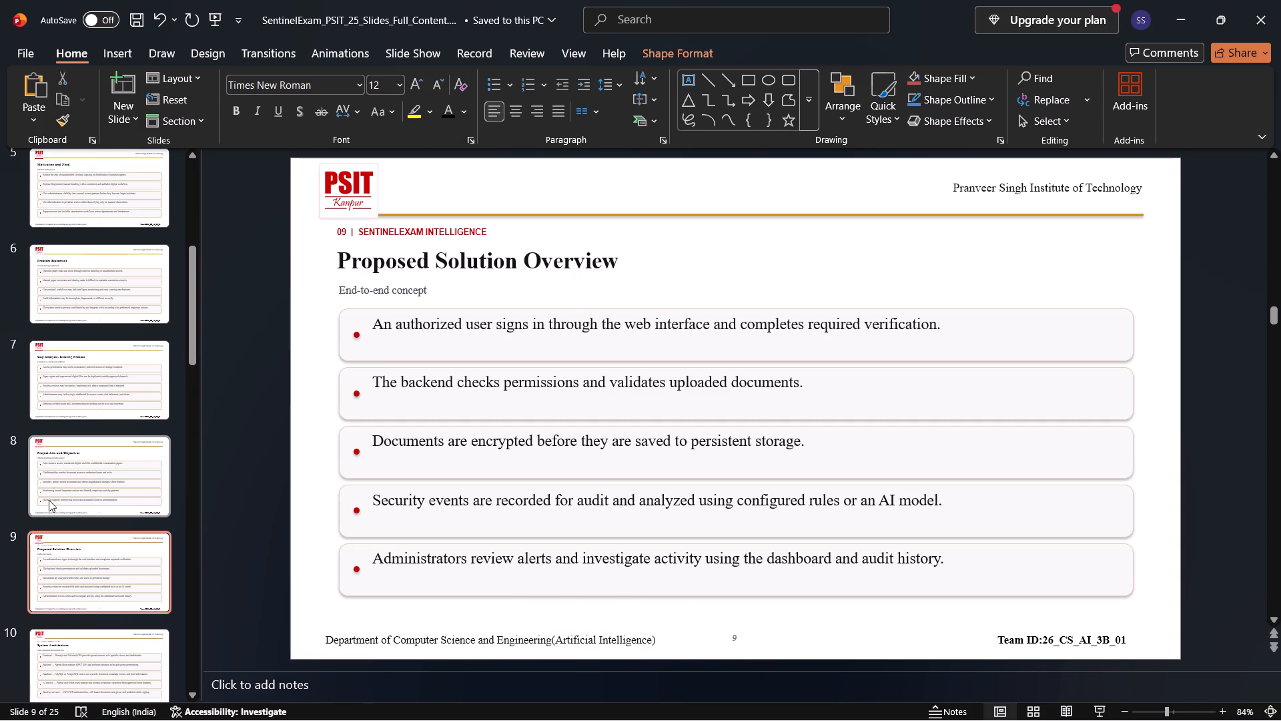
scroll(49, 500, "down", 1)
scroll(49, 500, "up", 1)
left_click(89, 289)
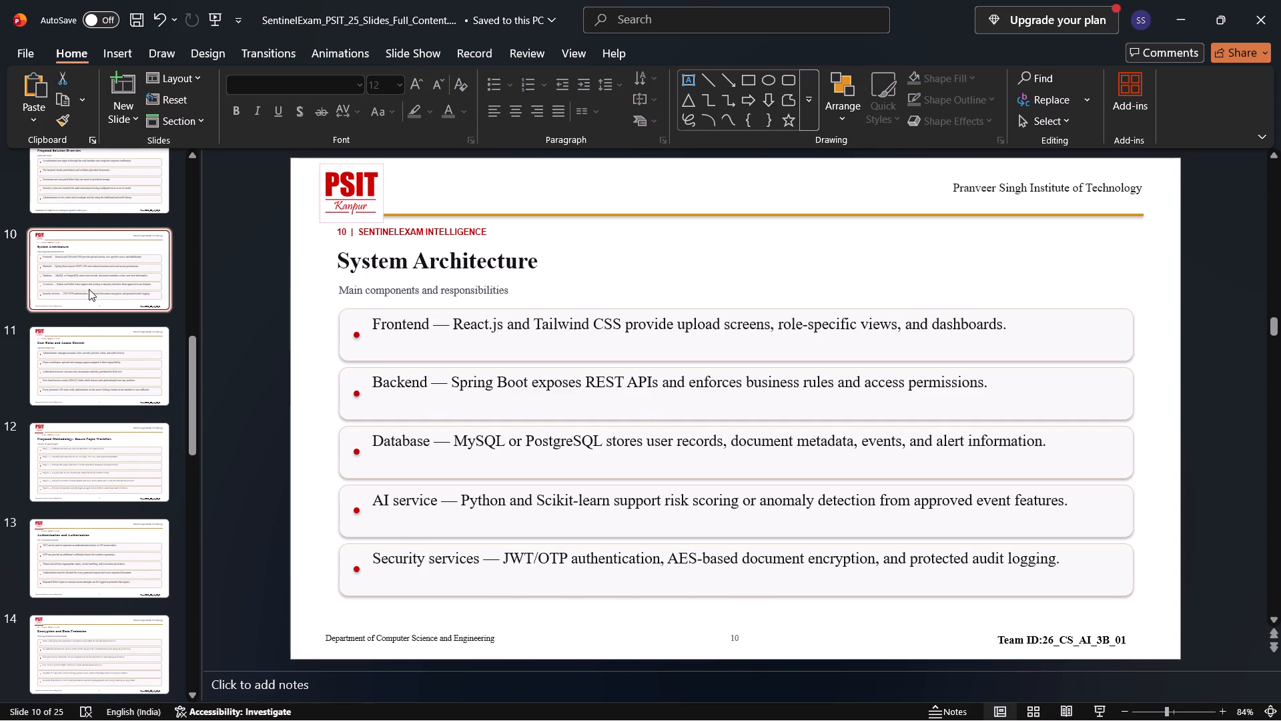
left_click(389, 638)
key("ctrl+a")
key("ctrl+v")
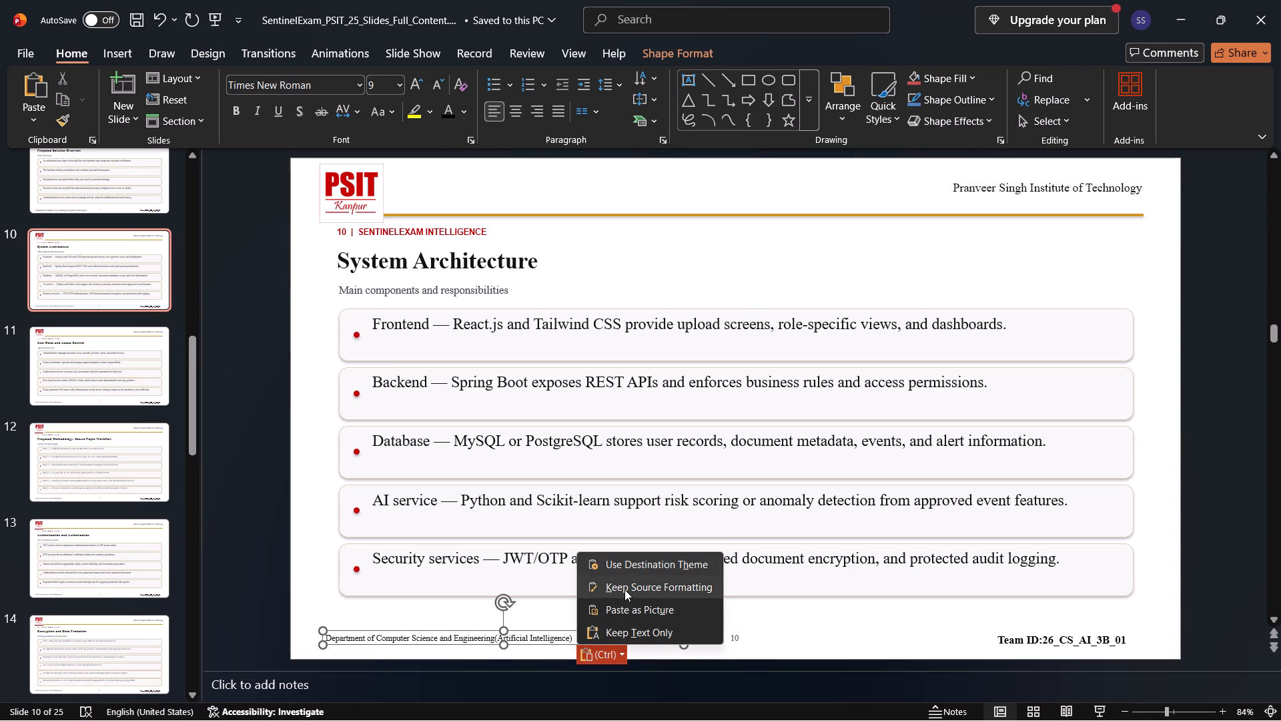
left_click(624, 589)
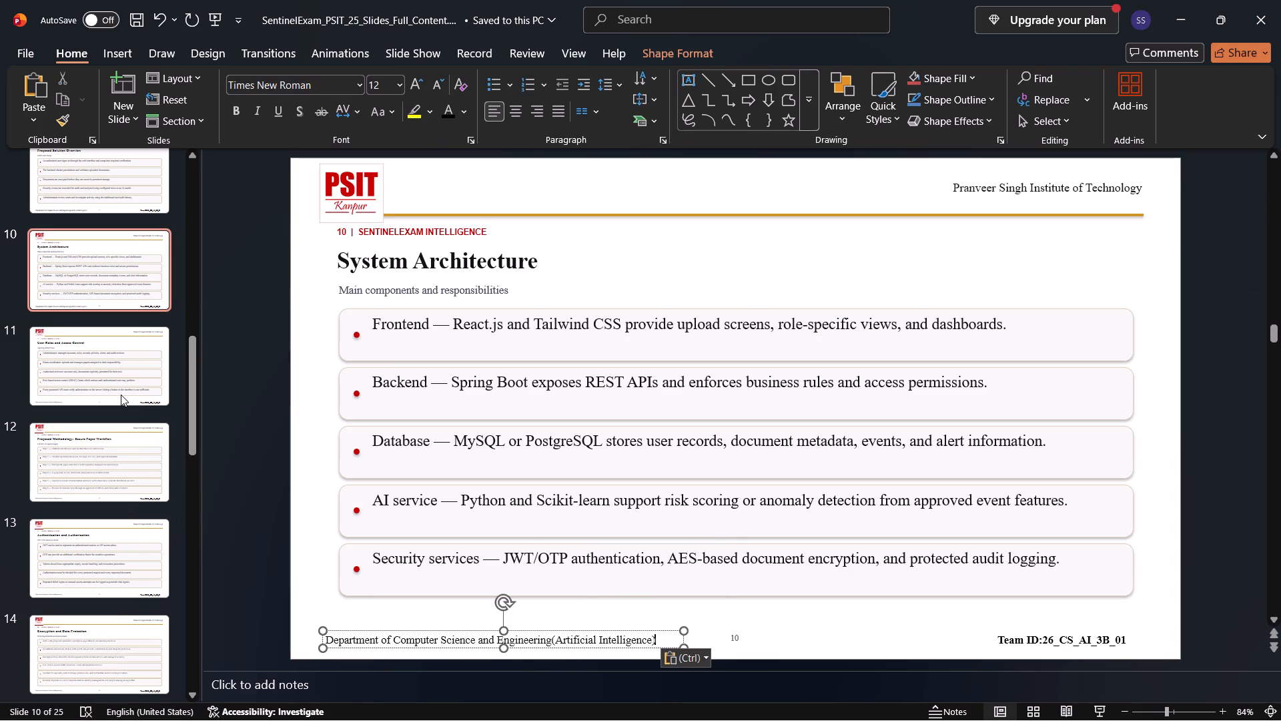
Replace the department footer on slide 11 with the copied "Department of Computer Science and Engineering(Artificial Intelligence)", keeping source formatting.
left_click(121, 395)
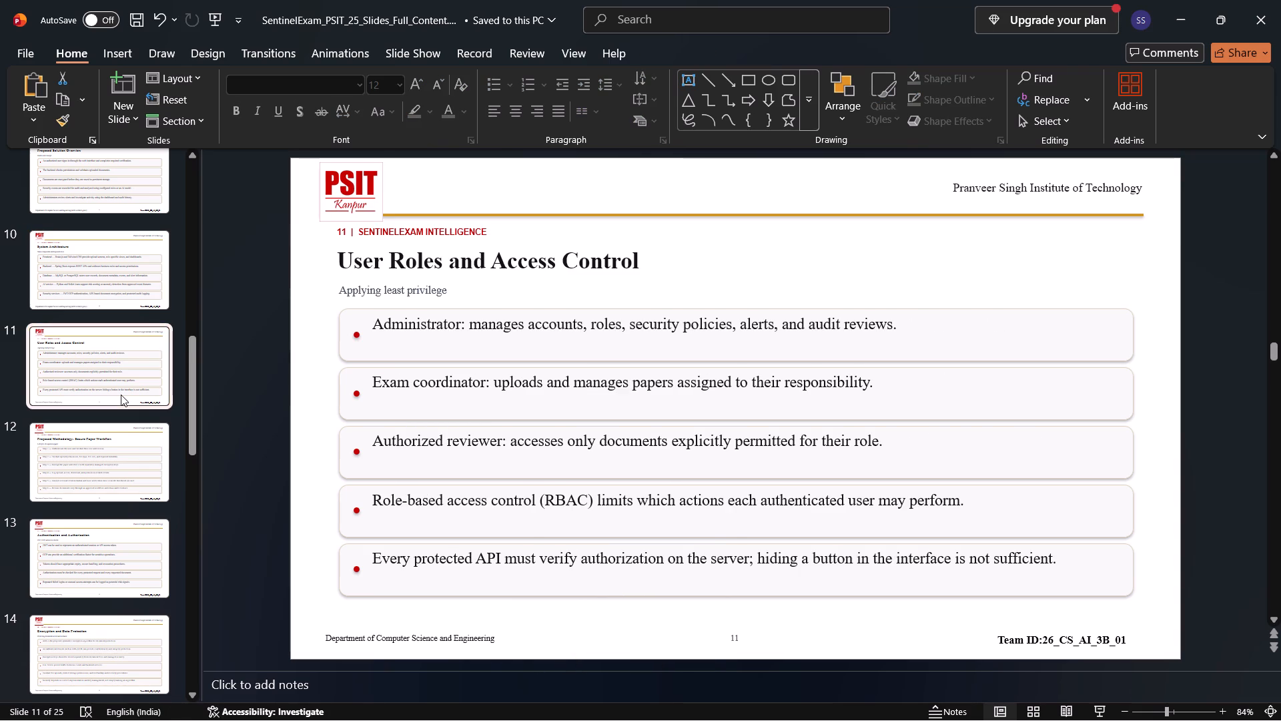
left_click(371, 632)
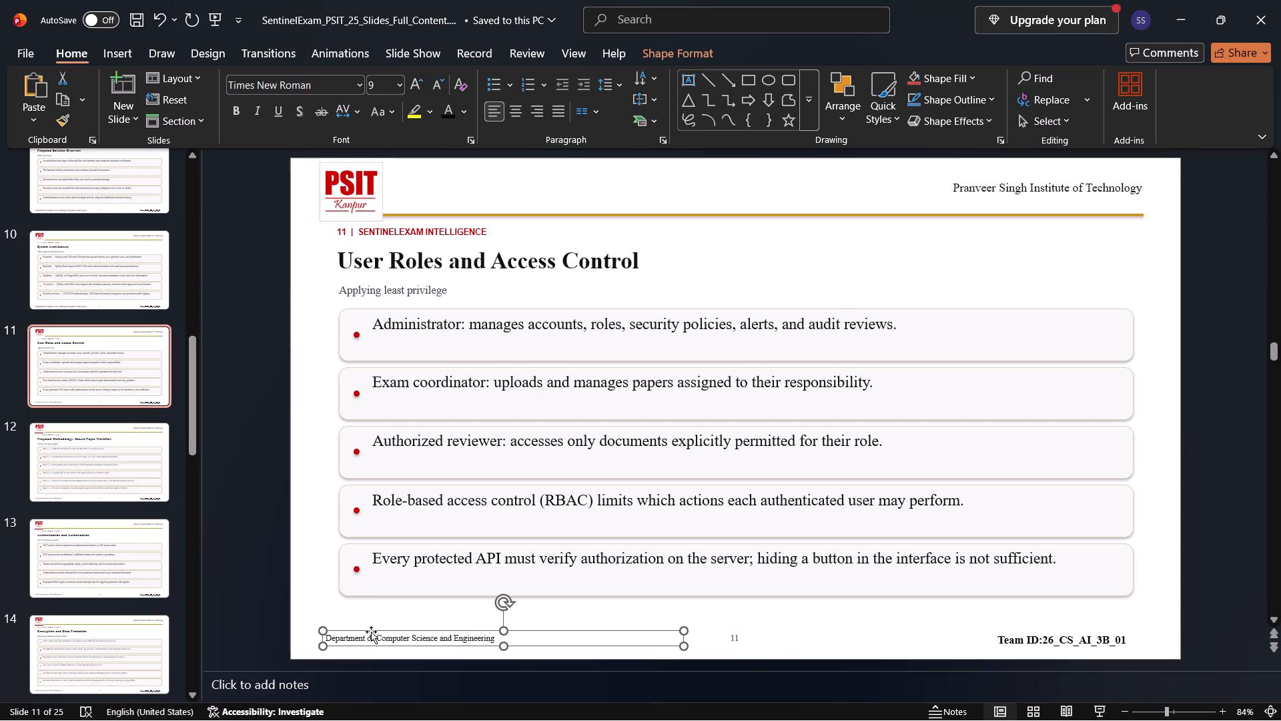
key("ctrl+a")
left_click(376, 637, "ctrl")
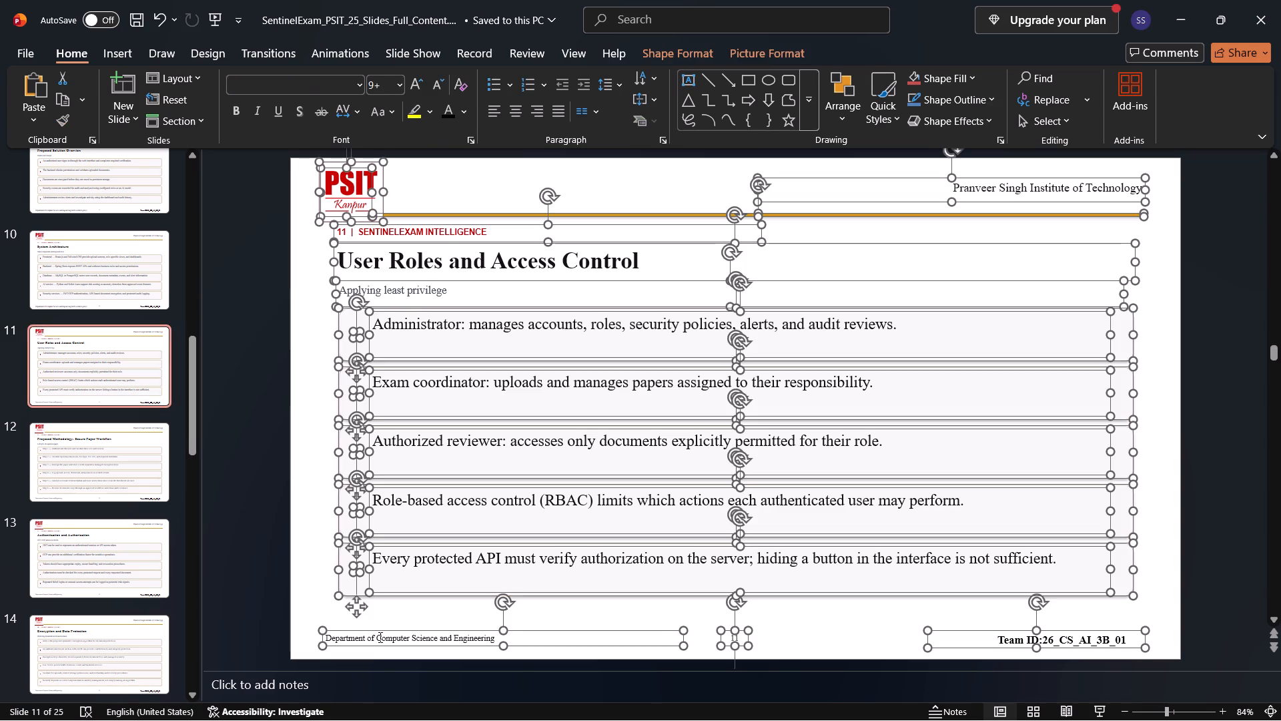
left_click(379, 637)
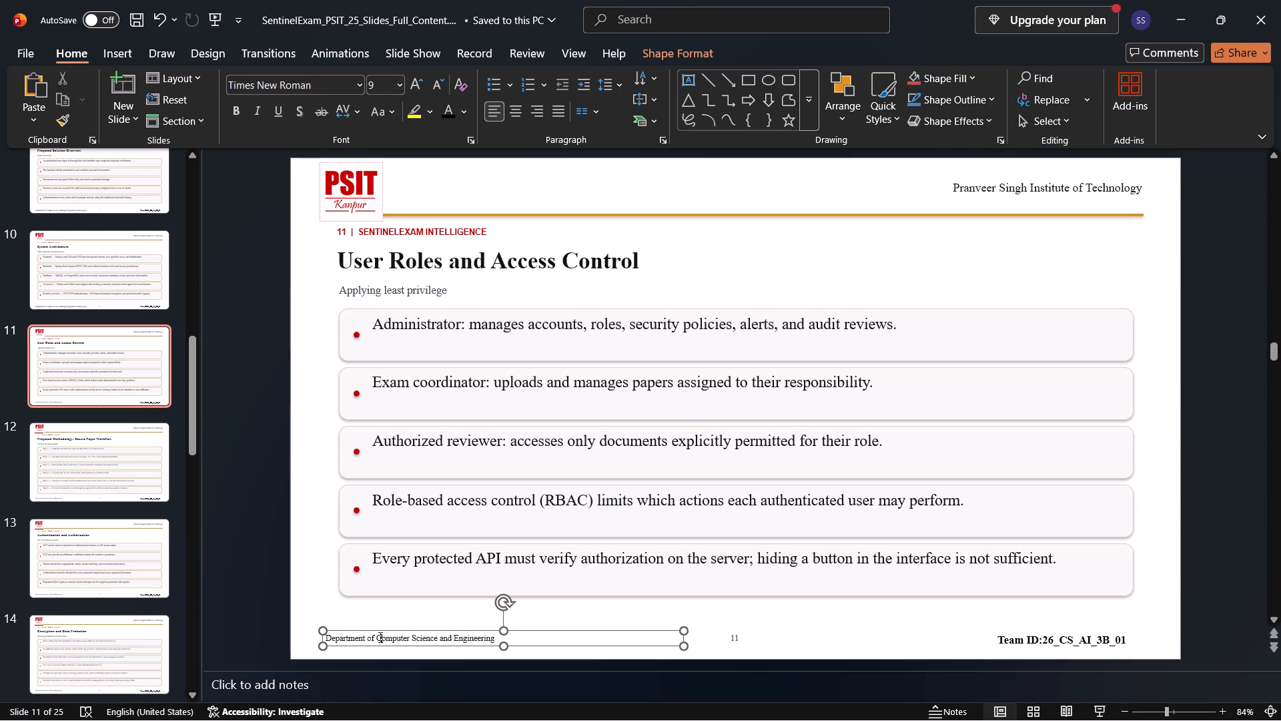
key("ctrl+a")
key("ctrl+v")
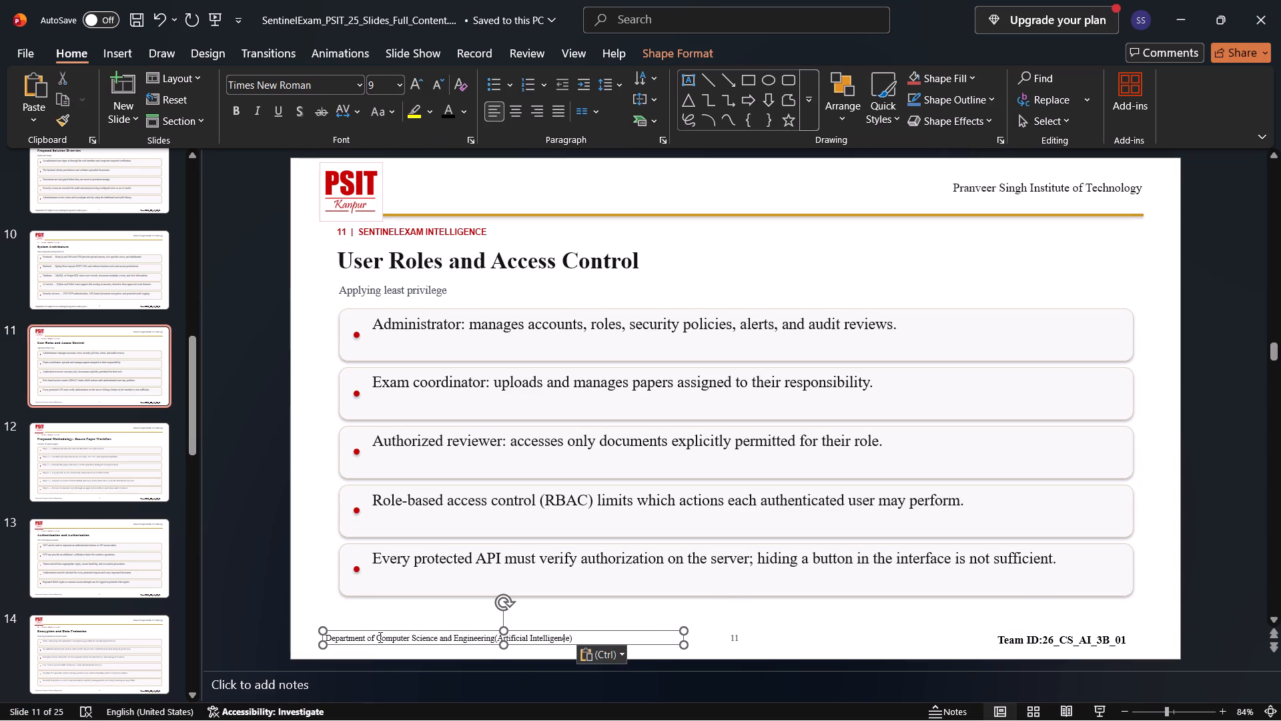
left_click(621, 652)
left_click(636, 581)
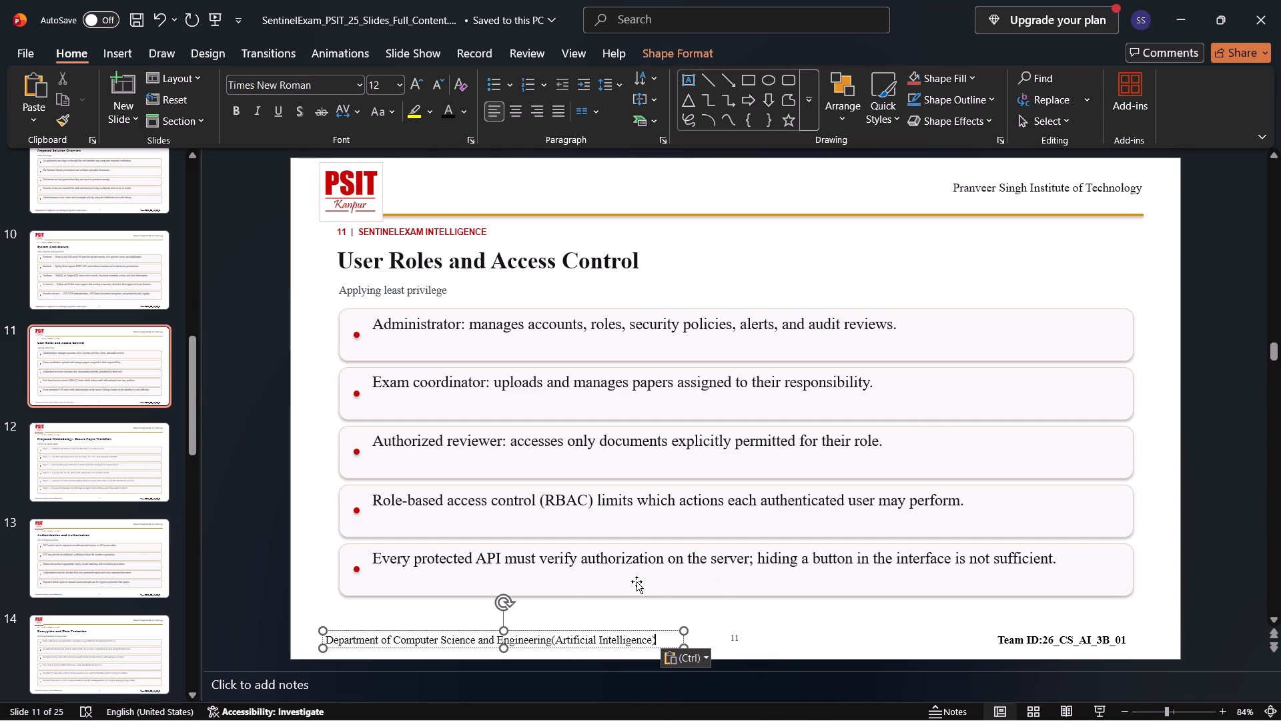
Replace the department footer on slide 12 with the copied "Department of Computer Science and Engineering(Artificial Intelligence)", keeping source formatting.
left_click(29, 430)
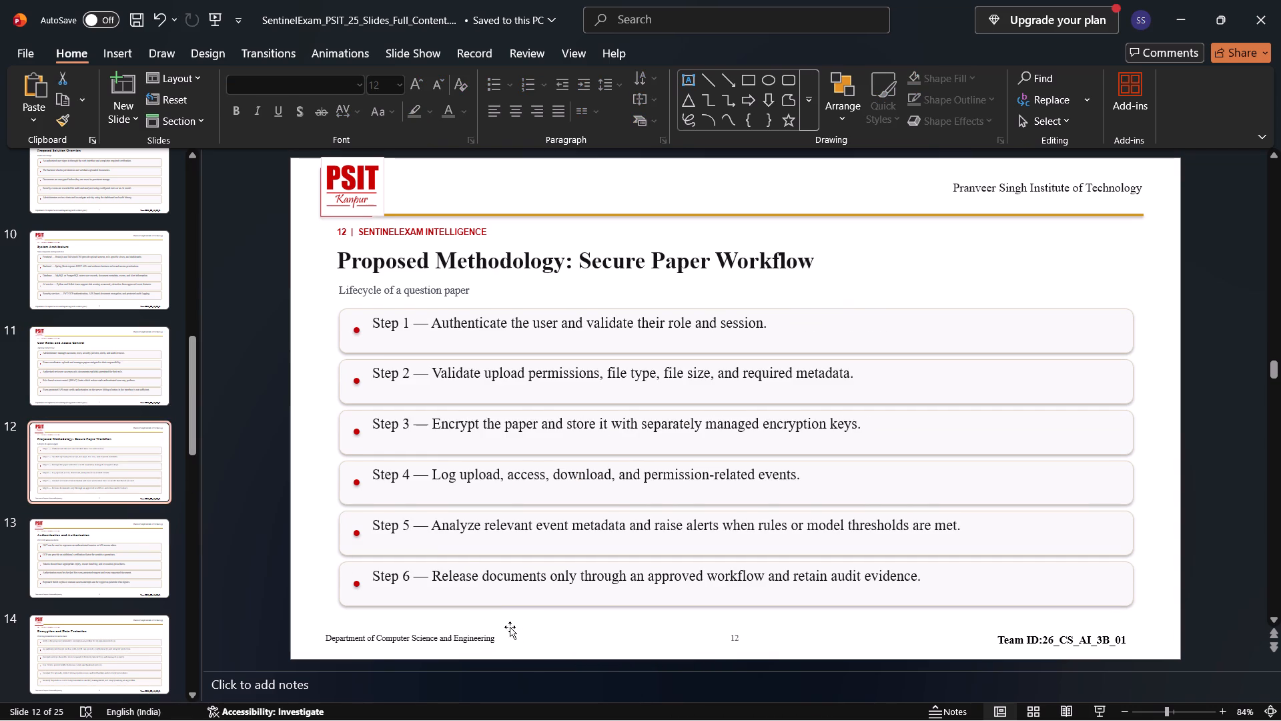
left_click(476, 630)
left_click(481, 641)
key("ctrl+a")
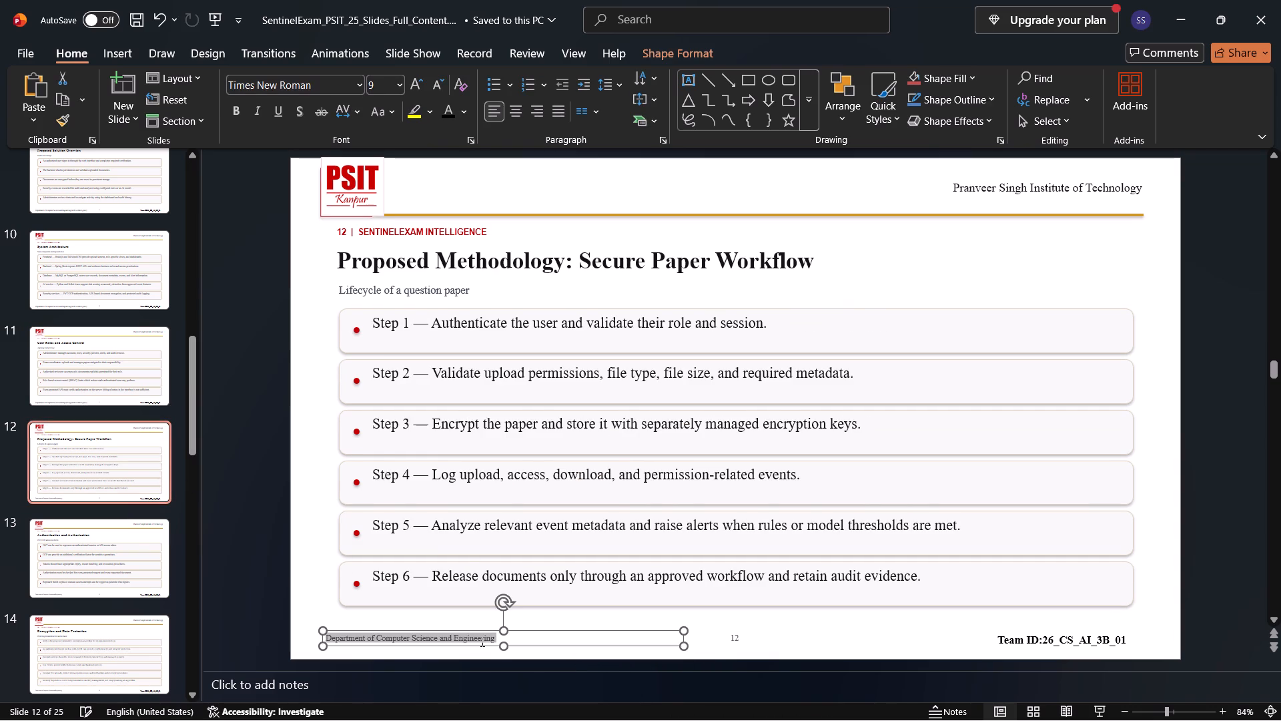
key("ctrl+v")
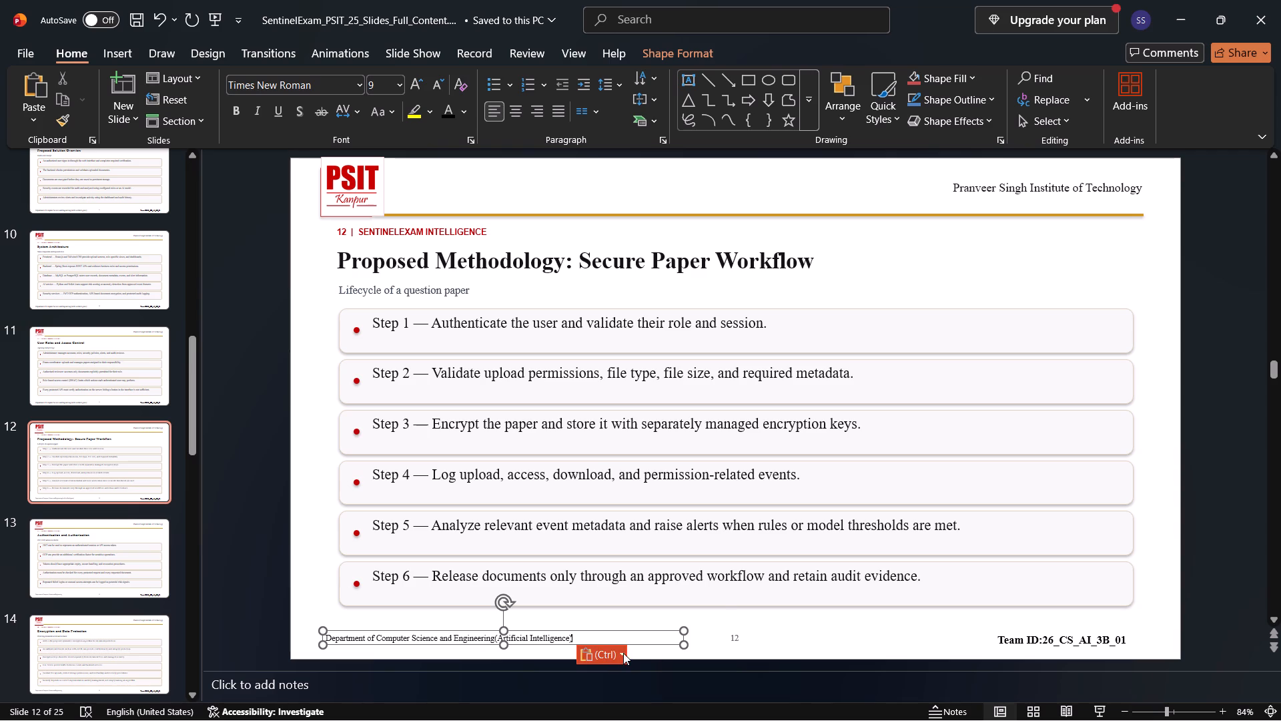
left_click(625, 654)
left_click(652, 586)
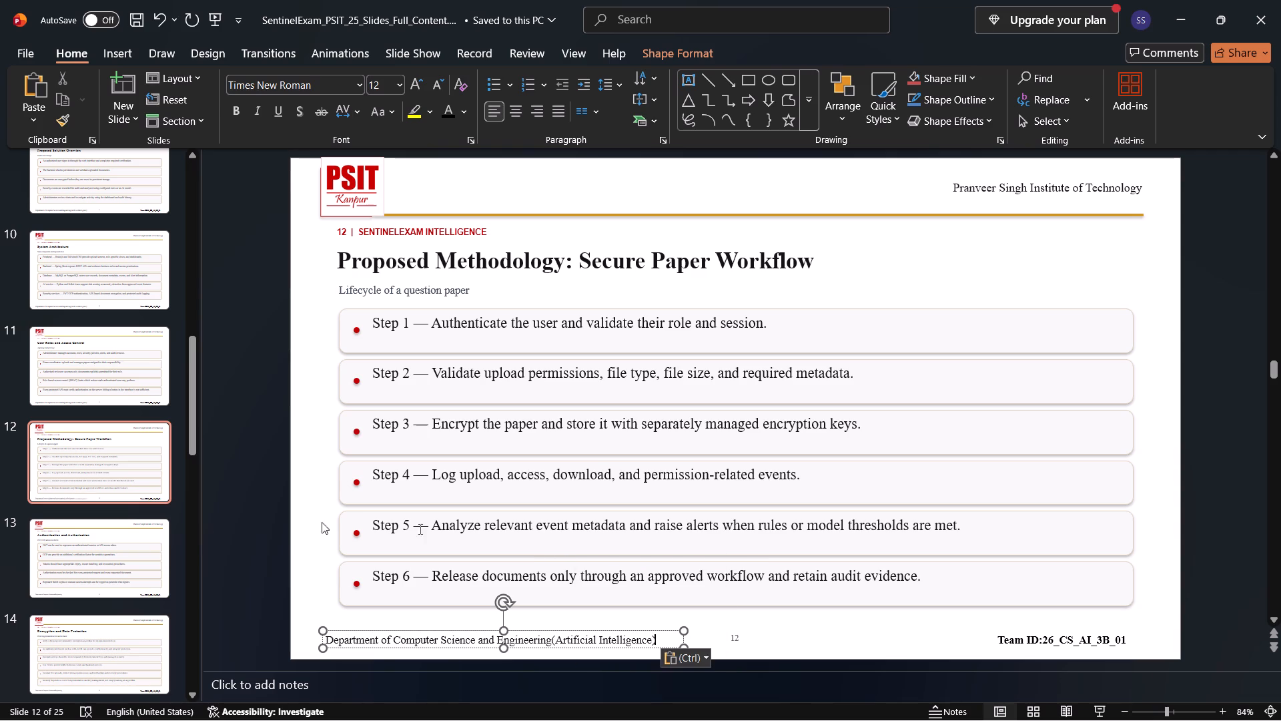
Replace the department footer on slide 13 with the copied "Department of Computer Science and Engineering(Artificial Intelligence)", keeping source formatting.
left_click(149, 557)
left_click(347, 636)
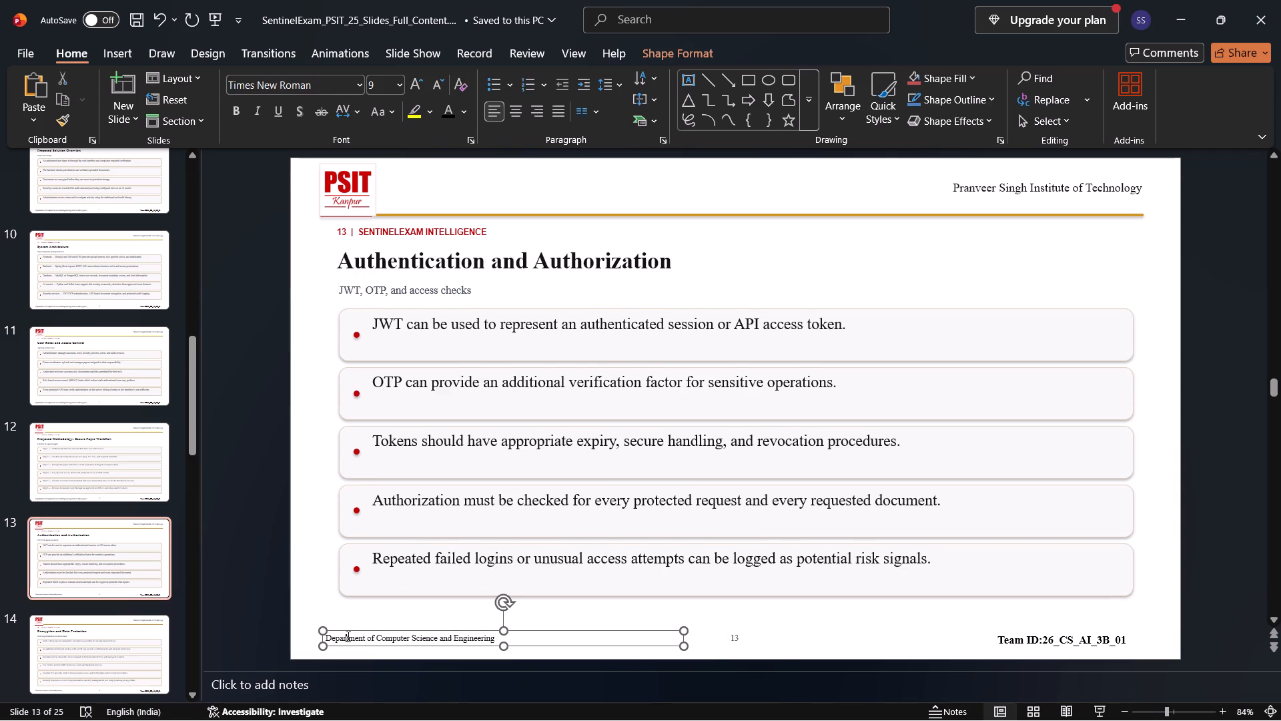
key("ctrl+a")
key("ctrl+v")
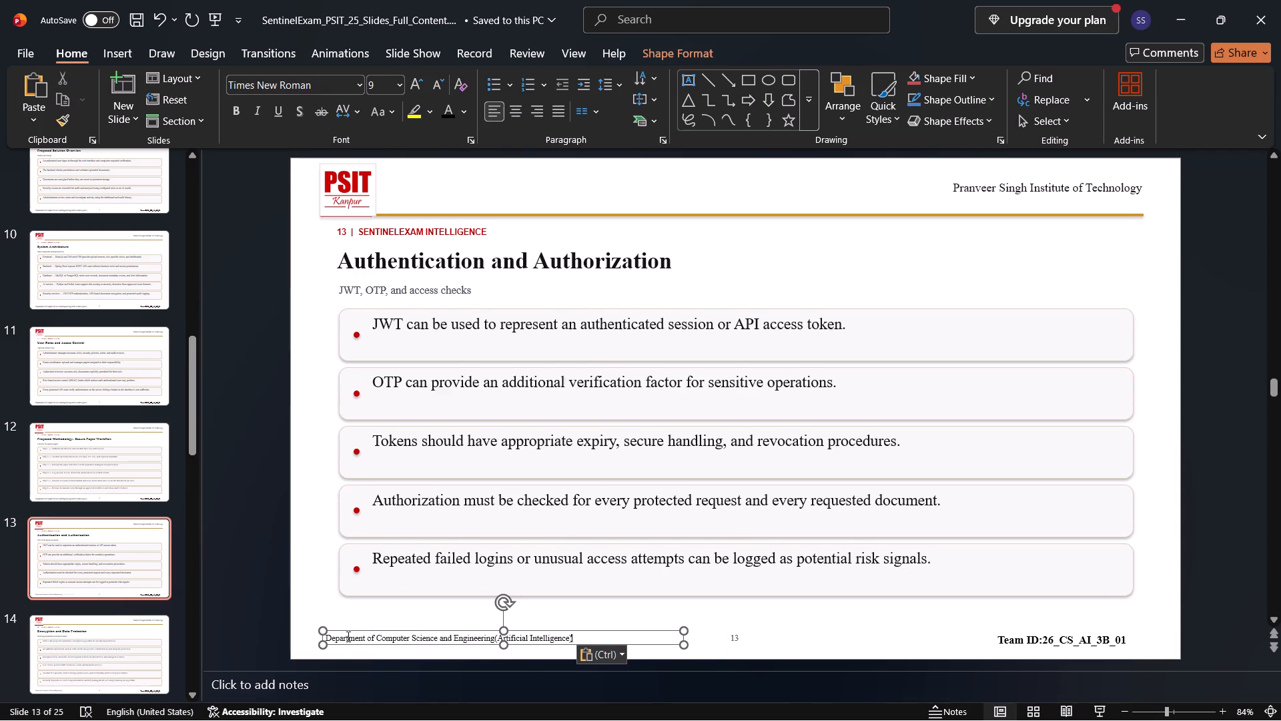
left_click(612, 655)
left_click(623, 590)
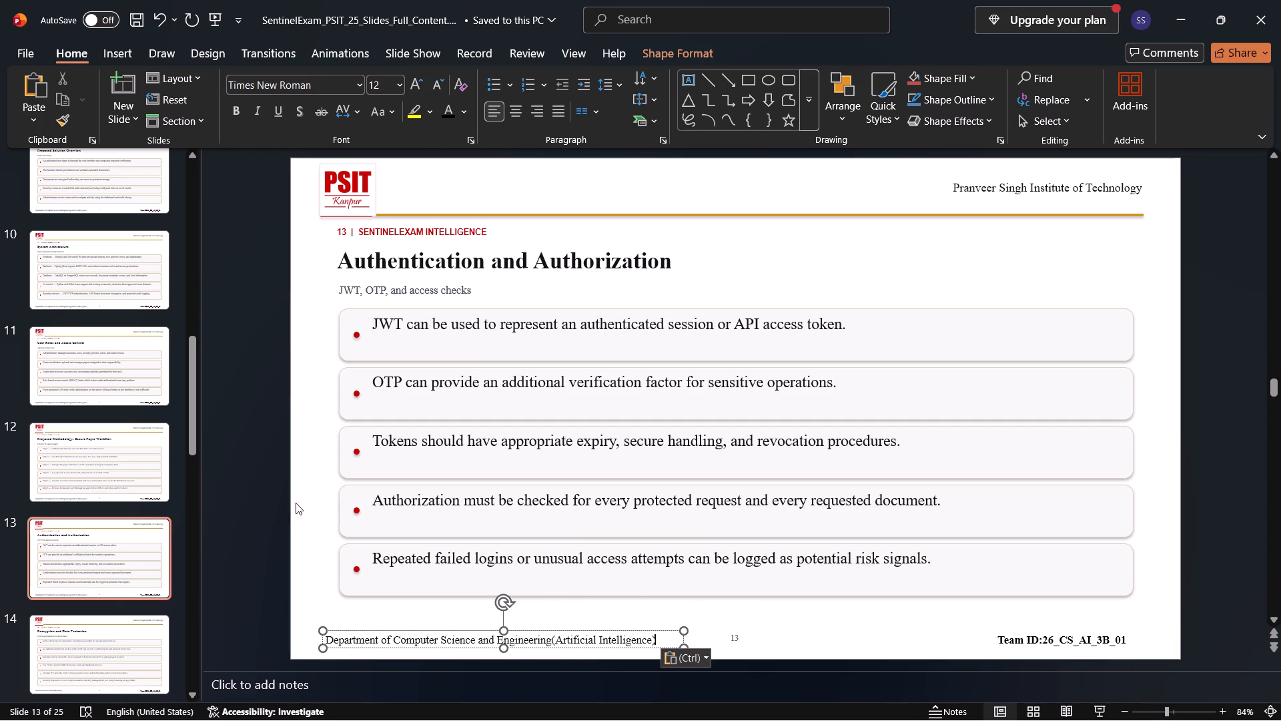
Replace the department footer on slide 14 with the copied "Department of Computer Science and Engineering(Artificial Intelligence)", keeping source formatting.
left_click(122, 618)
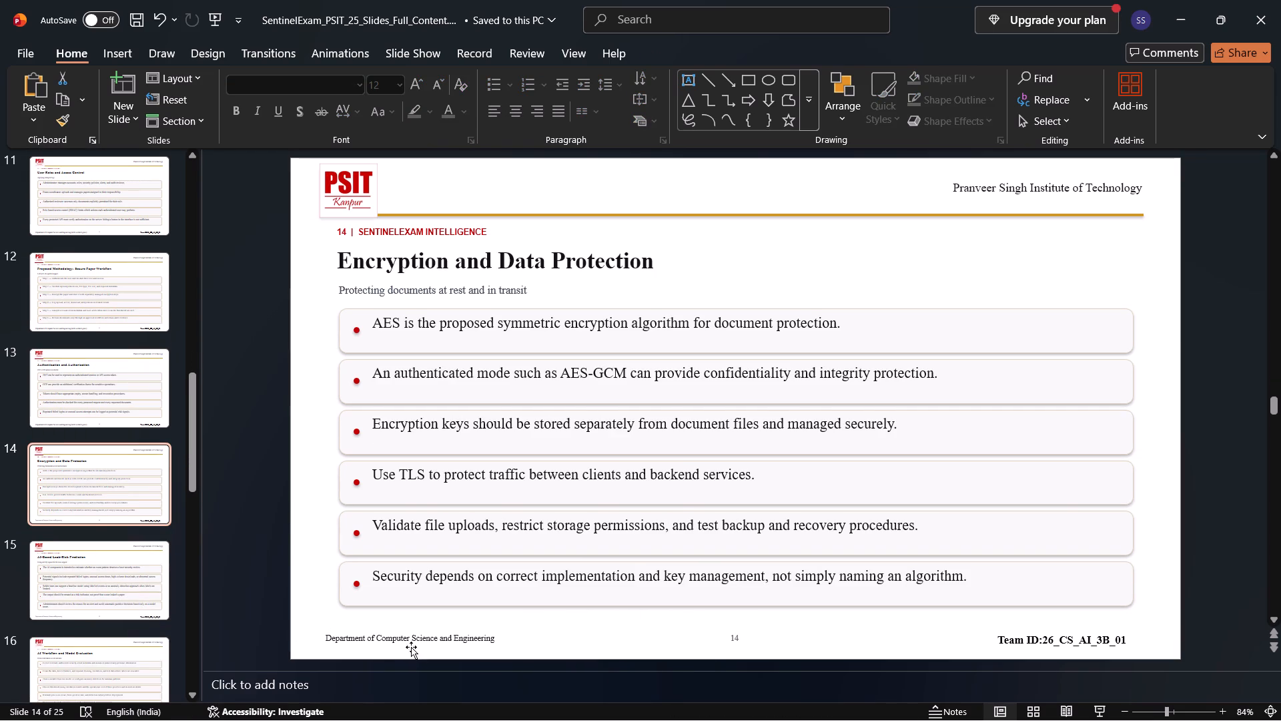
left_click(410, 639)
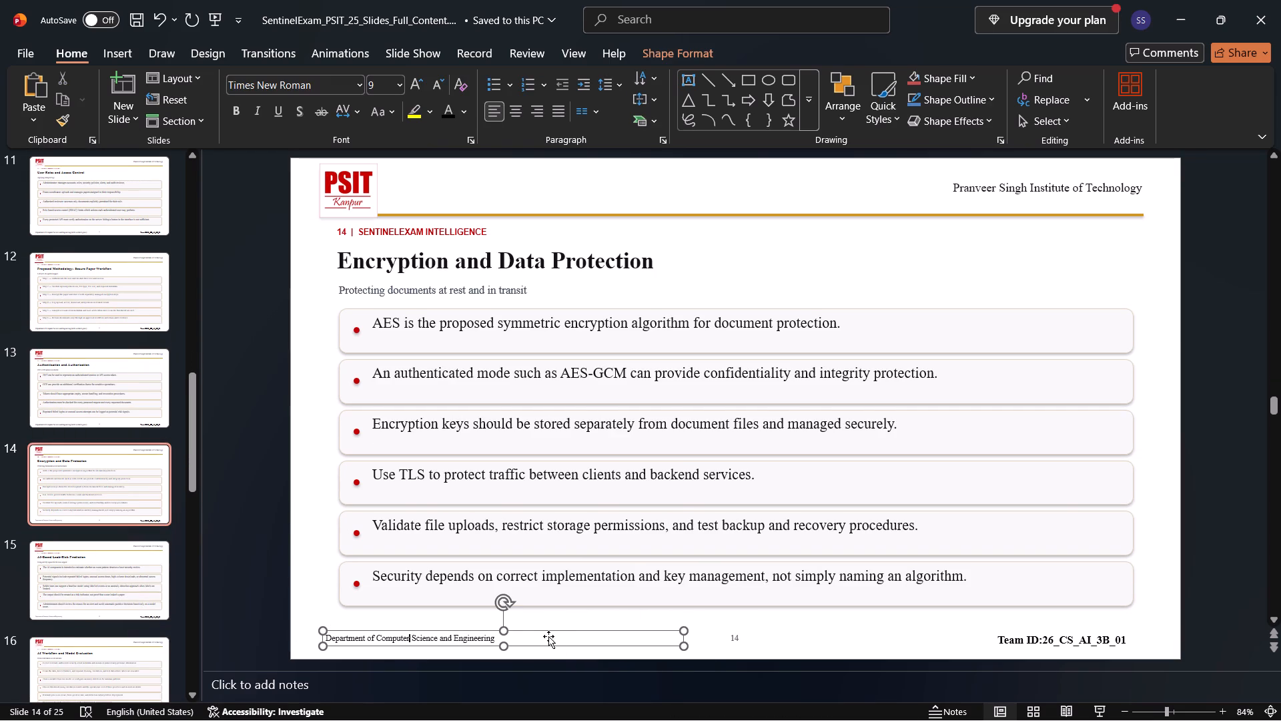
key("ctrl+a")
key("ctrl+v")
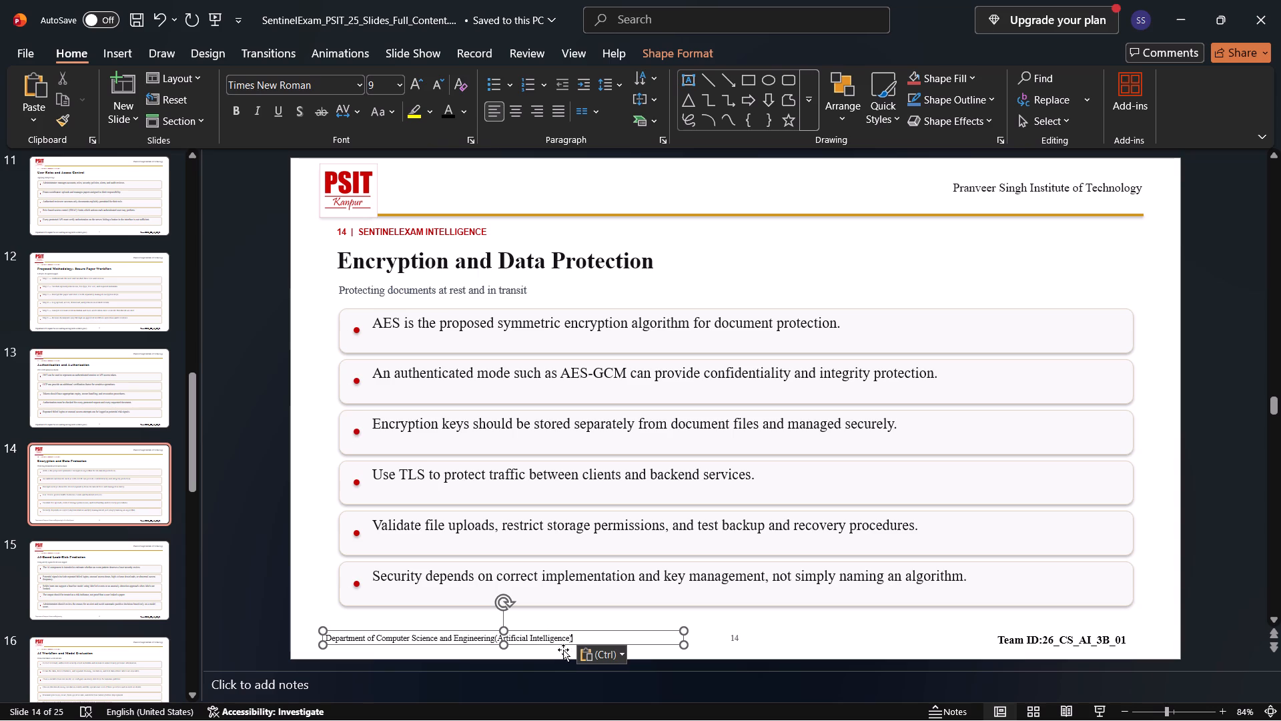
left_click(576, 654)
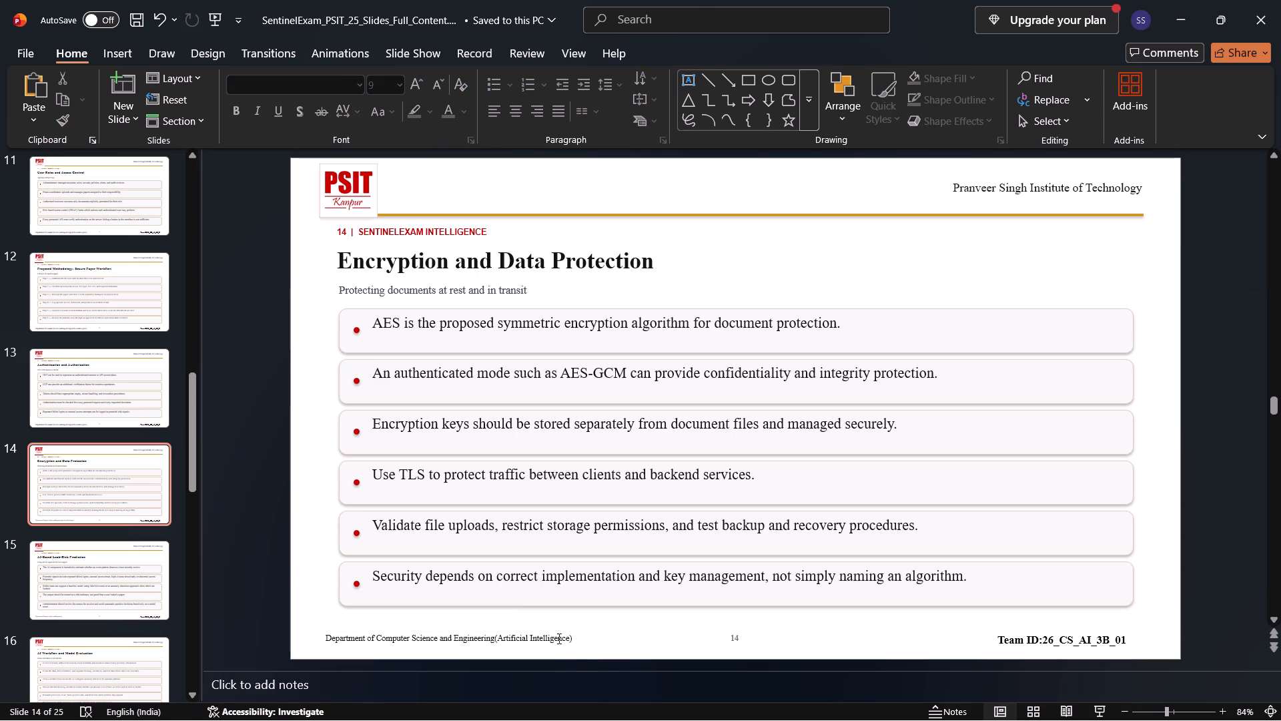
left_click(558, 640)
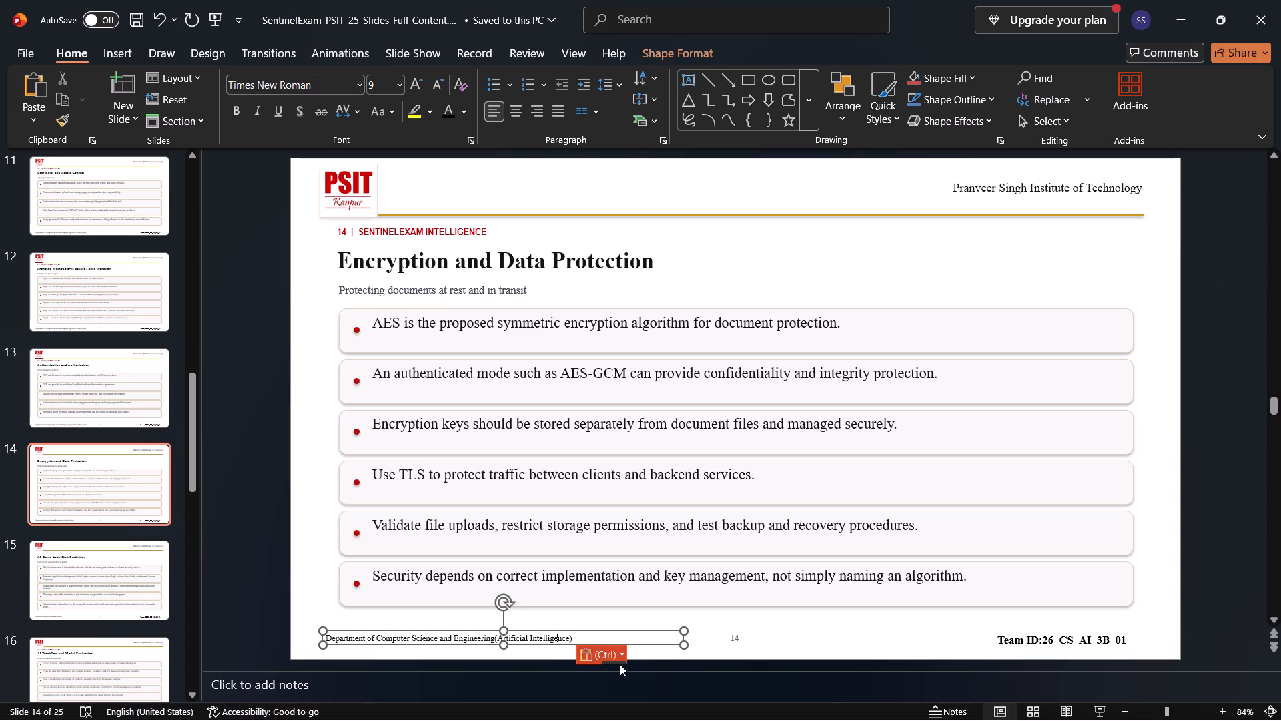
left_click(620, 664)
left_click(572, 636)
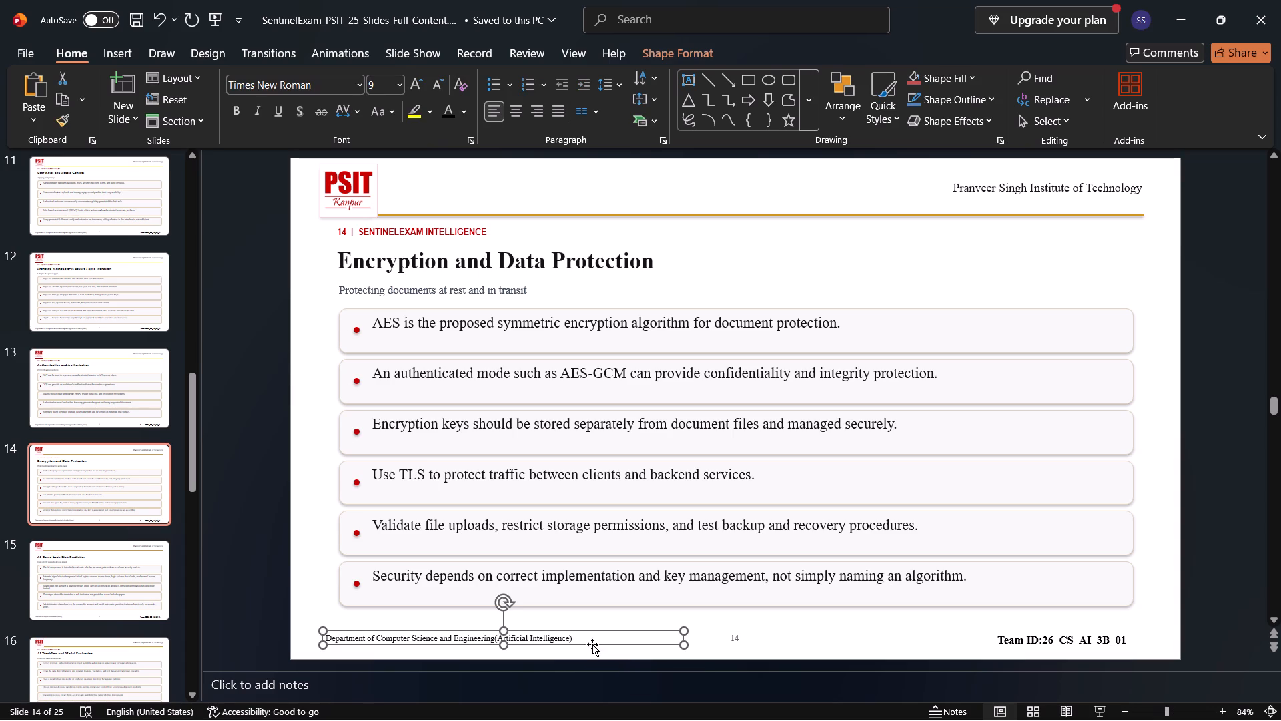
left_click(591, 638)
left_click(572, 637)
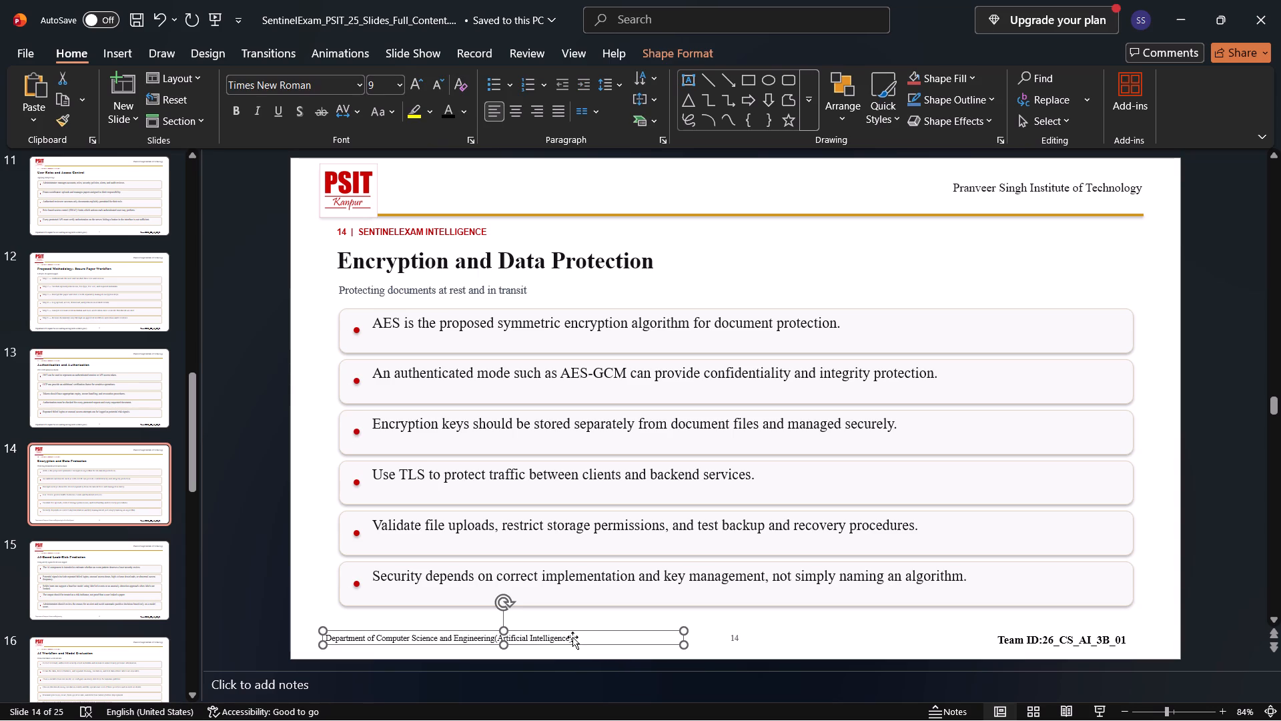
left_click(568, 638)
left_click(588, 657)
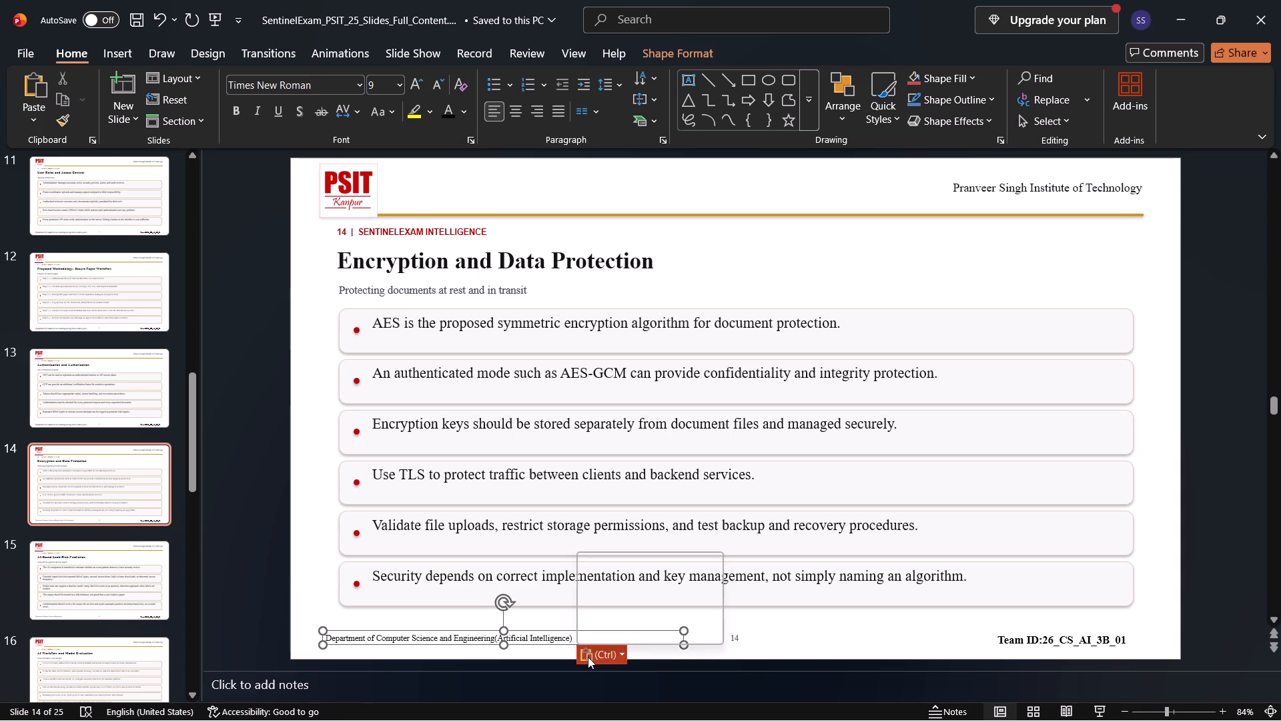
left_click(616, 580)
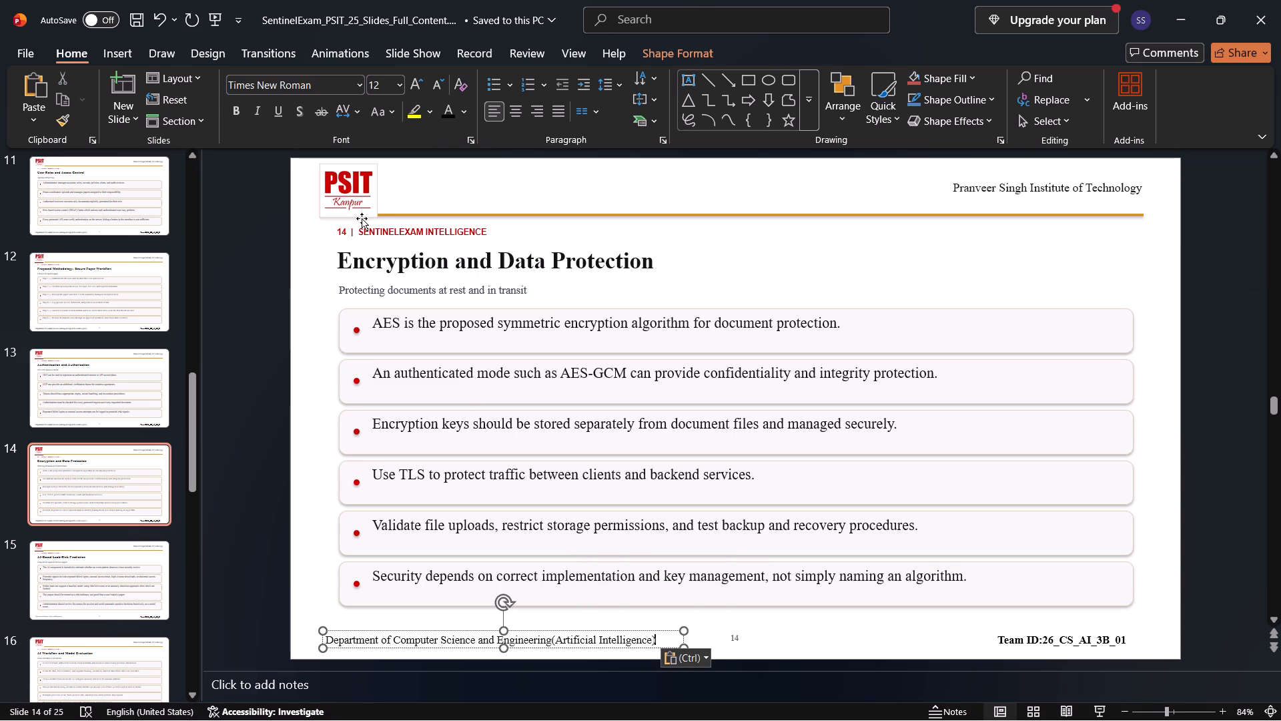
Delete the red "14 | SENTINELEXAM INTELLIGENCE" header label from slide 14.
left_click(382, 224)
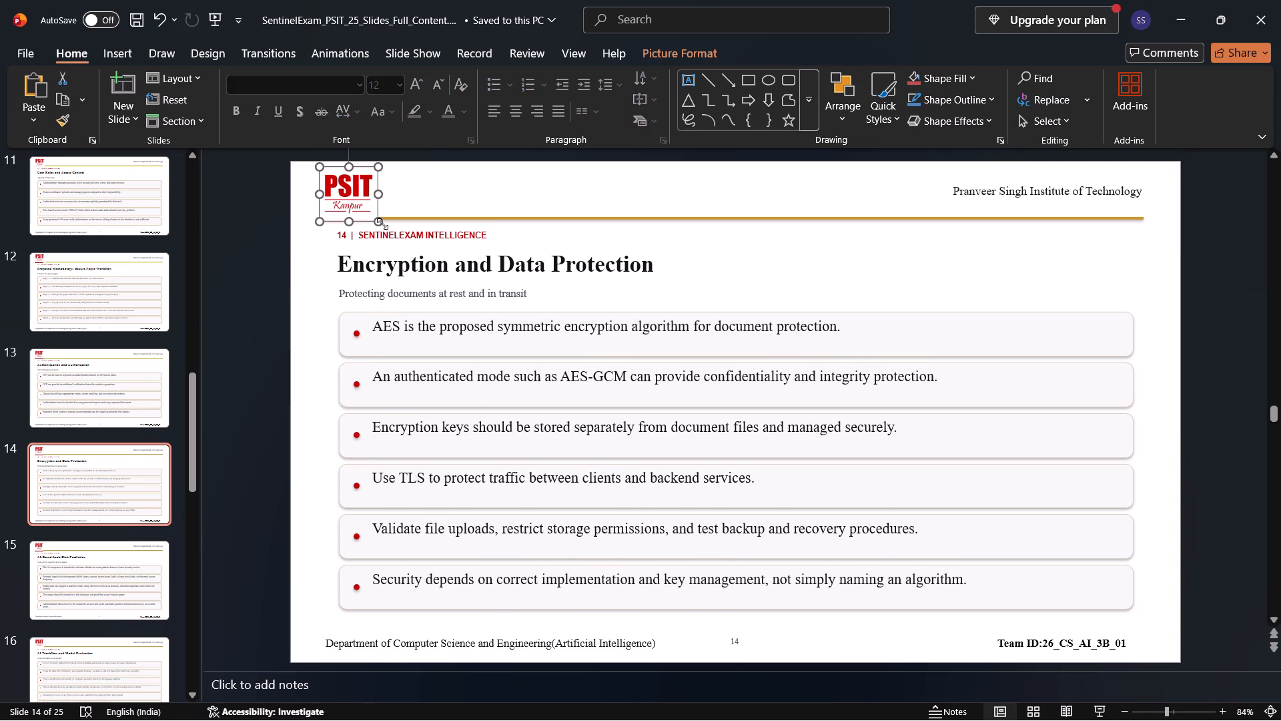
left_click(382, 225)
left_click(391, 237)
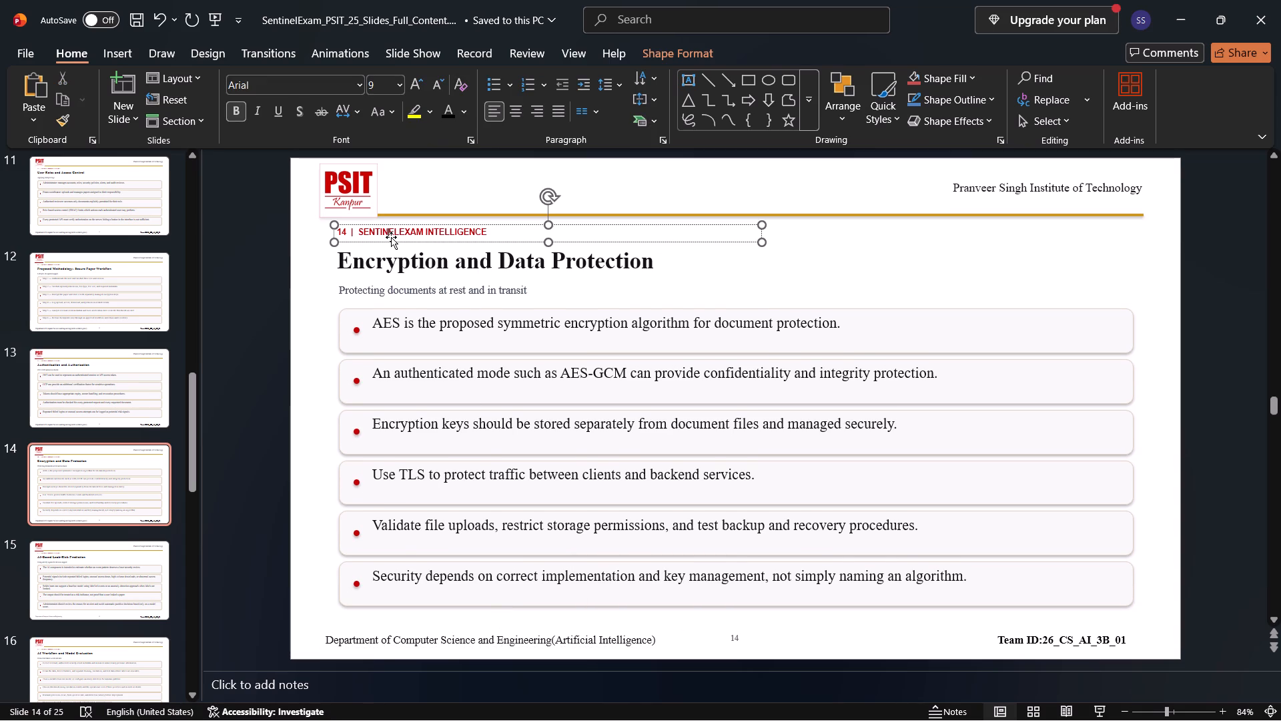
left_click(394, 239)
key("BackSpace")
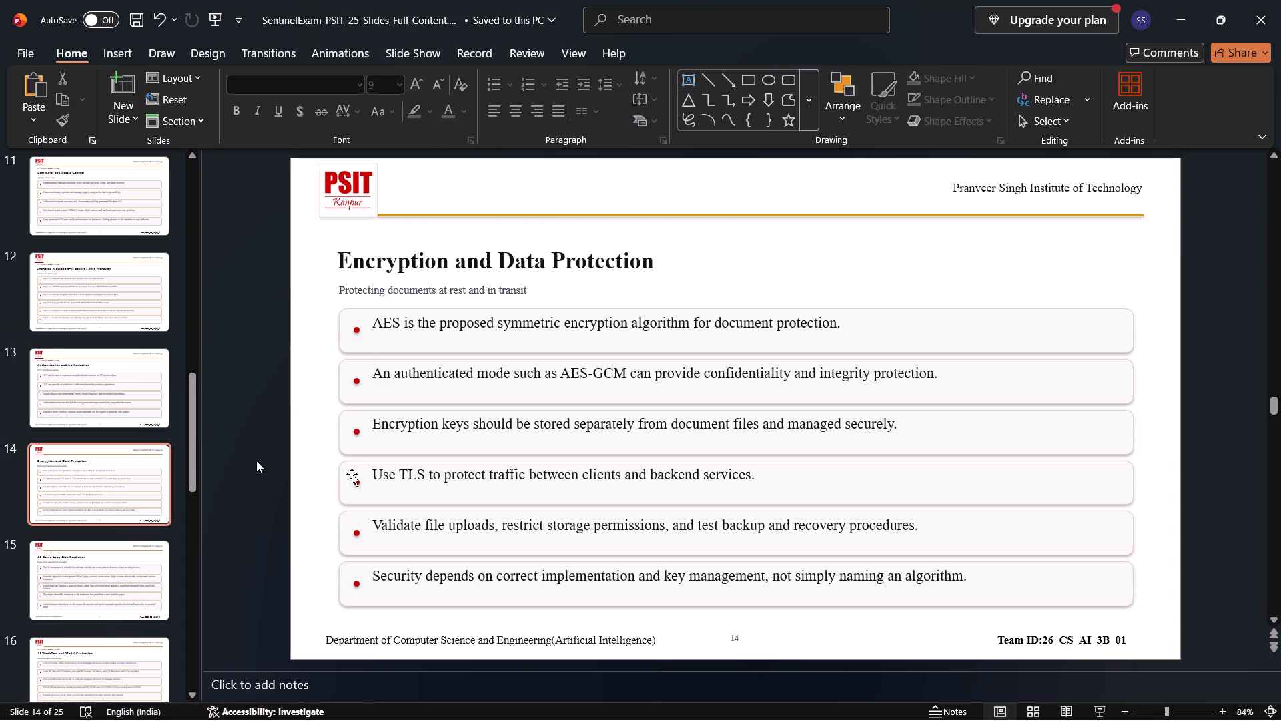
Replace the department footer on slide 15 with the copied "Department of Computer Science and Engineering(Artificial Intelligence)", keeping source formatting.
left_click(132, 578)
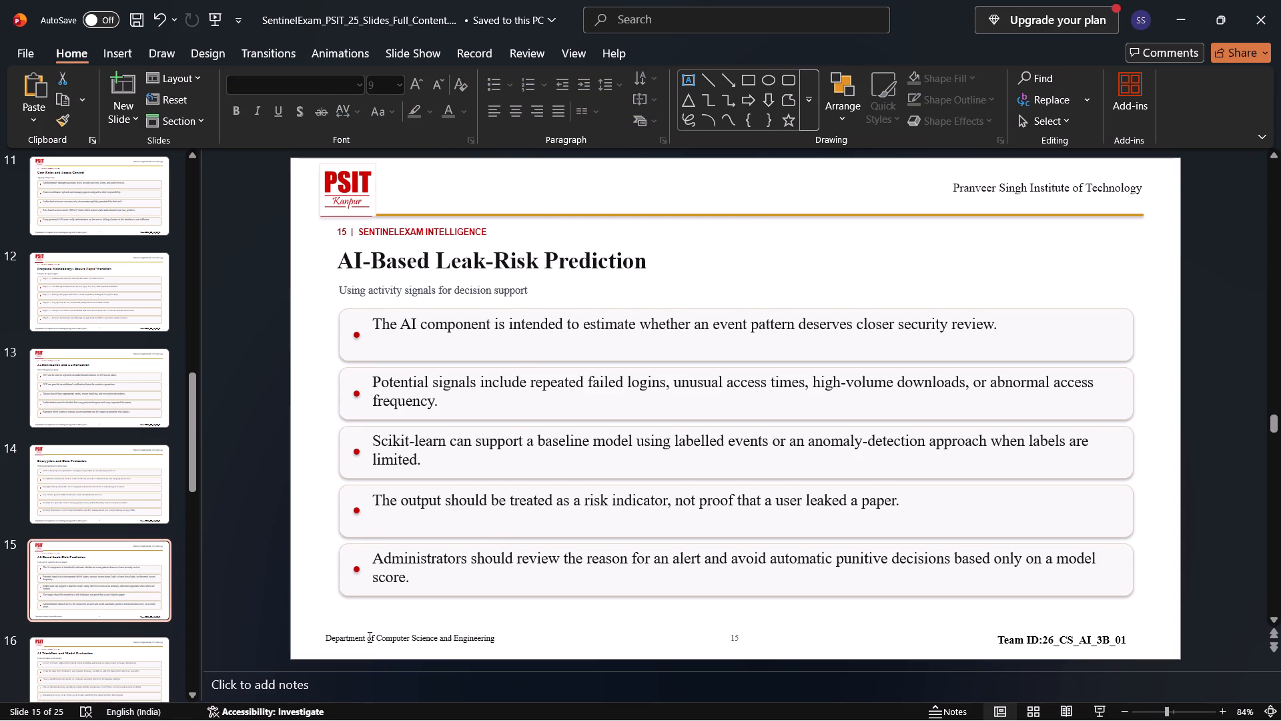
left_click(368, 638)
key("ctrl+a")
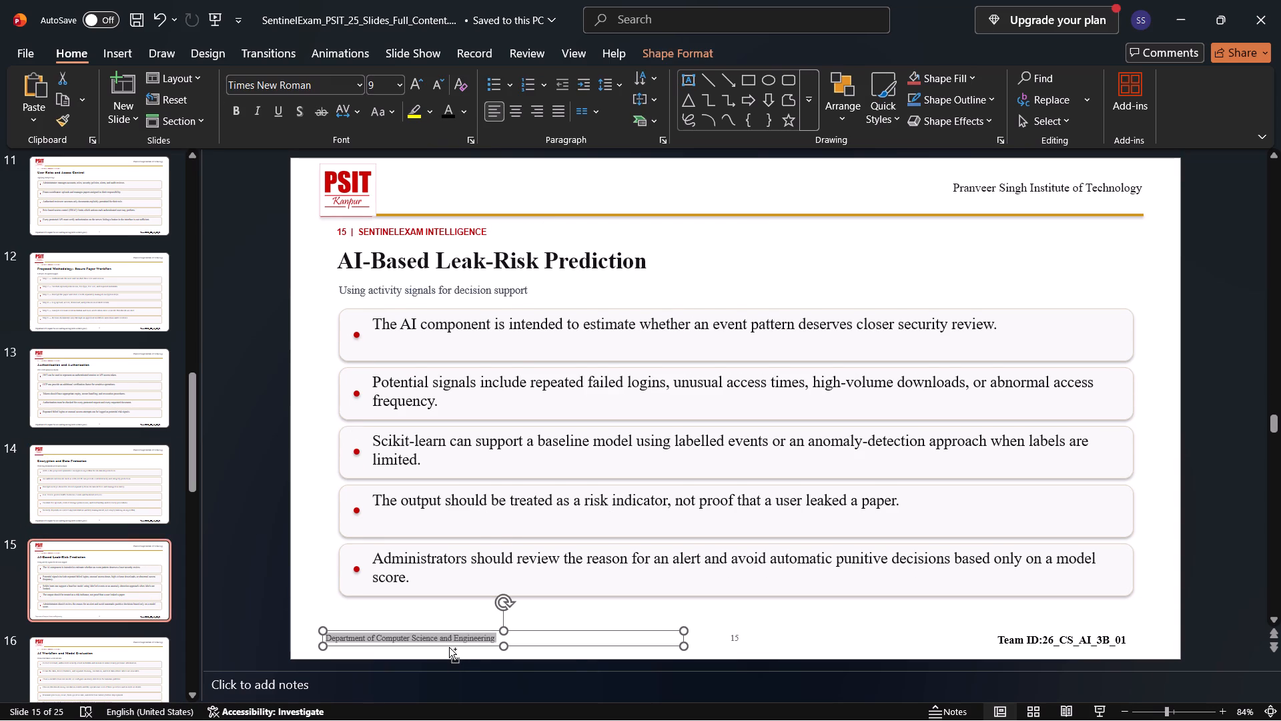
key("ctrl+v")
left_click(614, 656)
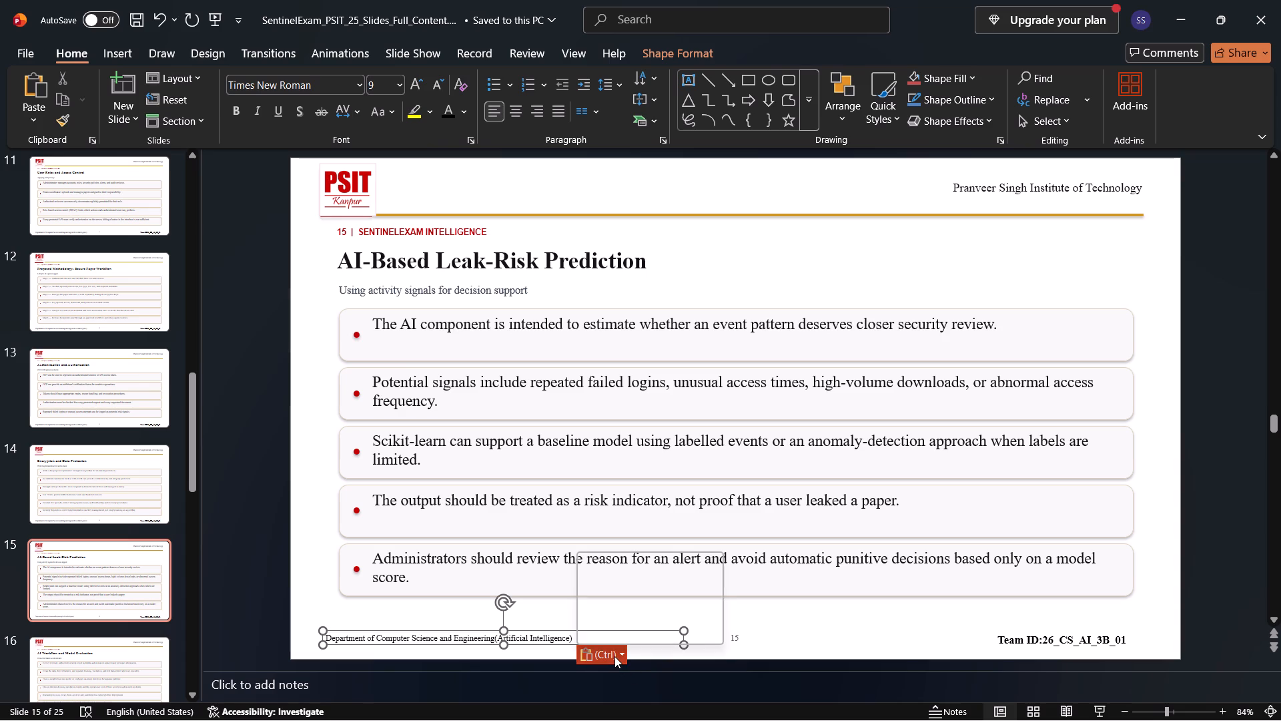
left_click(638, 592)
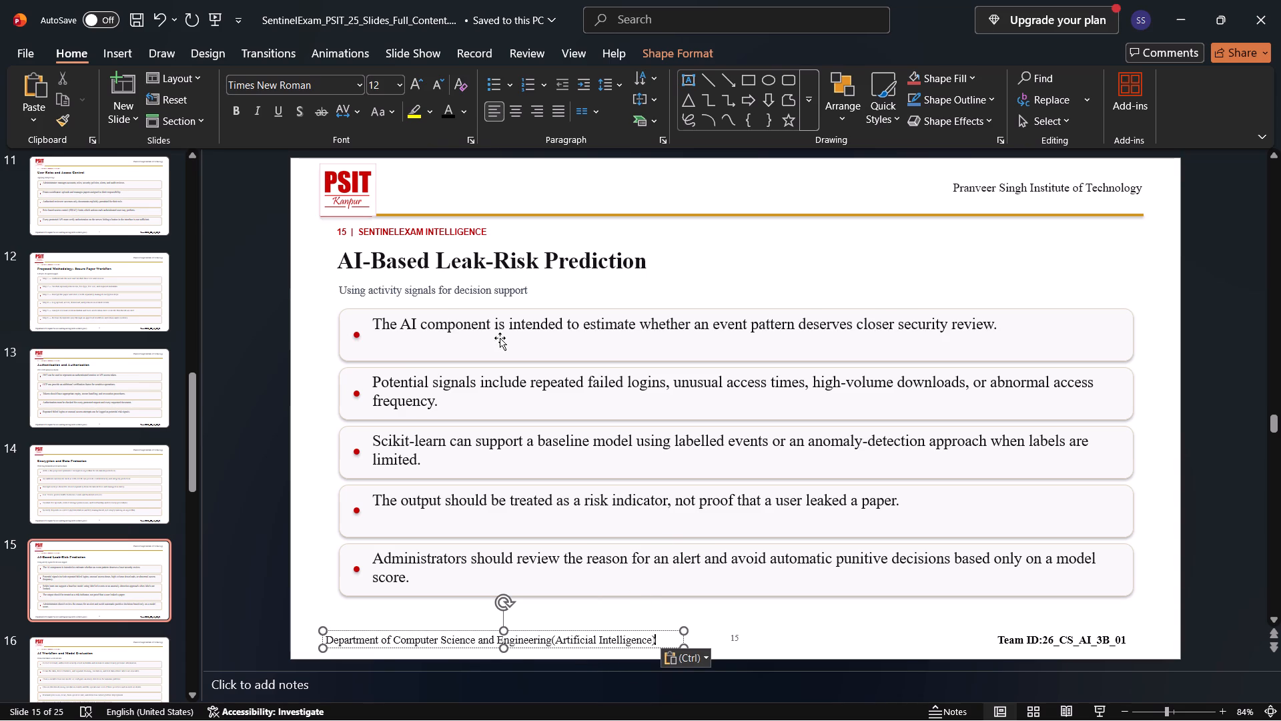
Delete the red "15 | SENTINELEXAM INTELLIGENCE" header label from slide 15.
left_click(477, 240)
key("BackSpace")
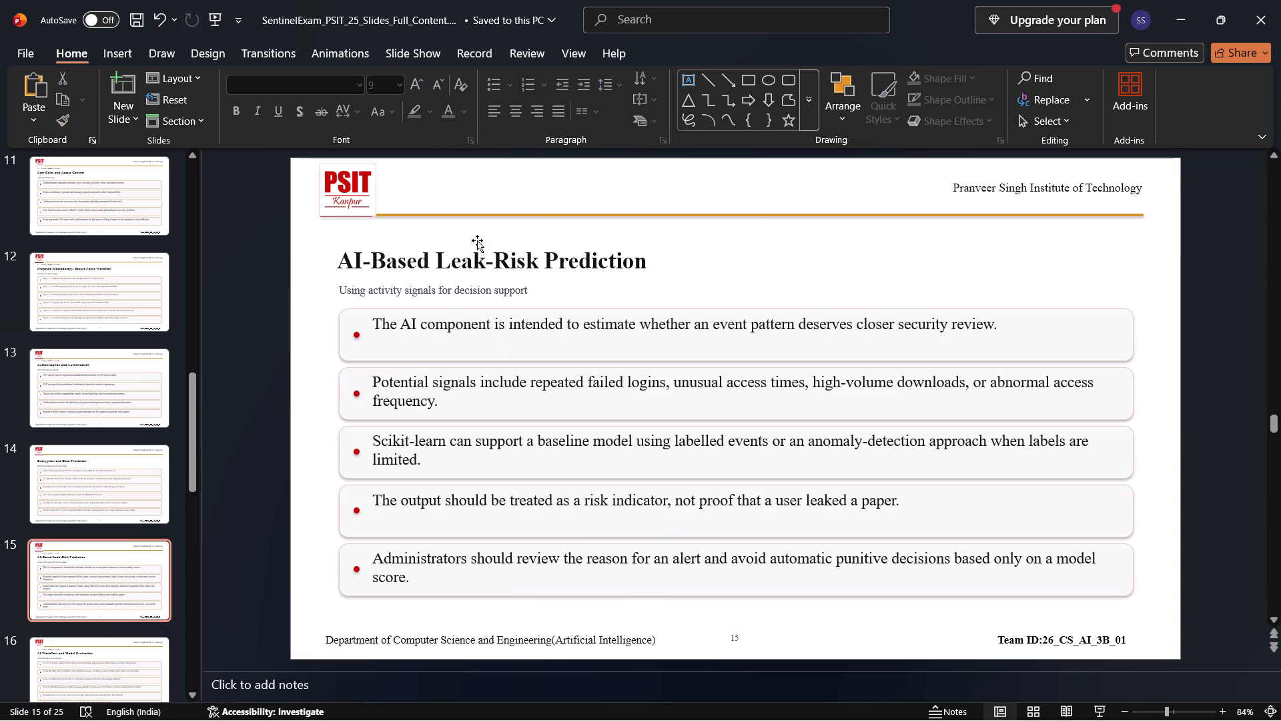
Replace the department footer on slide 16 with the copied "Department of Computer Science and Engineering(Artificial Intelligence)", keeping source formatting.
left_click(108, 642)
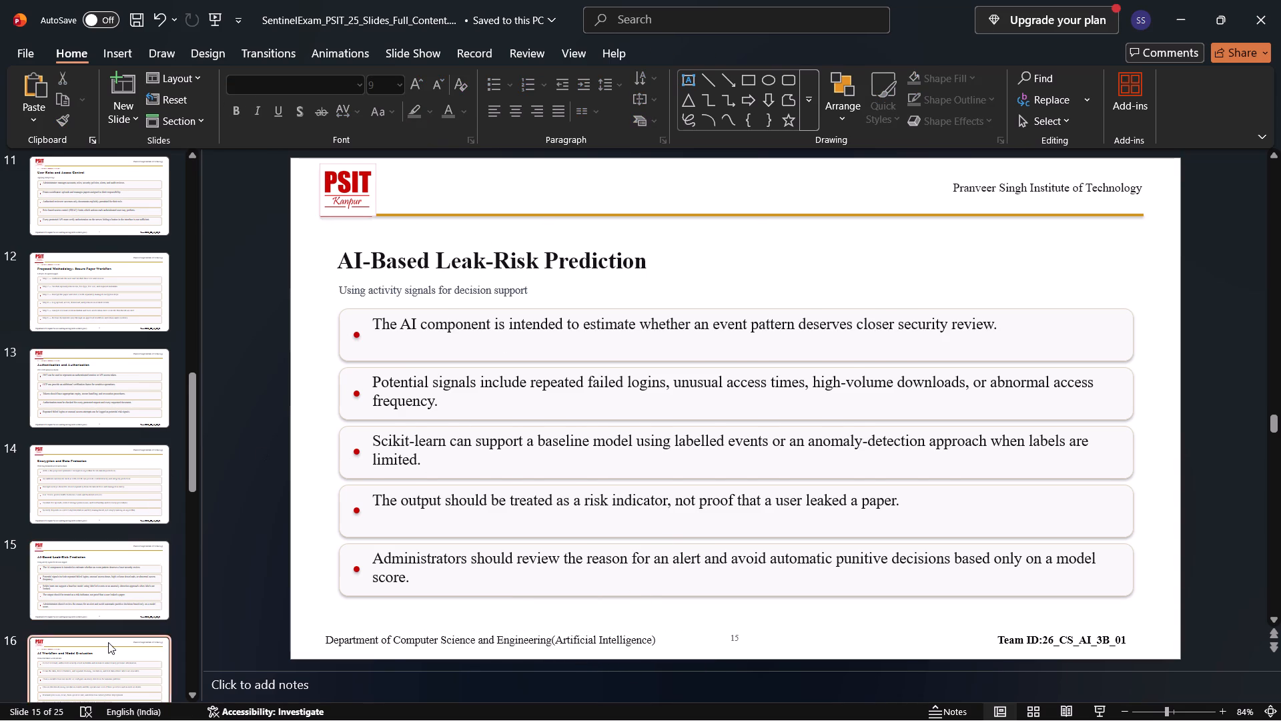
scroll(108, 642, "down", 3)
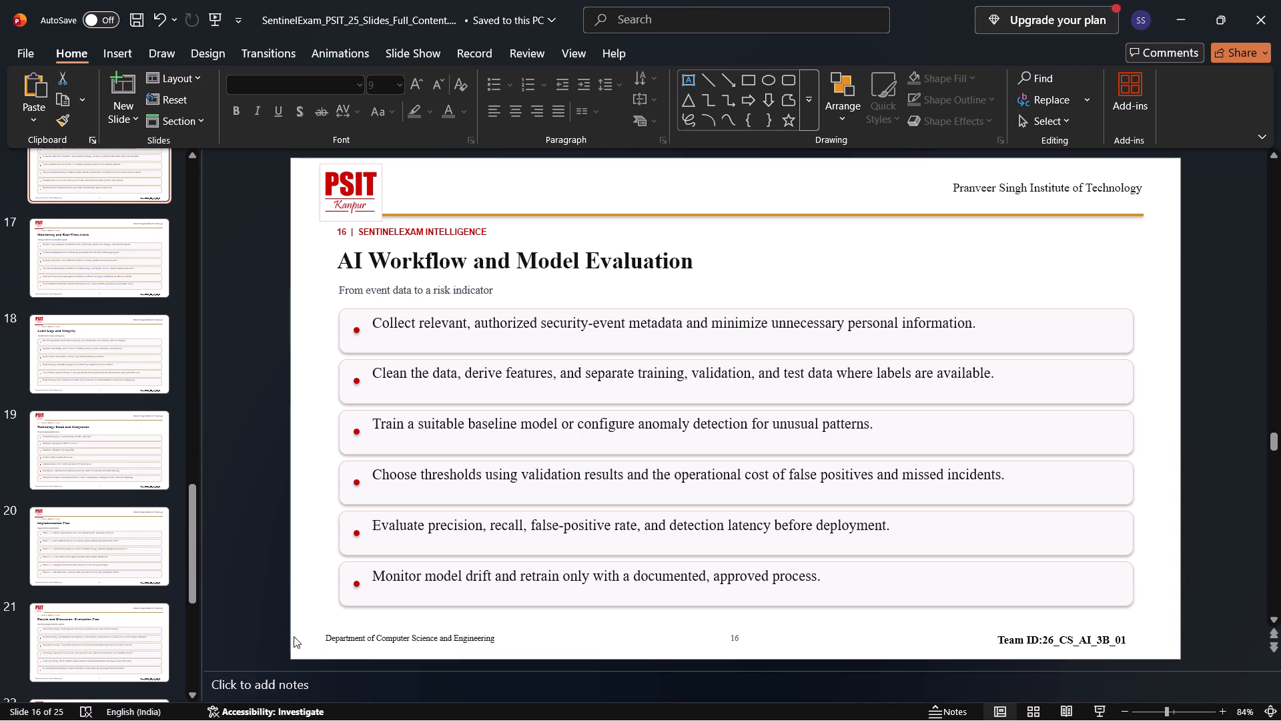
left_click(357, 638)
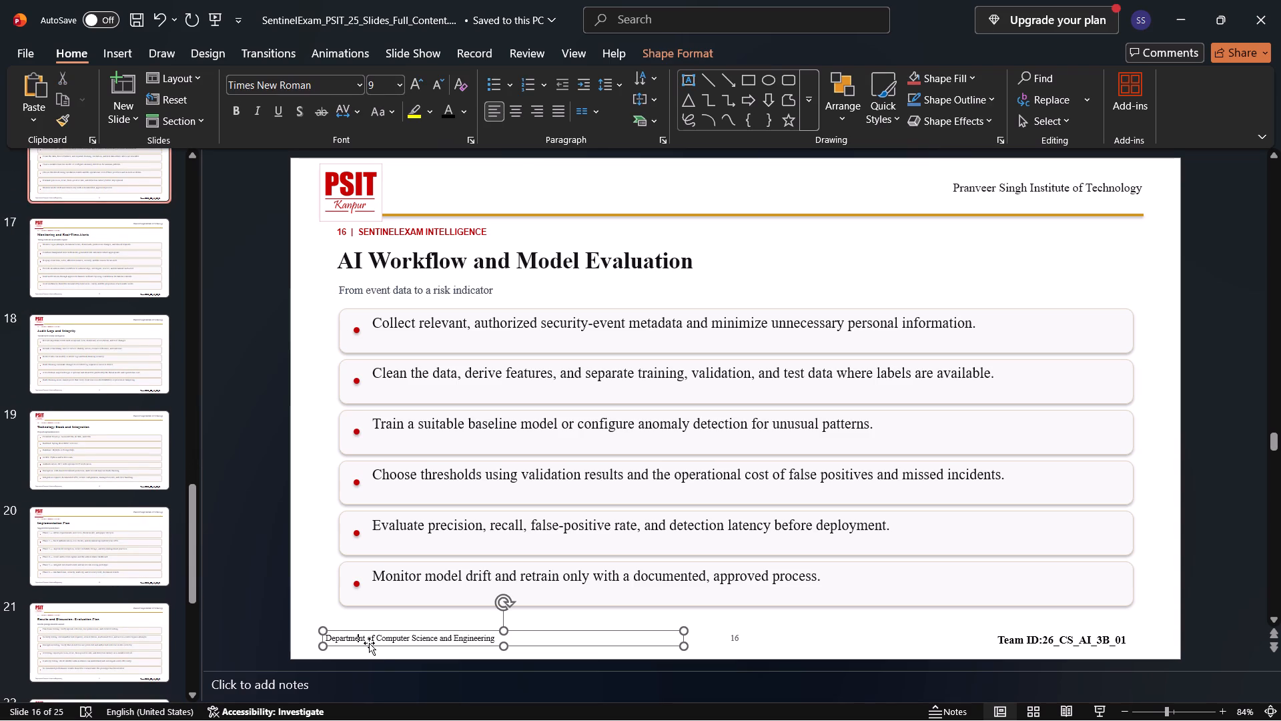
key("ctrl+a")
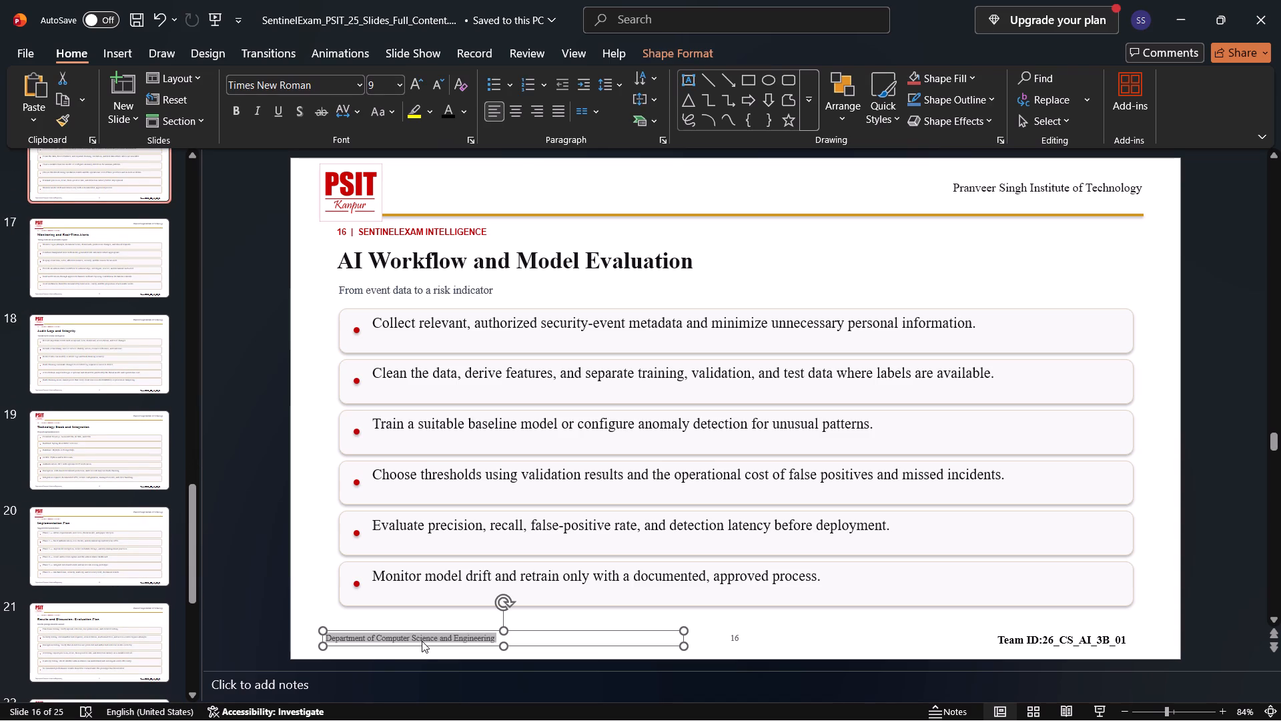
key("ctrl+v")
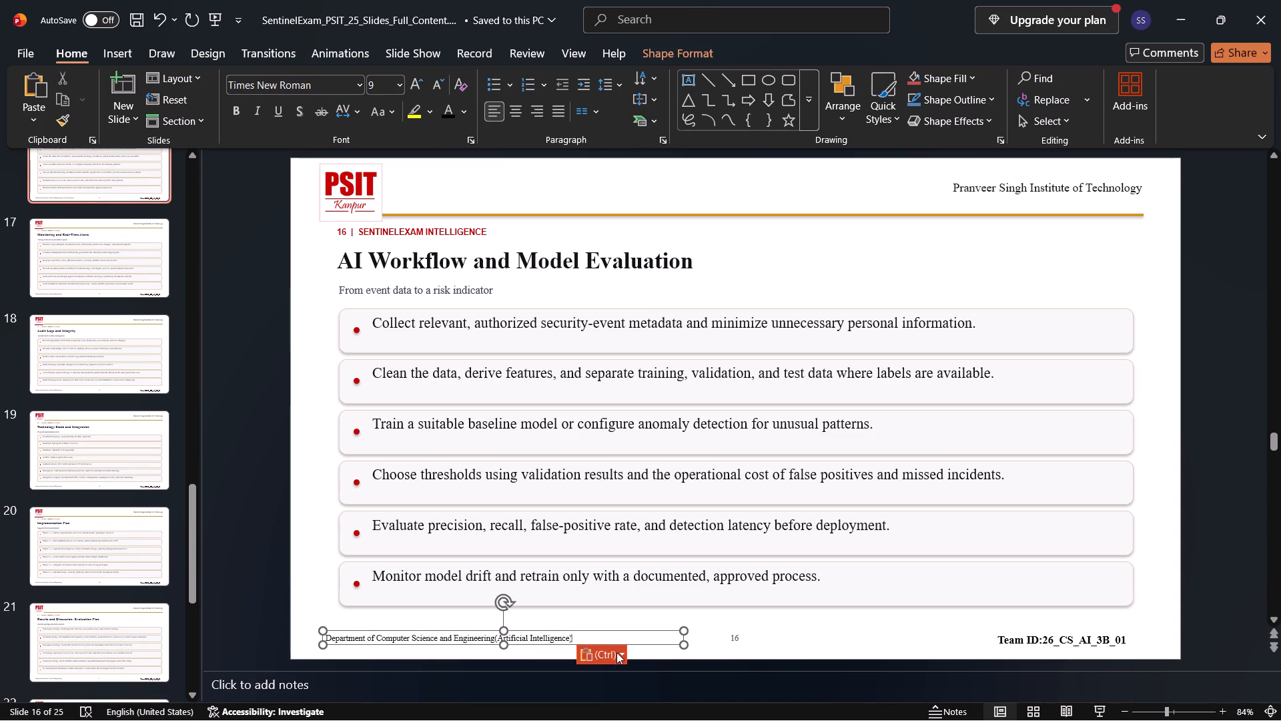
left_click(617, 652)
left_click(623, 590)
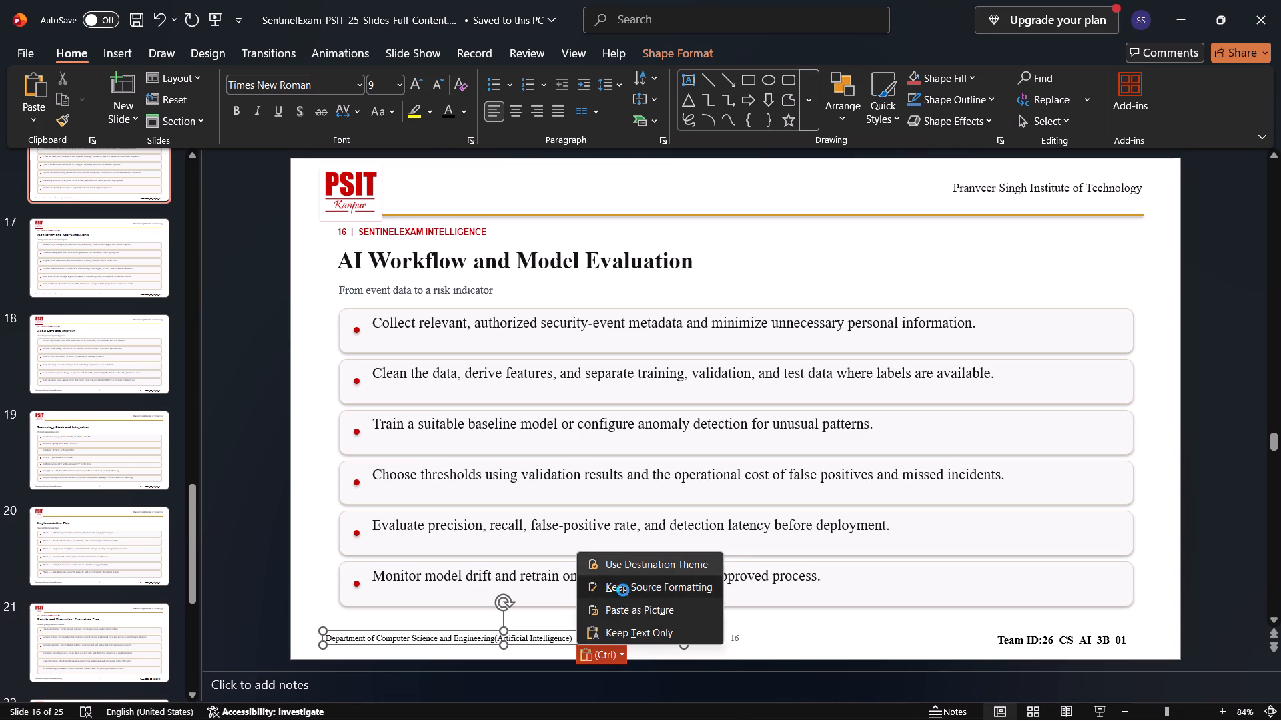
Delete the red "16 | SENTINELEXAM INTELLIGENCE" header label from slide 16.
left_click(484, 233)
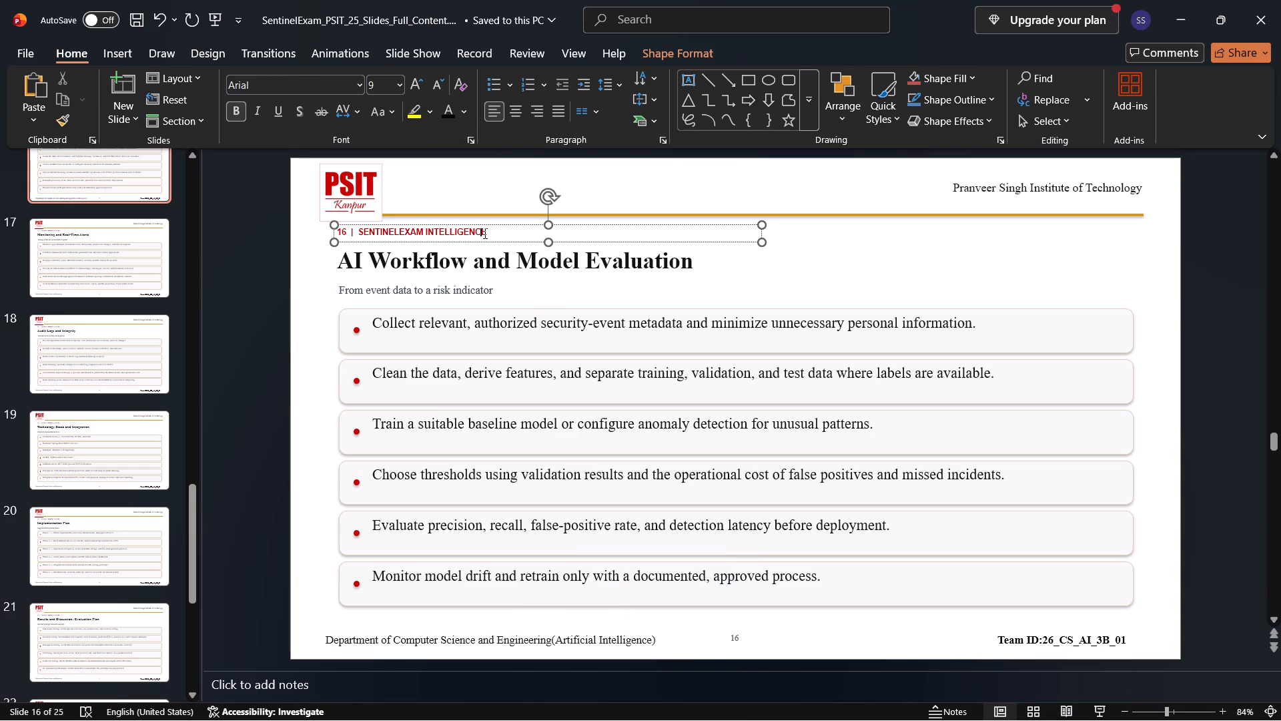
left_click(488, 238)
key("BackSpace")
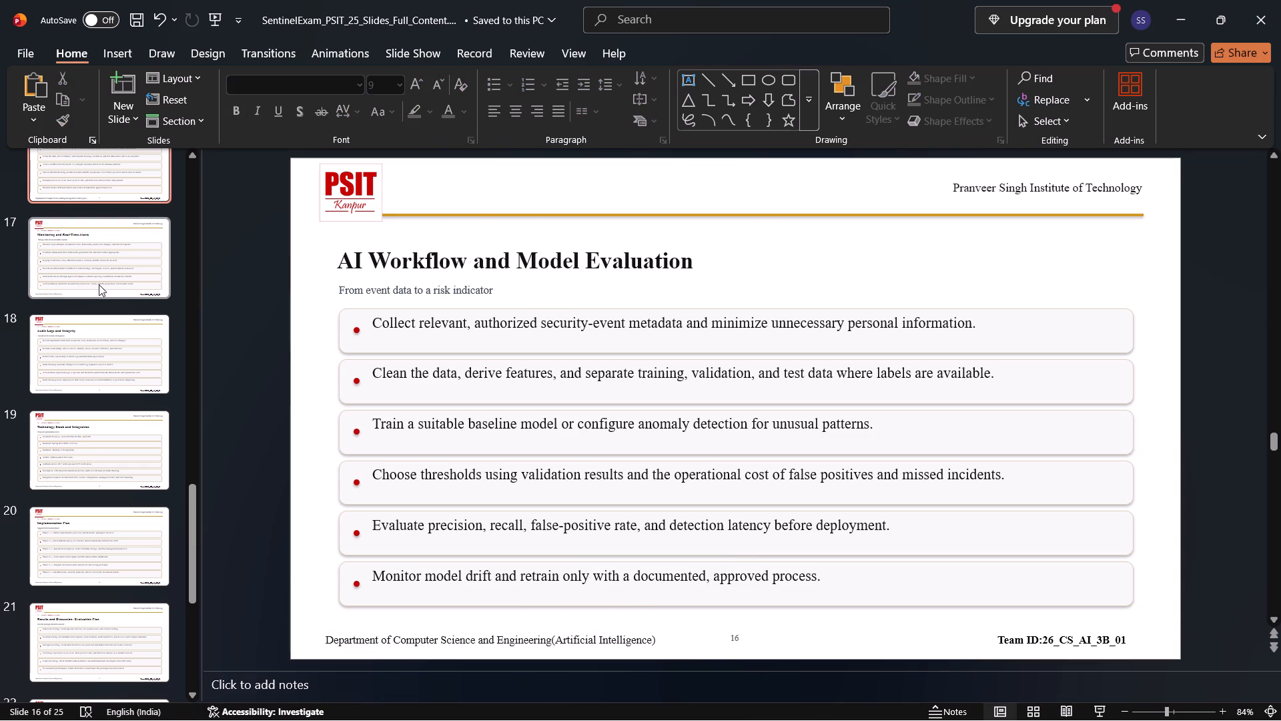
Replace the department footer on slide 17 with the copied "Department of Computer Science and Engineering(Artificial Intelligence)", keeping source formatting.
left_click(109, 238)
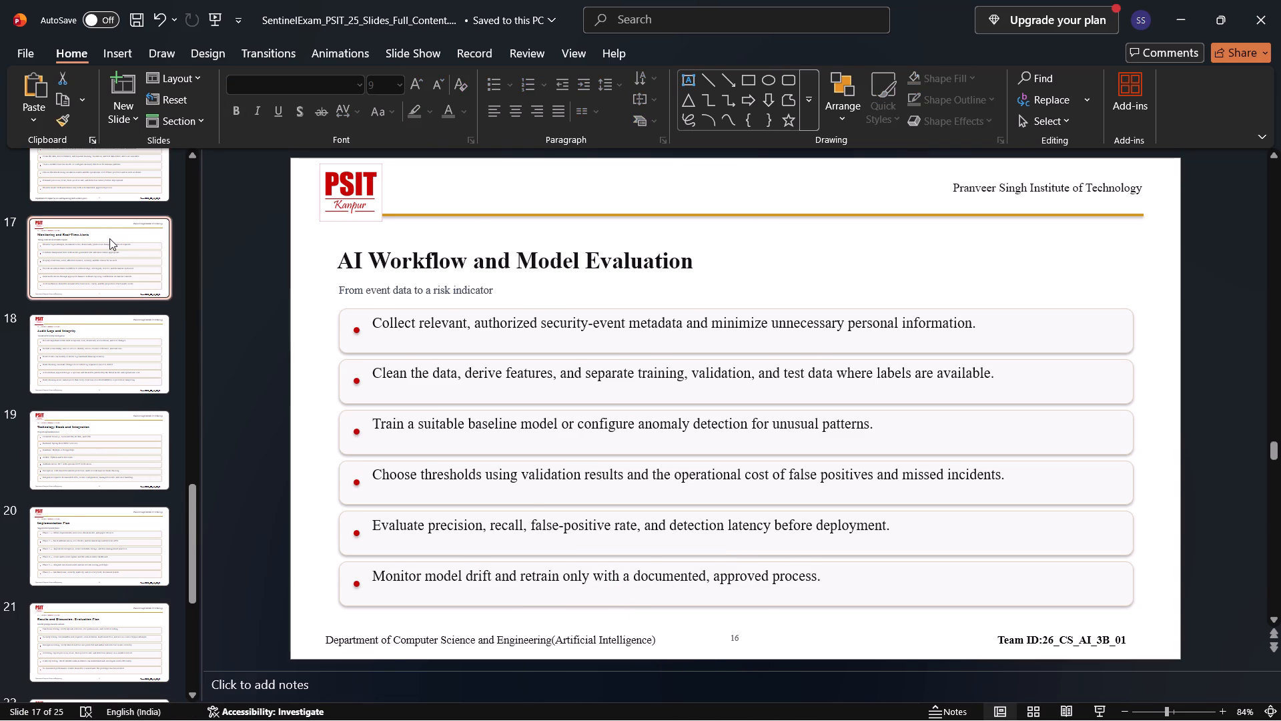
left_click(467, 631)
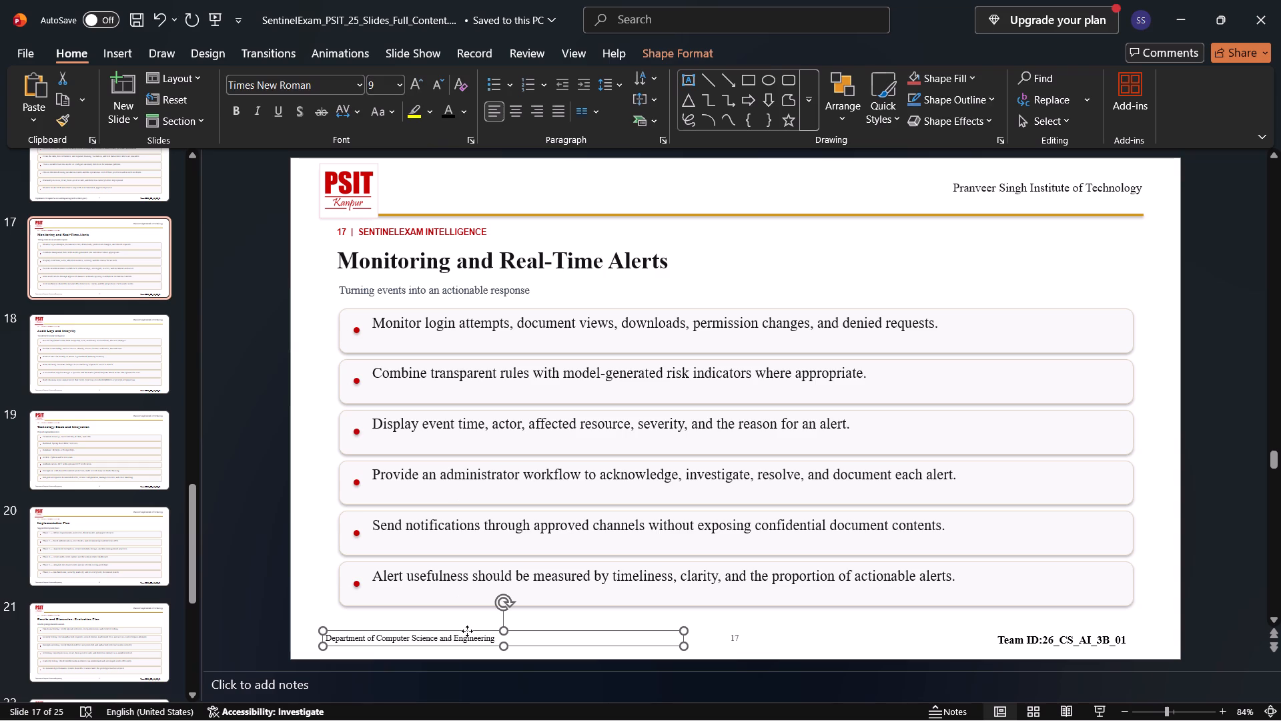
left_click(470, 632, "ctrl")
left_click(470, 632)
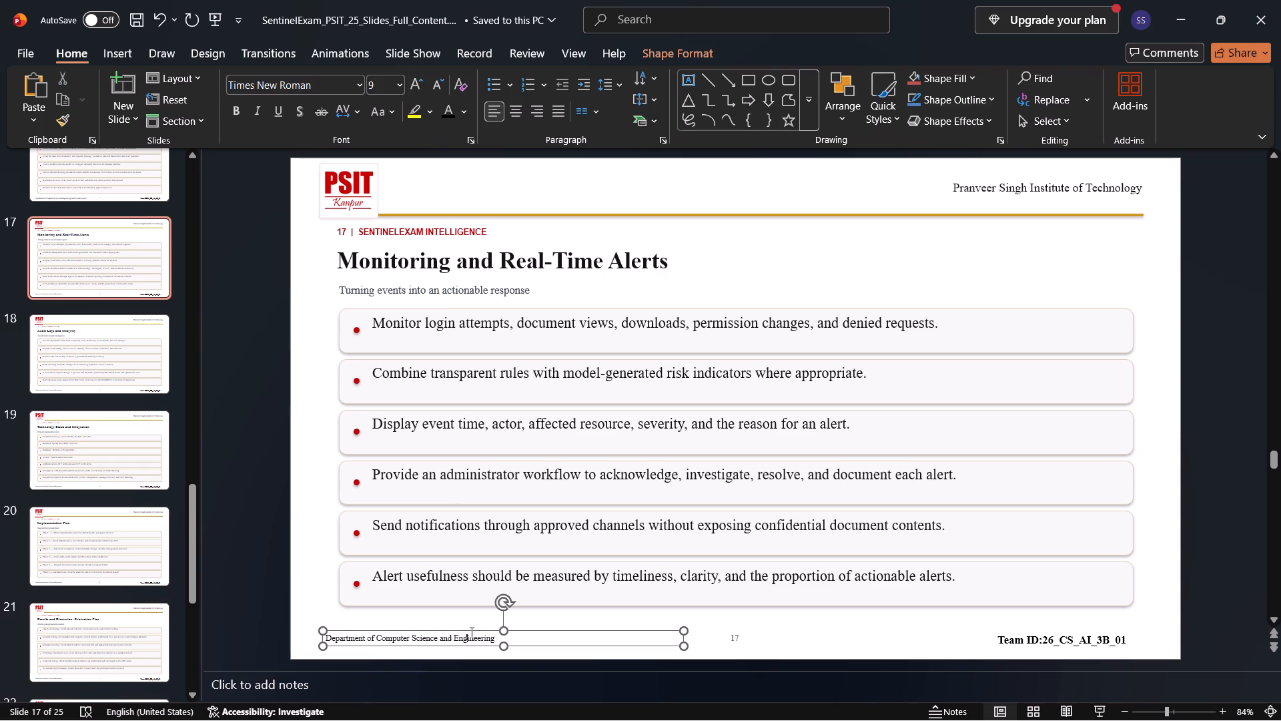
key("ctrl+a")
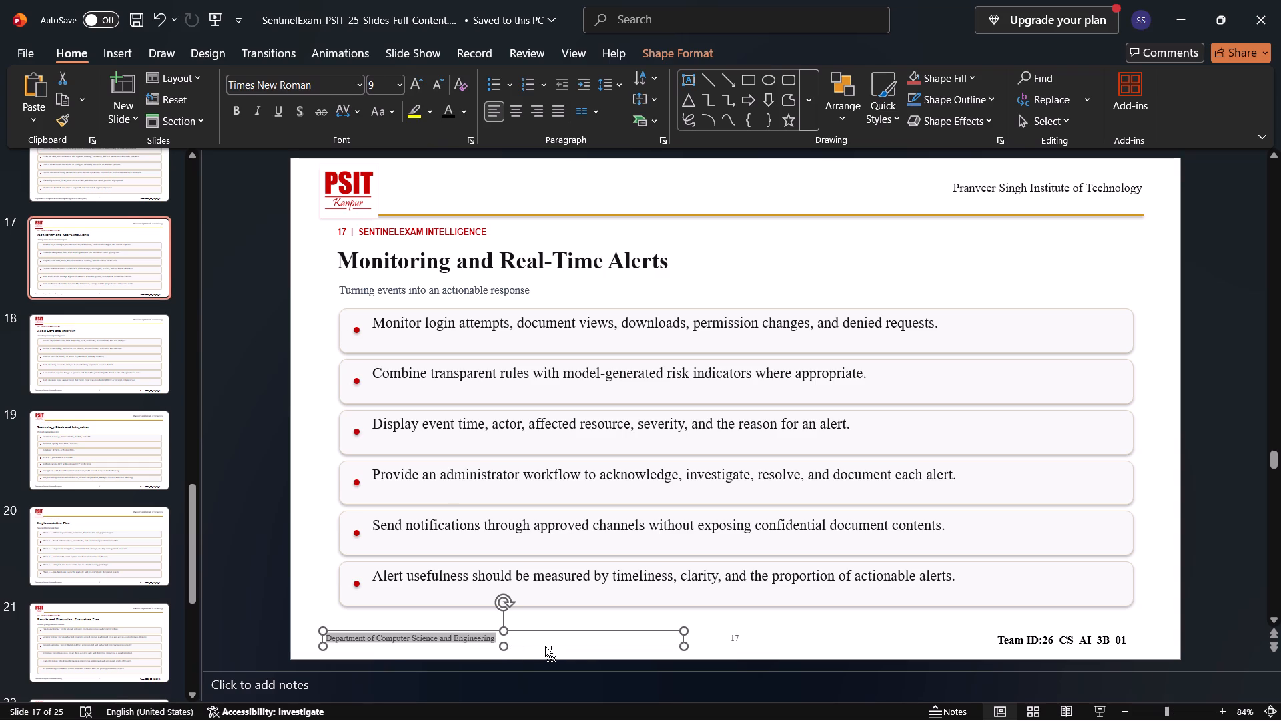
key("ctrl+v")
left_click(612, 658)
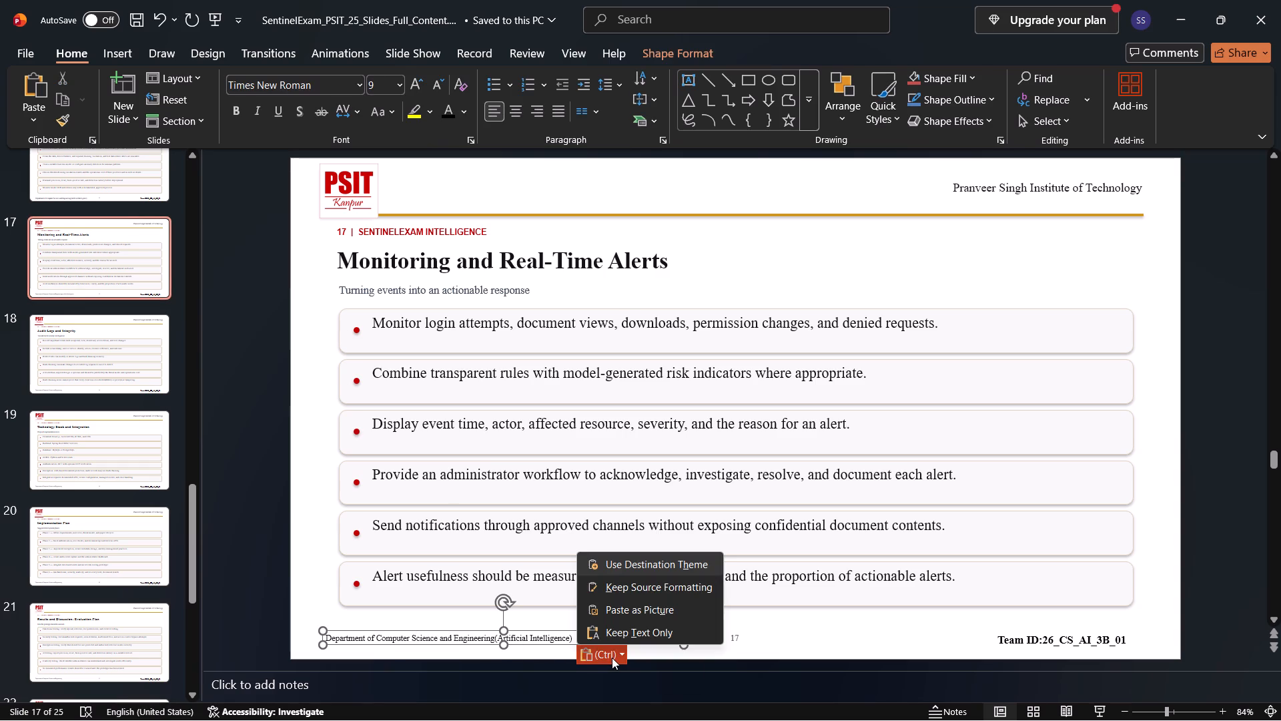
left_click(637, 583)
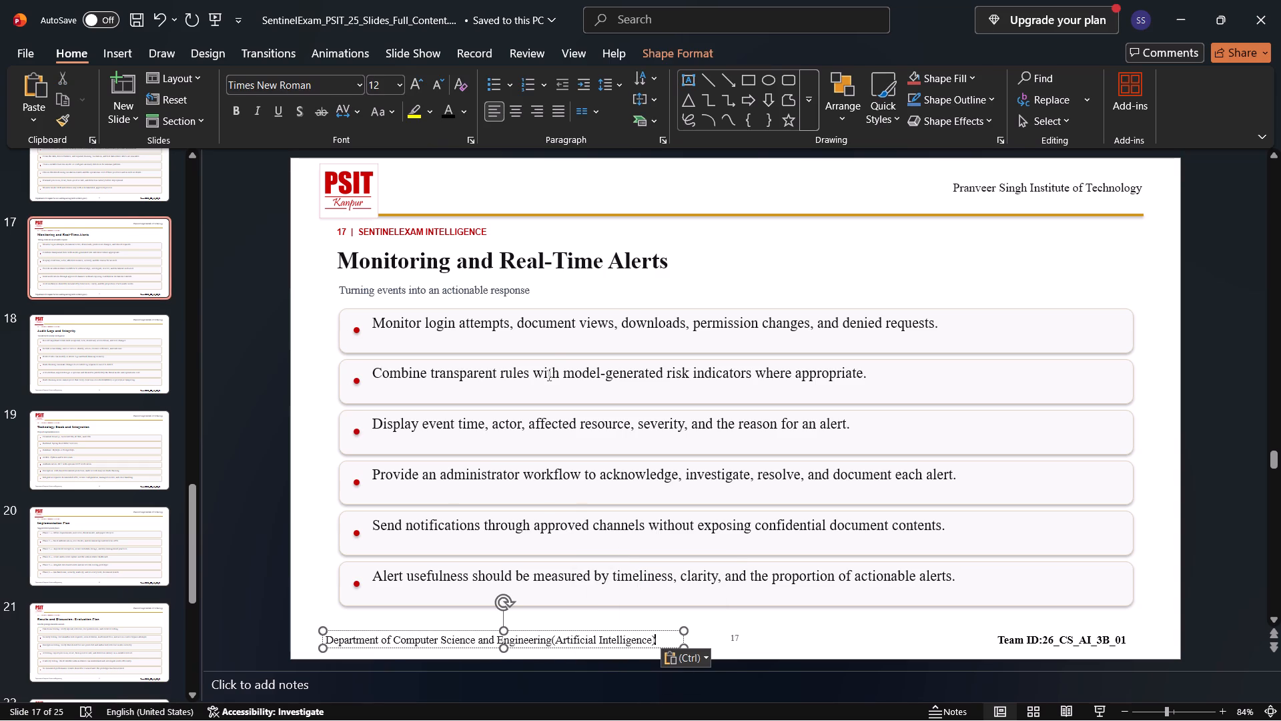
Delete the red "17 | SENTINELEXAM INTELLIGENCE" header label from slide 17.
left_click(483, 234)
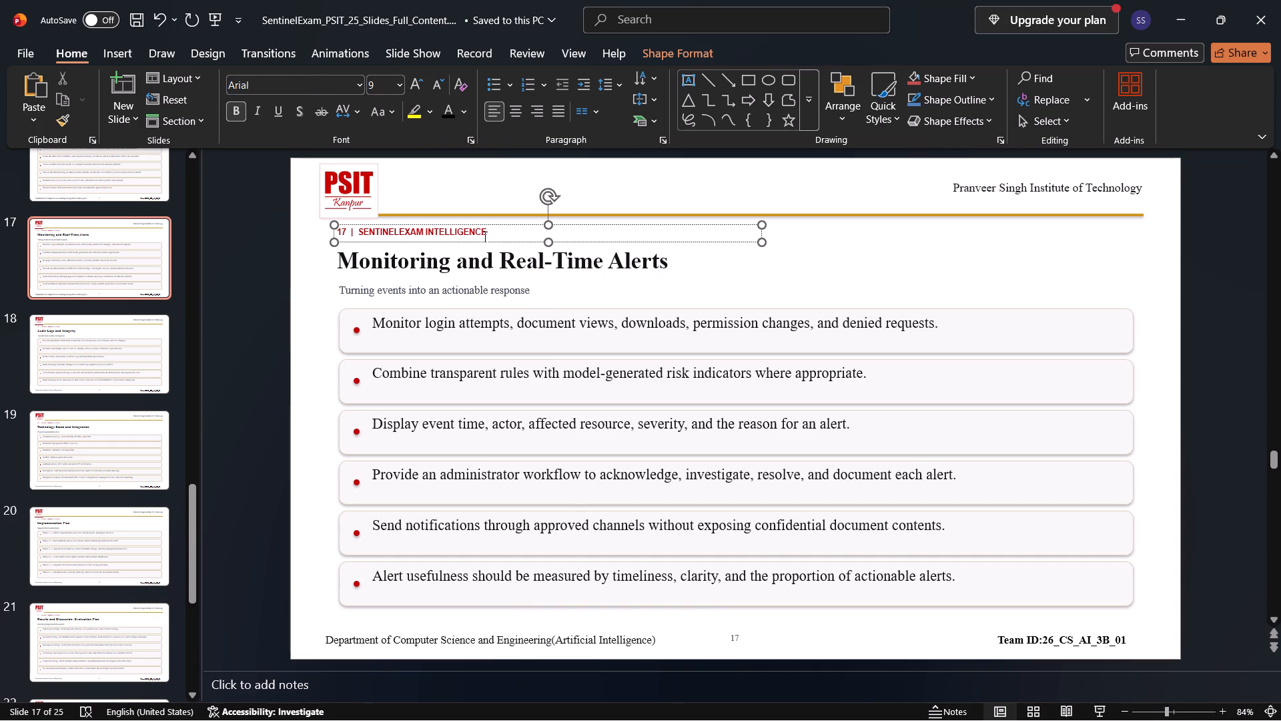
left_click(482, 237)
key("BackSpace")
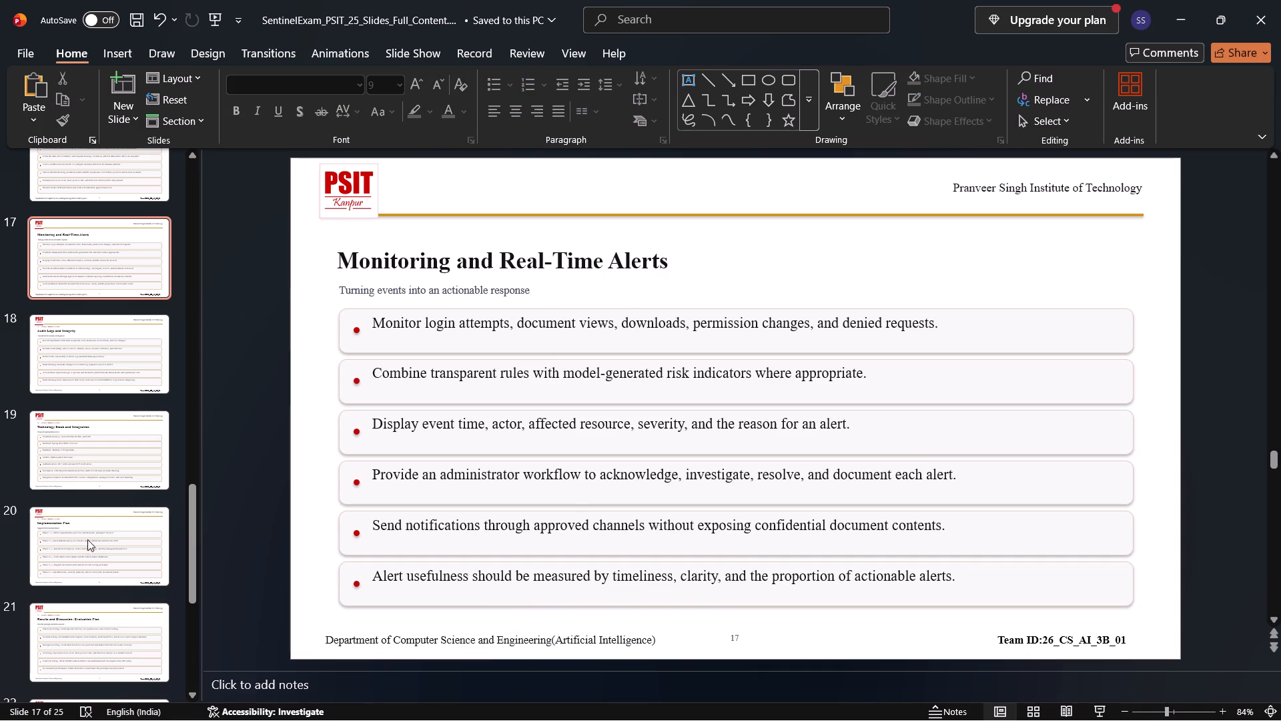
Replace the department footer on slide 18 with the copied "Department of Computer Science and Engineering(Artificial Intelligence)", keeping source formatting.
left_click(111, 370)
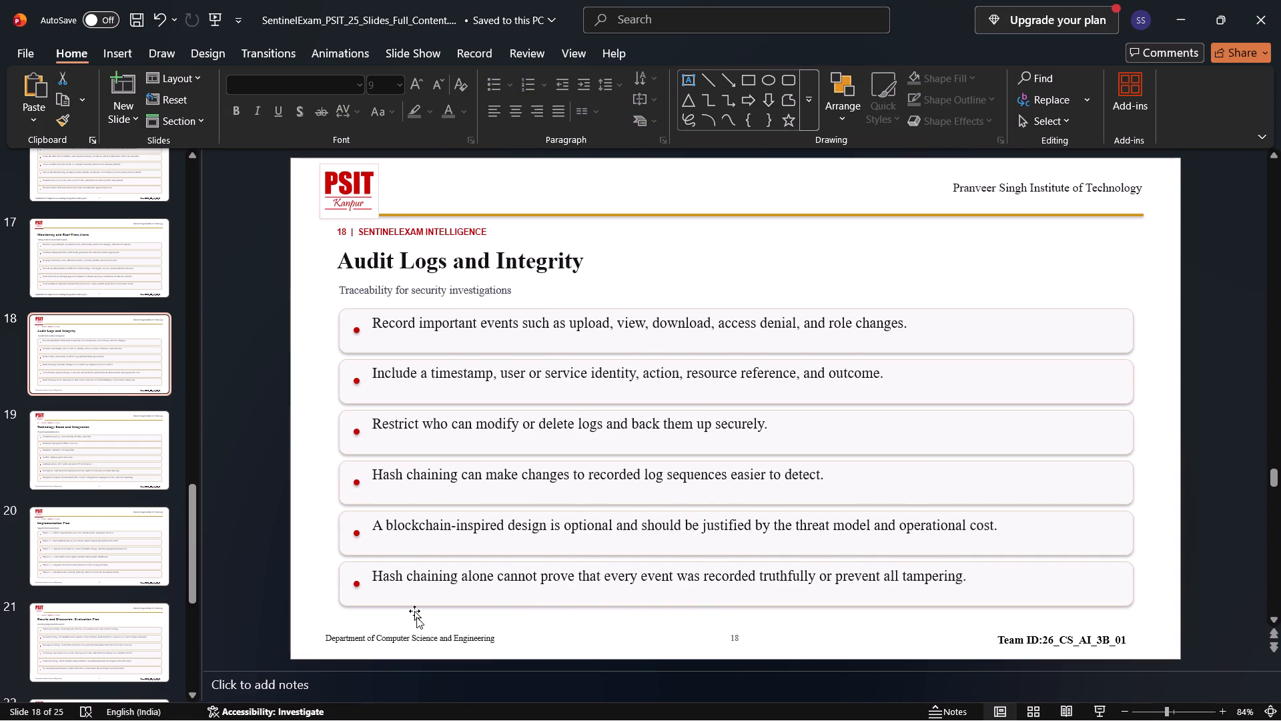
left_click(417, 635)
key("ctrl+a")
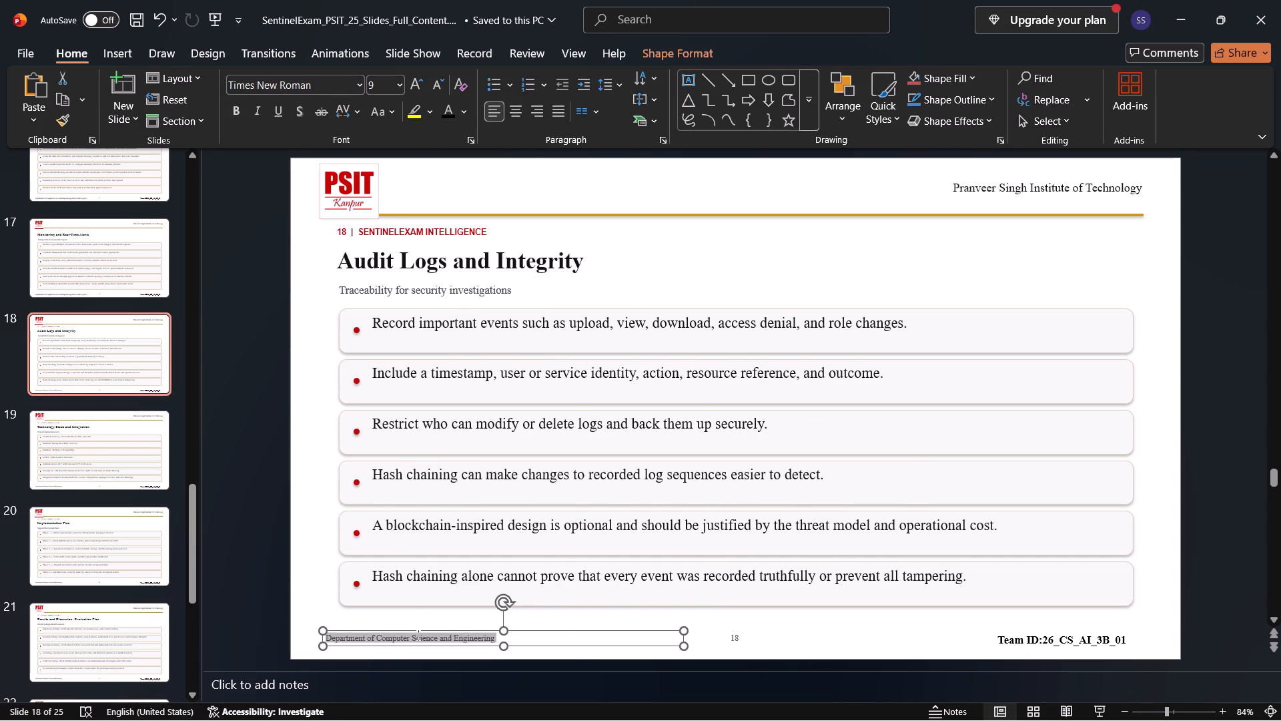
key("ctrl+v")
left_click(614, 651)
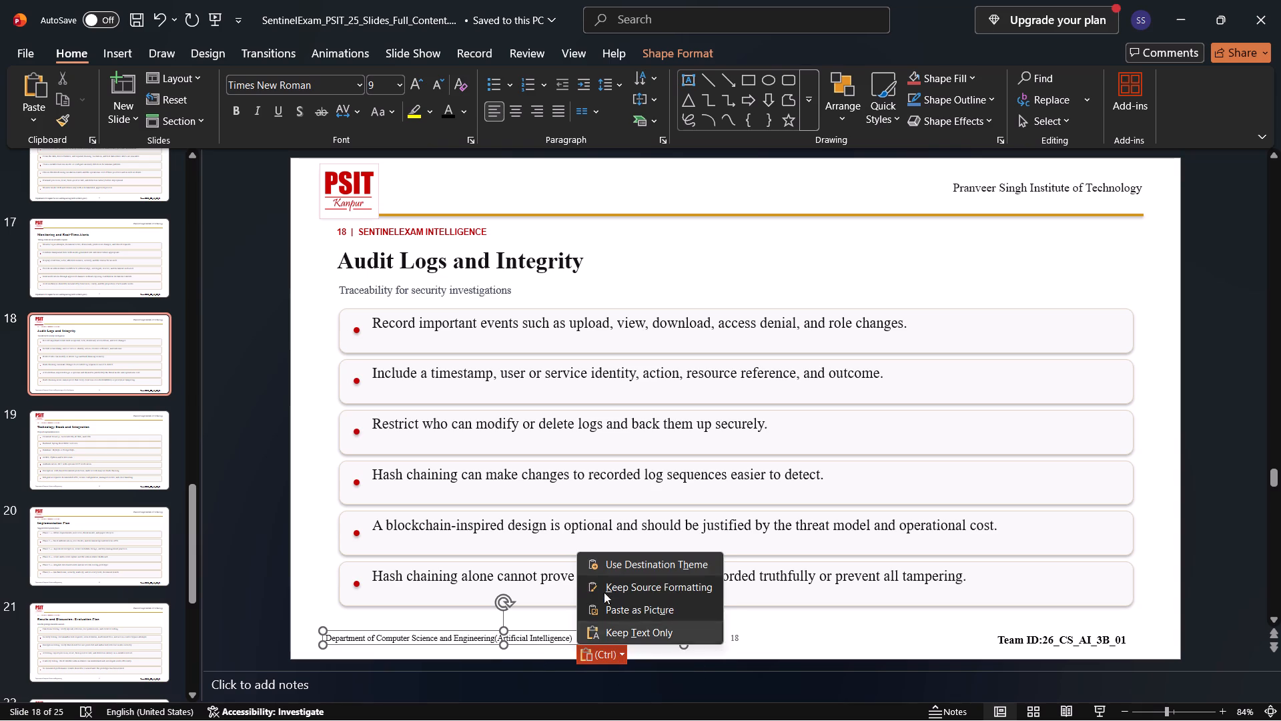
left_click(605, 586)
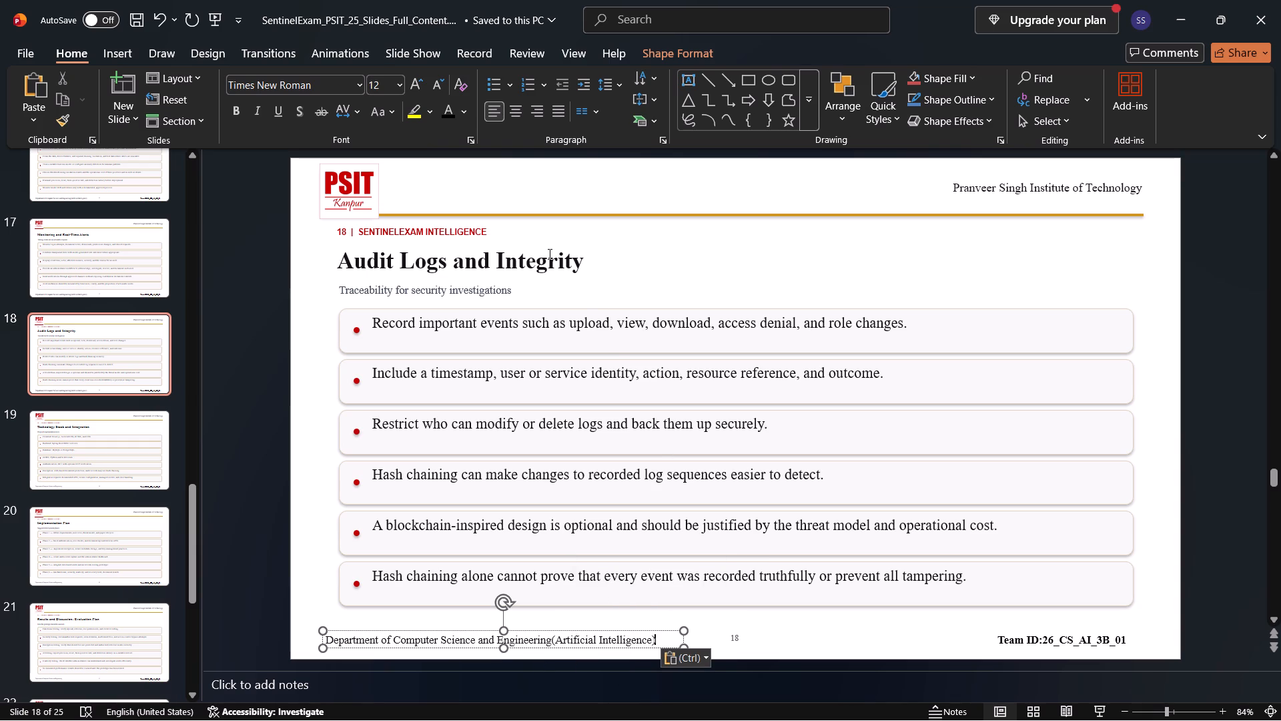
Delete the red "18 | SENTINELEXAM INTELLIGENCE" header label from slide 18.
left_click(482, 228)
left_click(509, 232)
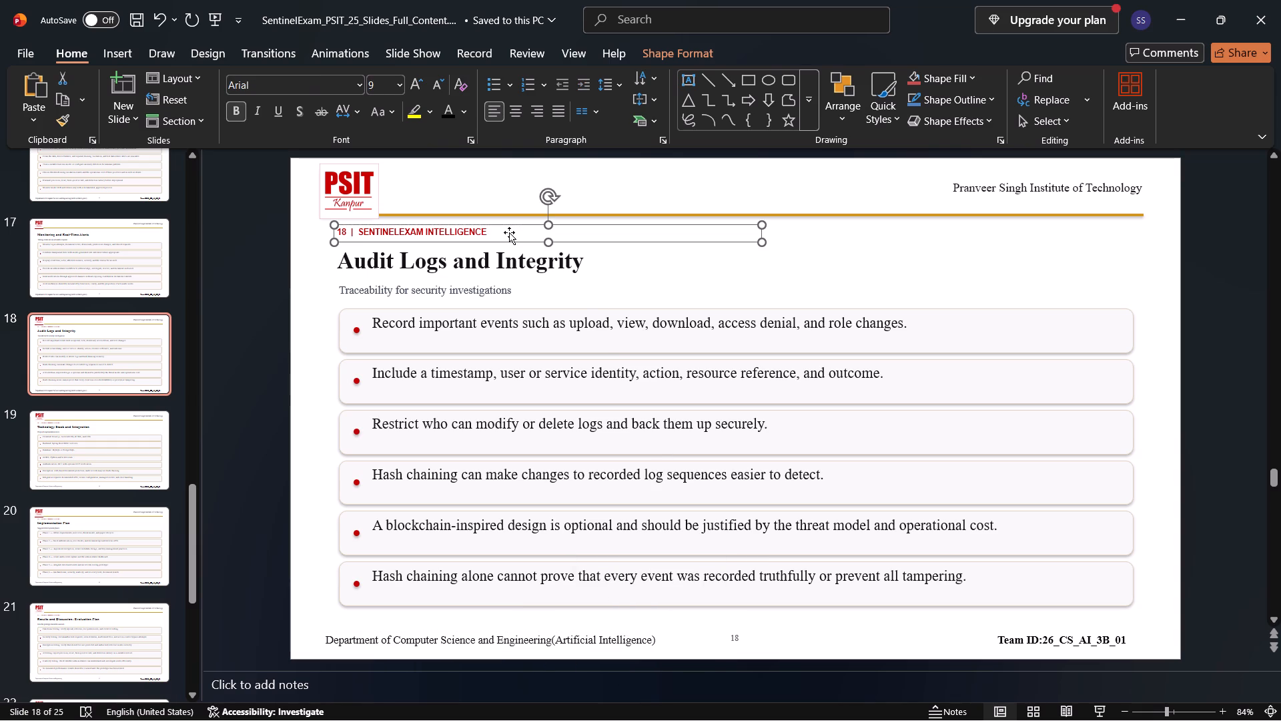
key("BackSpace")
Replace the department footer on slide 19 with the copied "Department of Computer Science and Engineering(Artificial Intelligence)", keeping source formatting.
left_click(91, 473)
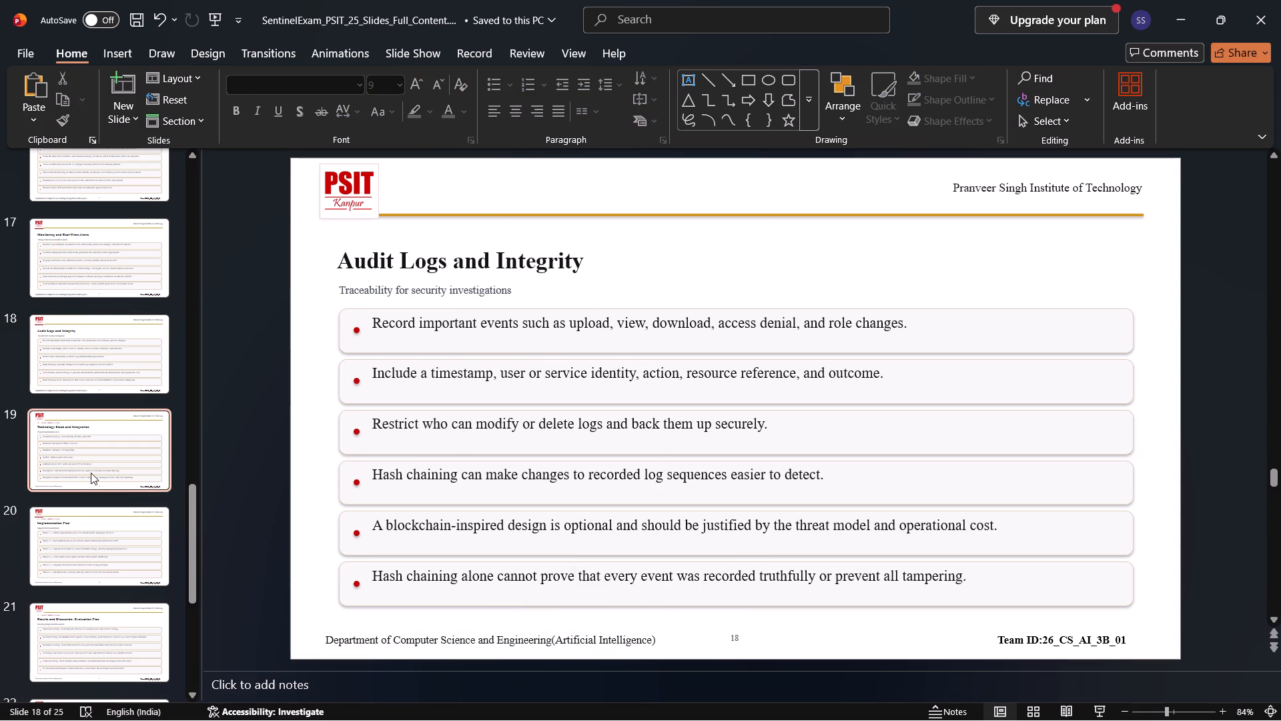
left_click(436, 635)
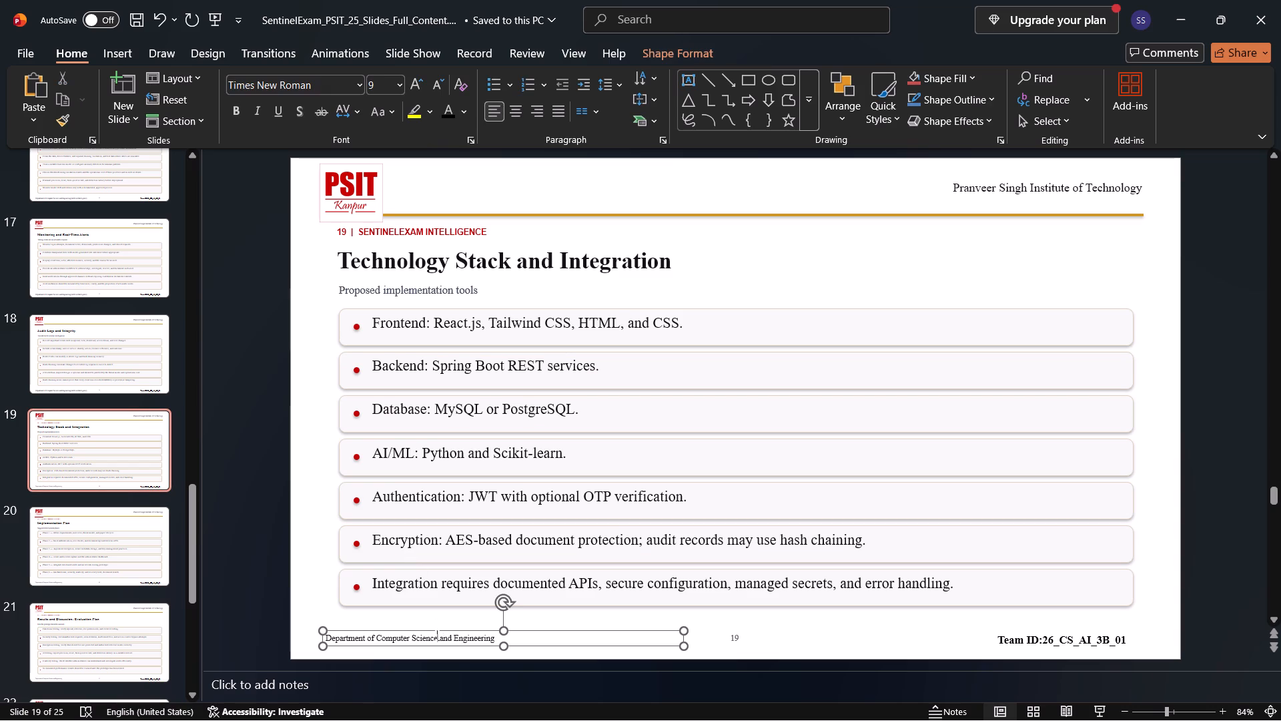
key("ctrl+a")
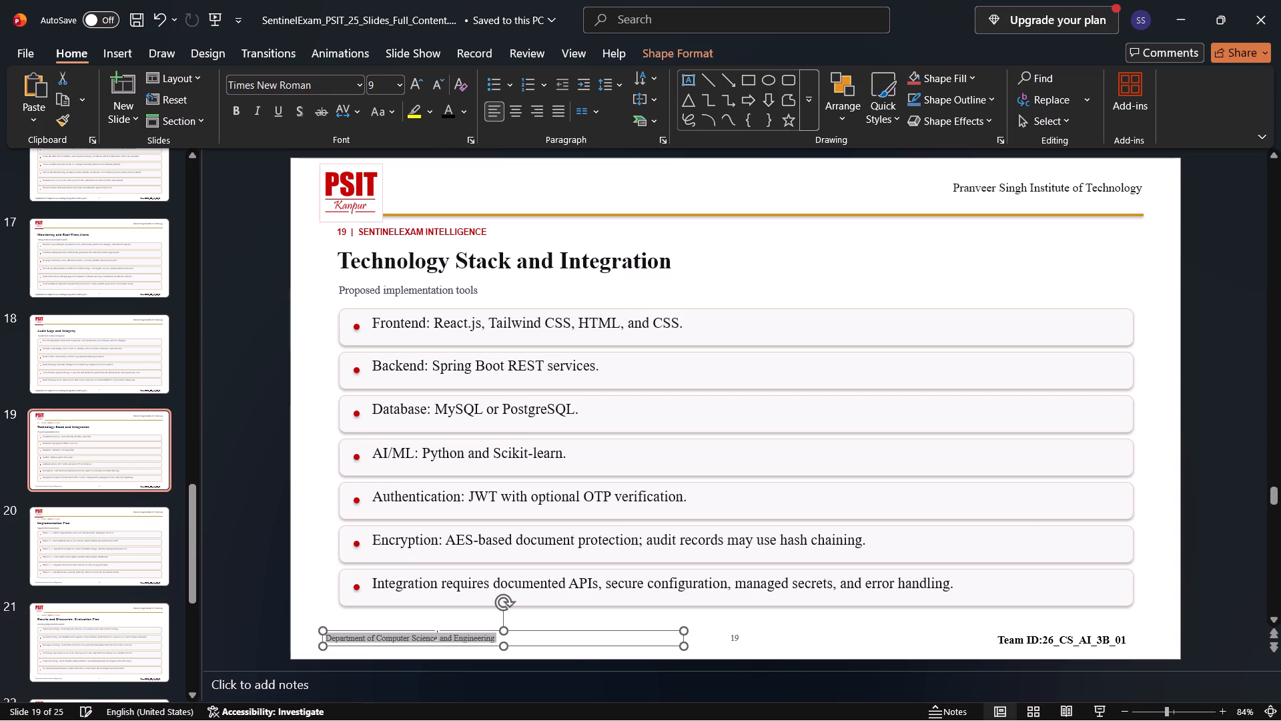
key("ctrl+v")
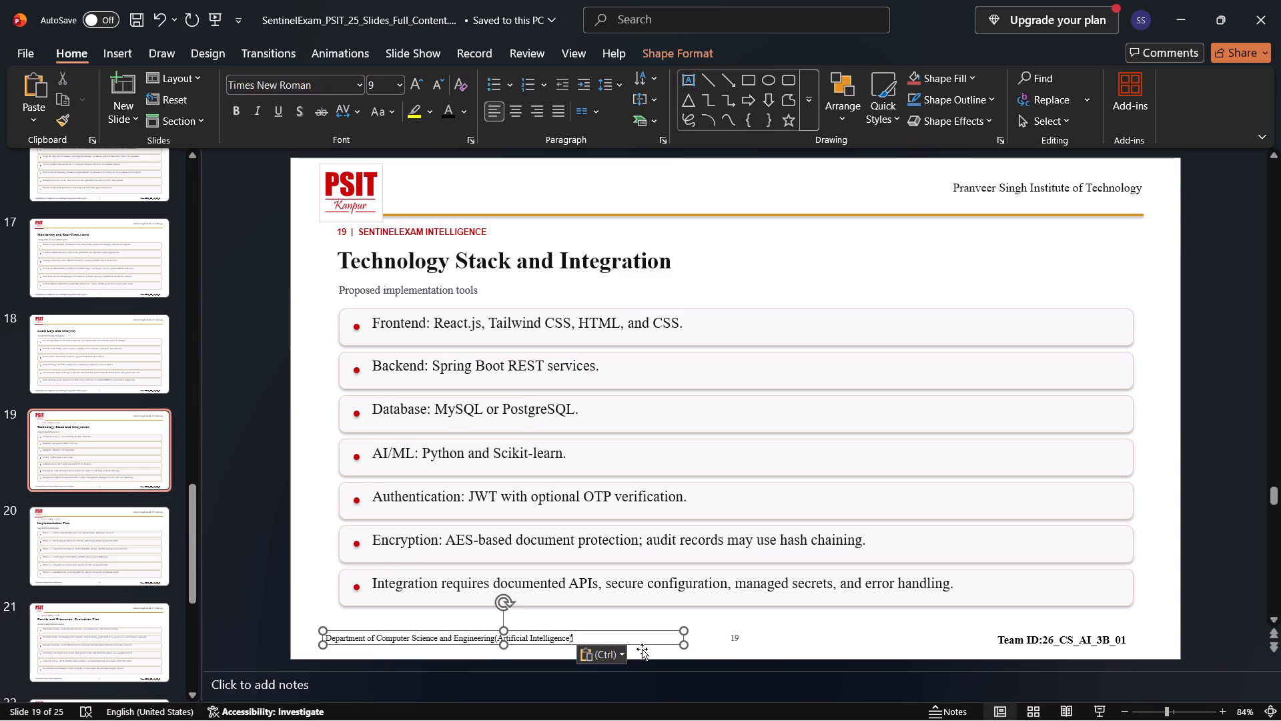
left_click(626, 658)
left_click(645, 581)
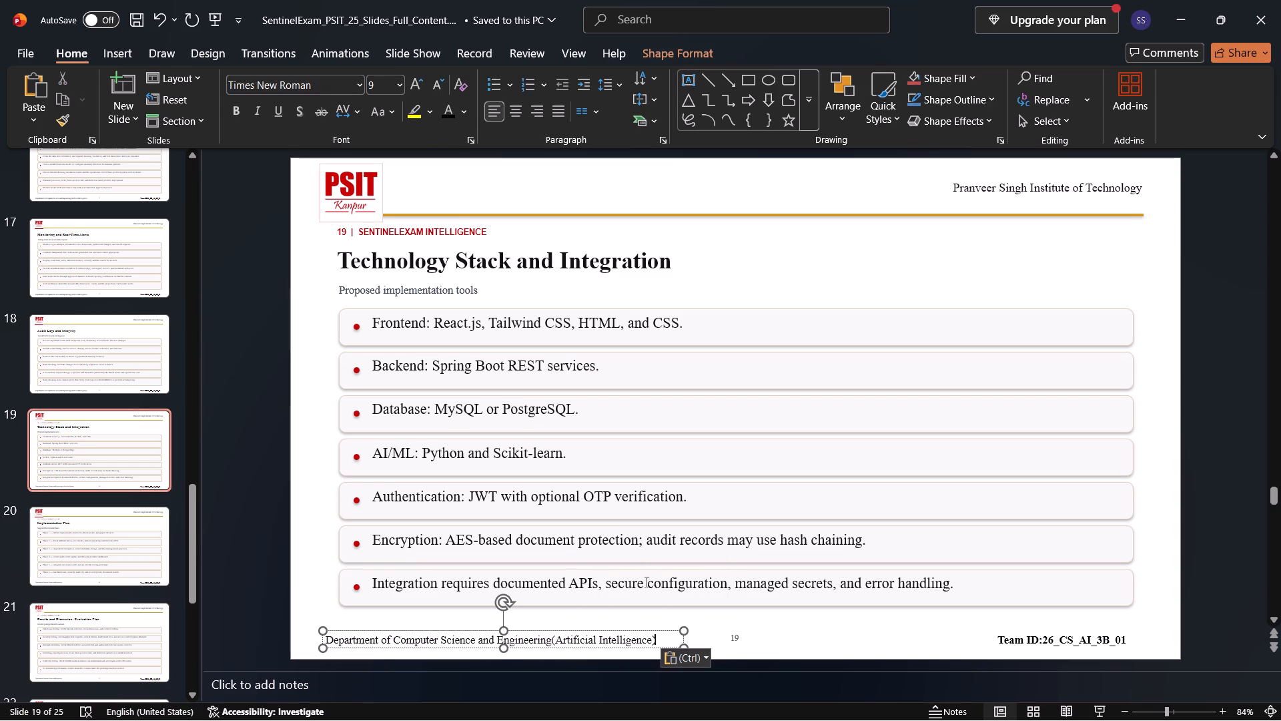
Delete the red "19 | SENTINELEXAM INTELLIGENCE" header label from slide 19.
left_click(457, 220)
key("BackSpace")
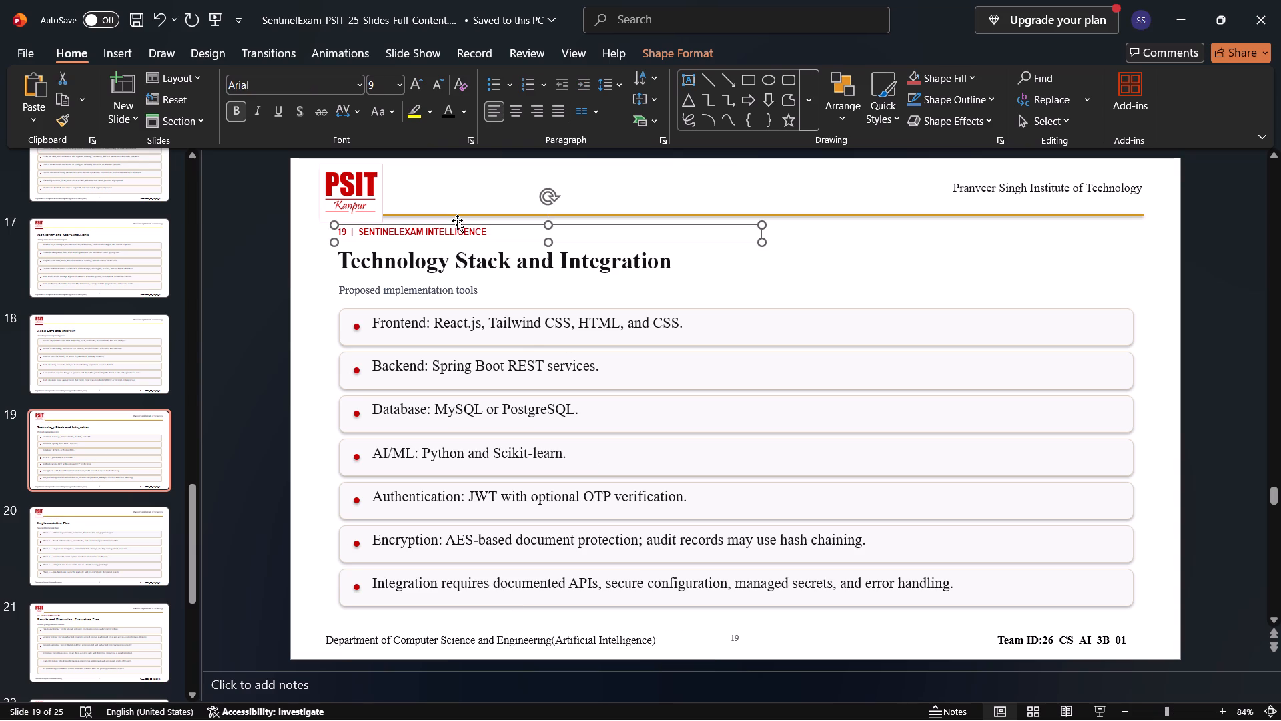
Replace the department footer on slide 20 with the copied "Department of Computer Science and Engineering(Artificial Intelligence)", keeping source formatting.
left_click(95, 537)
scroll(95, 537, "down", 4)
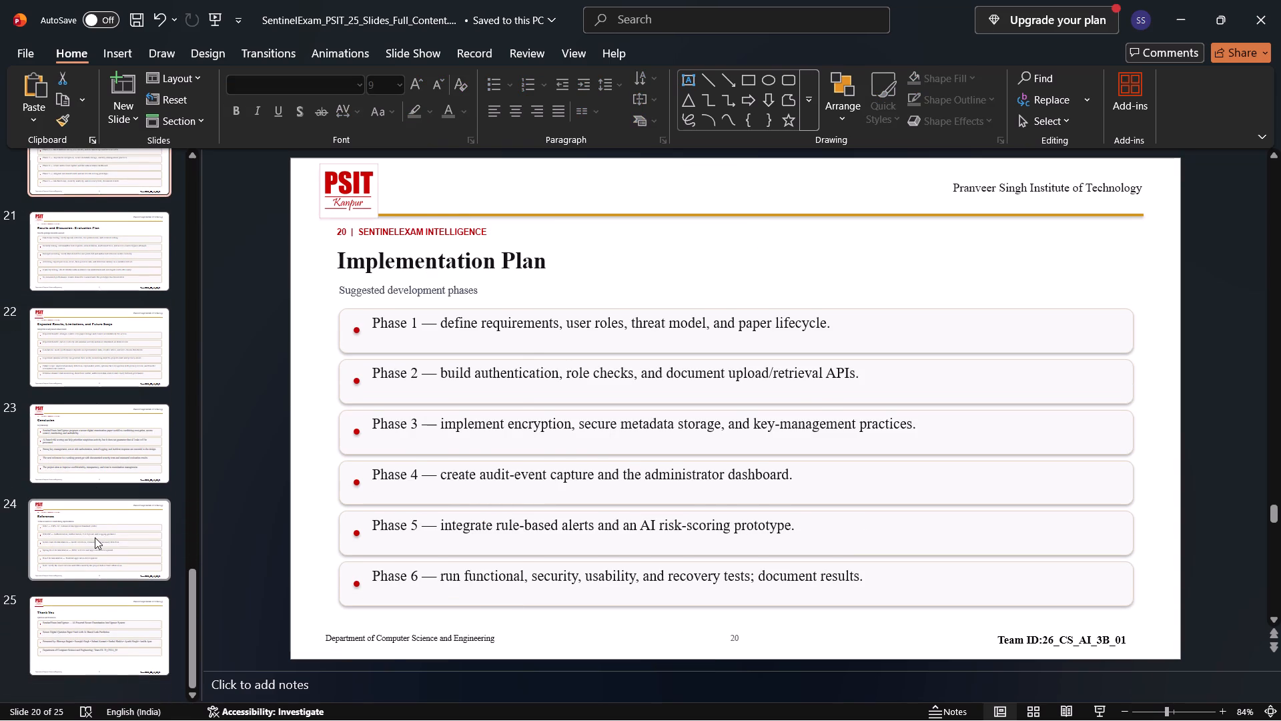
scroll(95, 537, "down", 1)
left_click(406, 635)
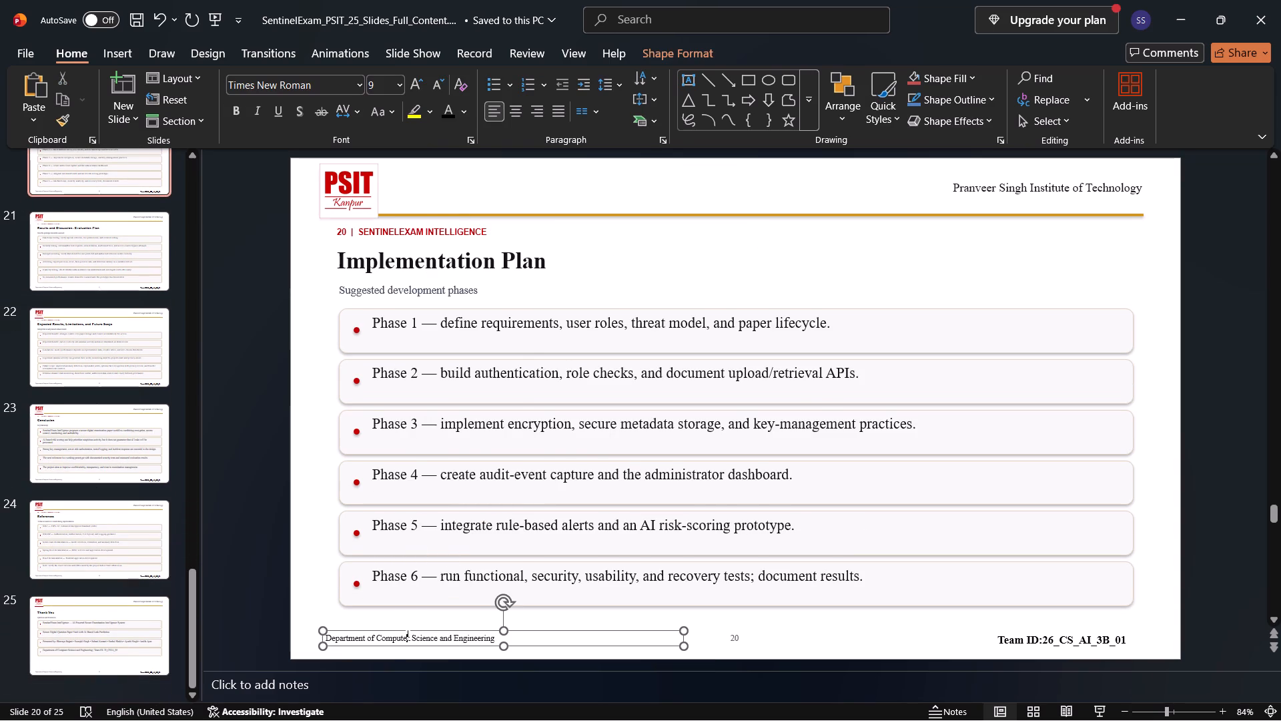
key("ctrl+a")
key("ctrl+v")
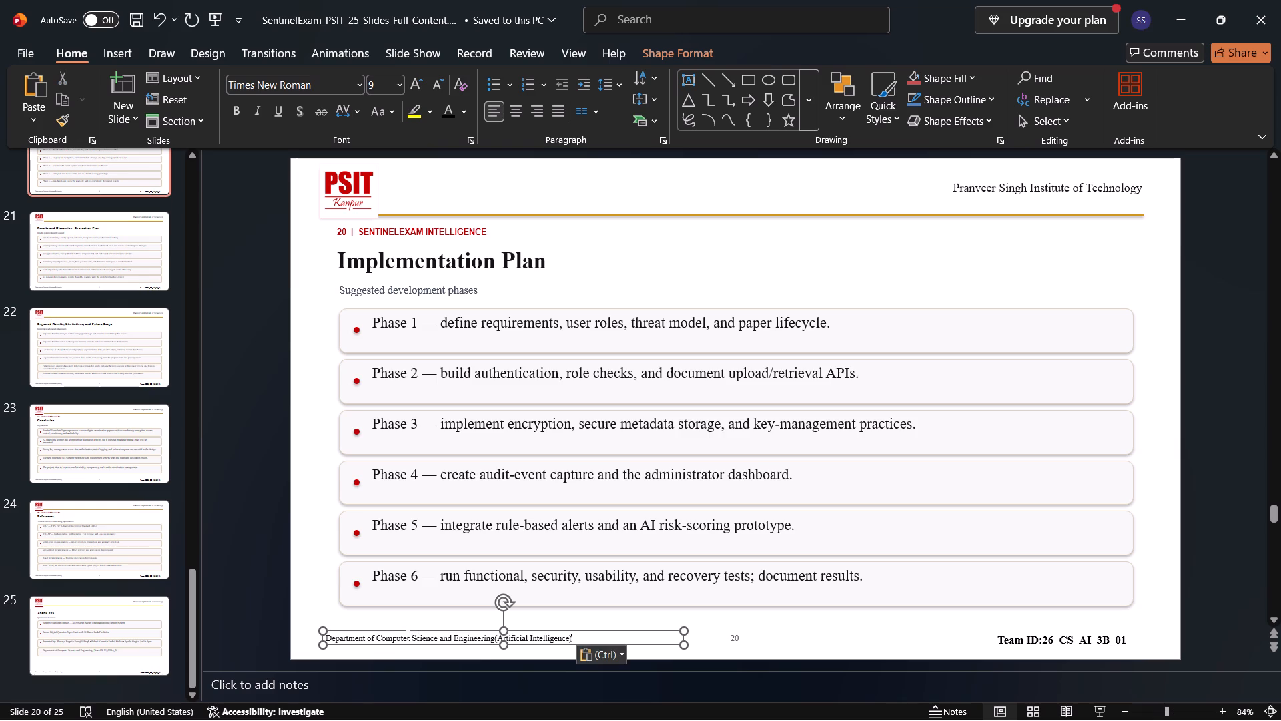
left_click(610, 657)
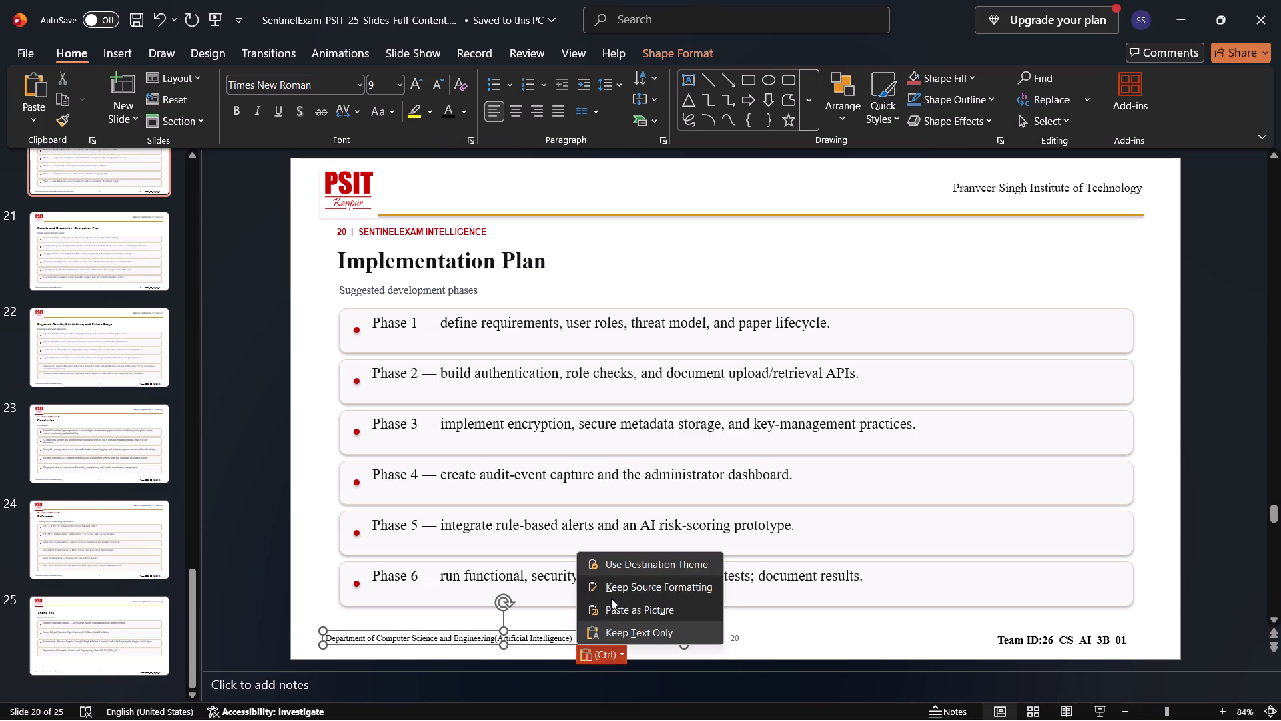
left_click(611, 595)
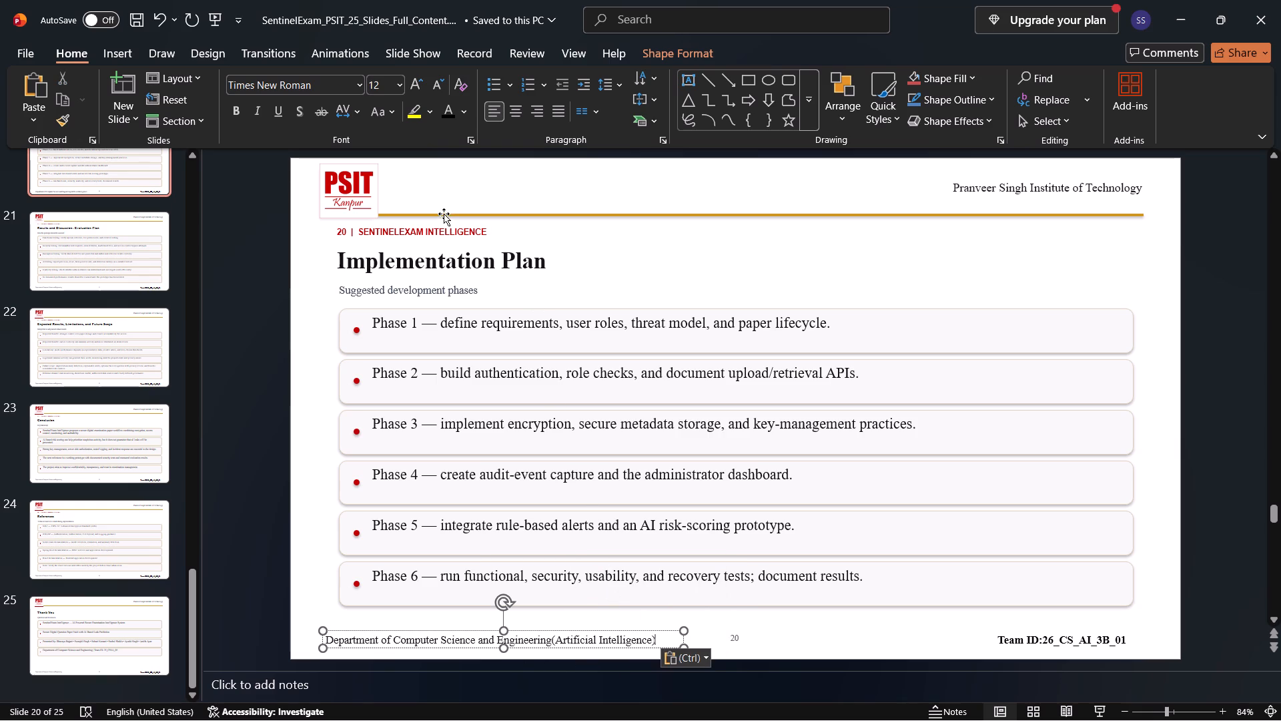
Delete the red "20 | SENTINELEXAM INTELLIGENCE" header label from slide 20.
left_click(446, 220)
key("BackSpace")
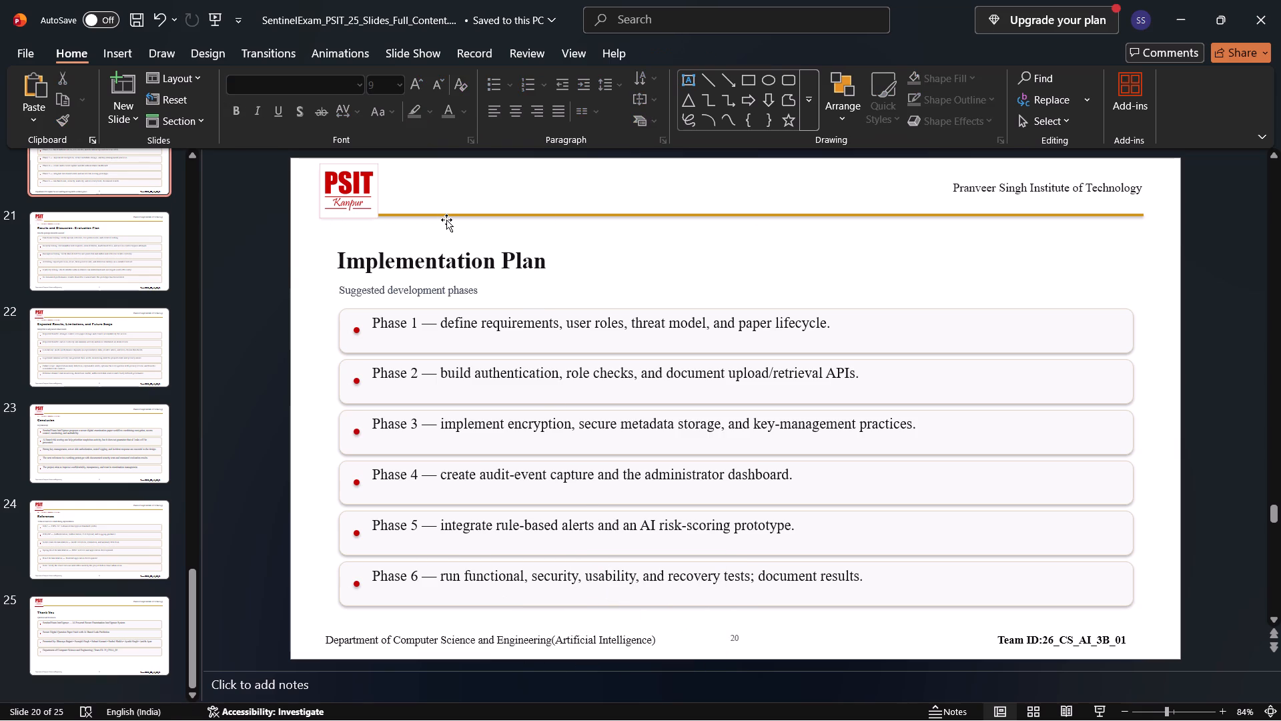
Delete the red "21 | SENTINELEXAM INTELLIGENCE" header label from slide 21.
left_click(97, 258)
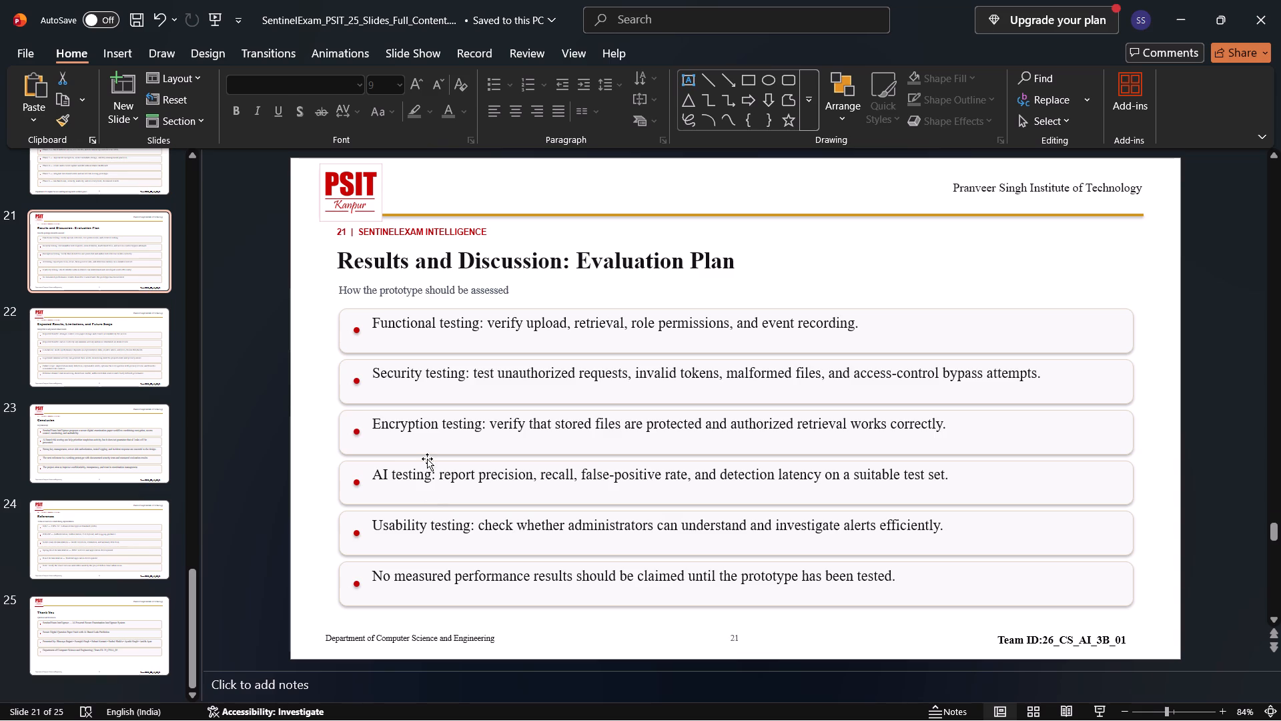
left_click(409, 235)
left_click_drag(410, 232, 412, 243)
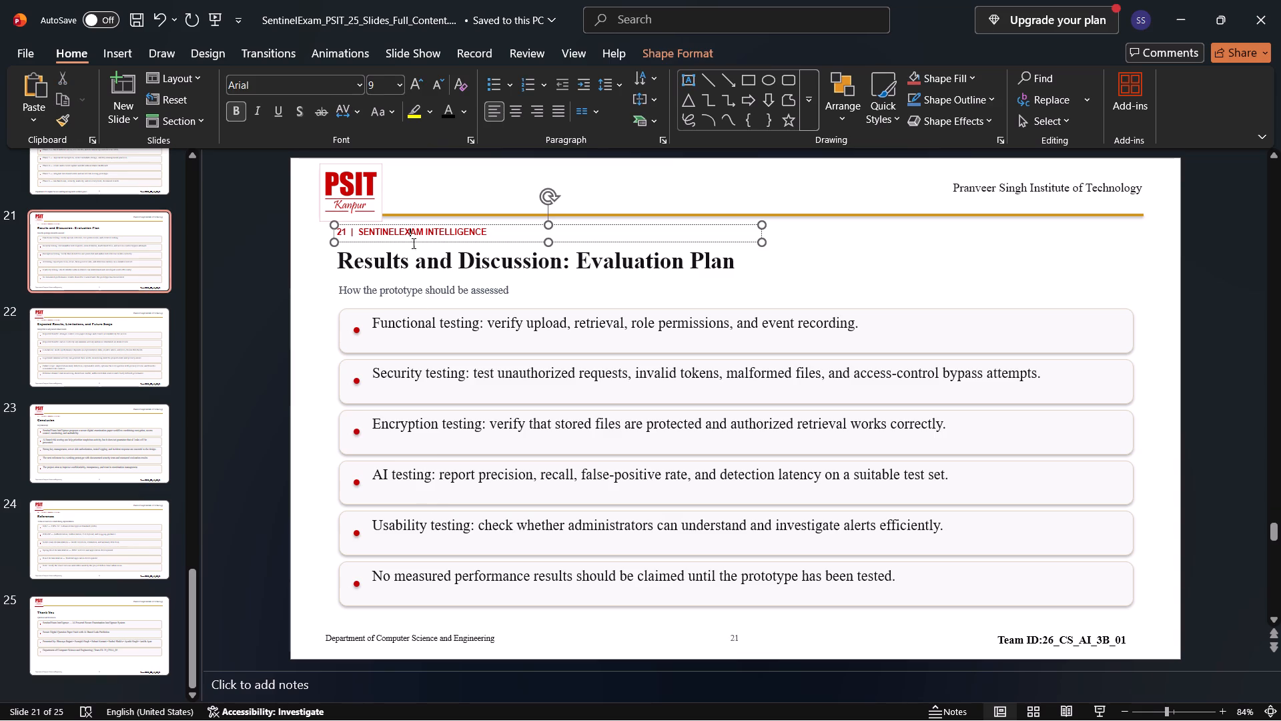
left_click_drag(412, 243, 414, 247)
left_click(414, 247)
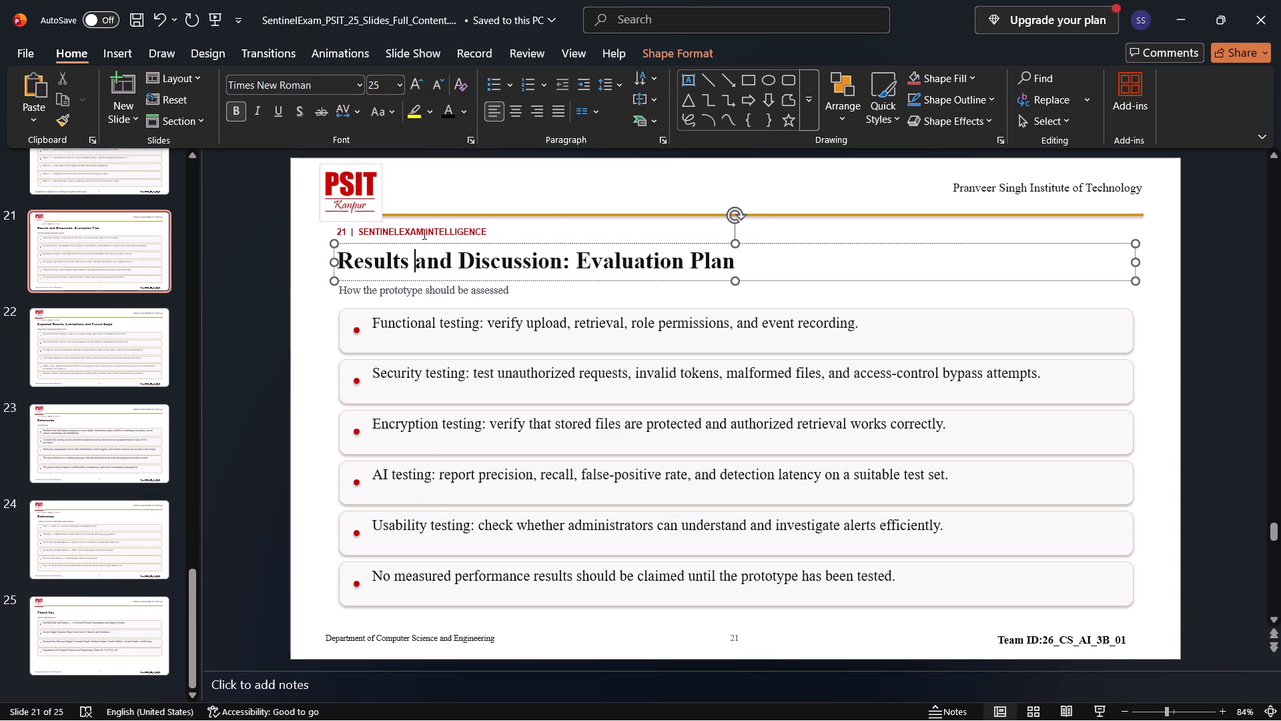
left_click(424, 234)
left_click(426, 240)
key("BackSpace")
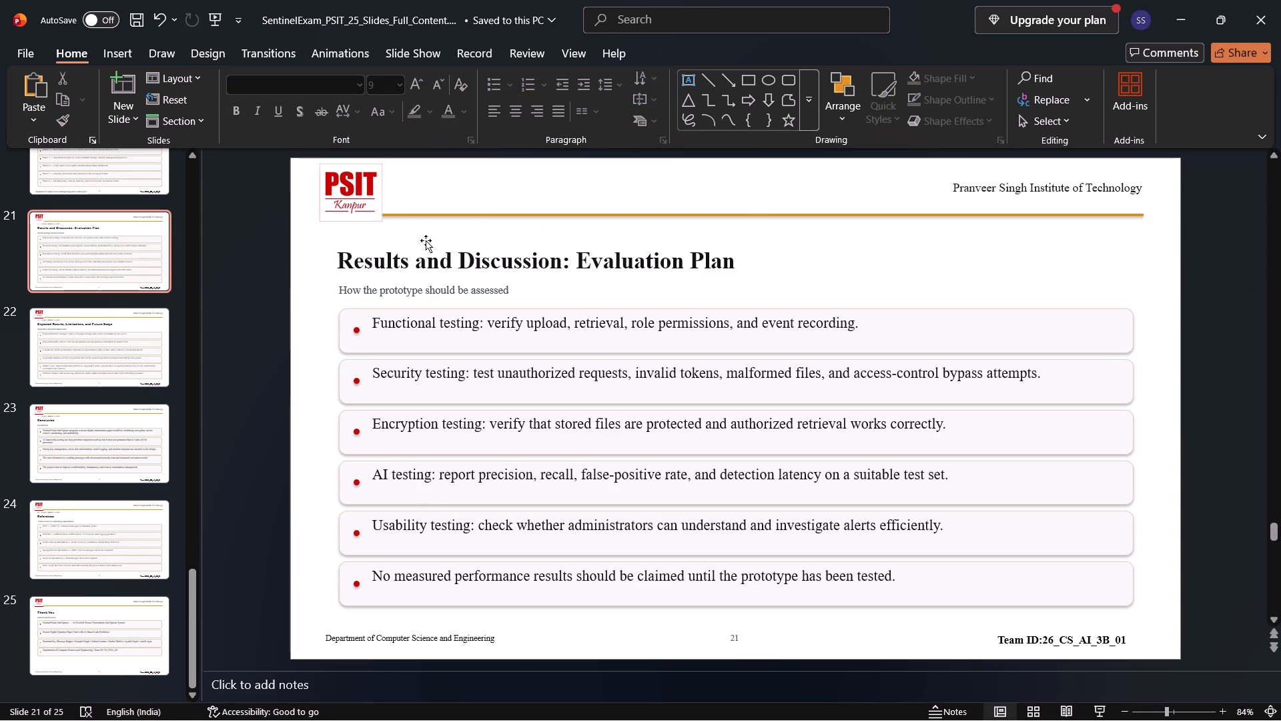
Replace the department footer on slide 21 with the copied "Department of Computer Science and Engineering(Artificial Intelligence)", keeping source formatting.
left_click(374, 643)
left_click(376, 640)
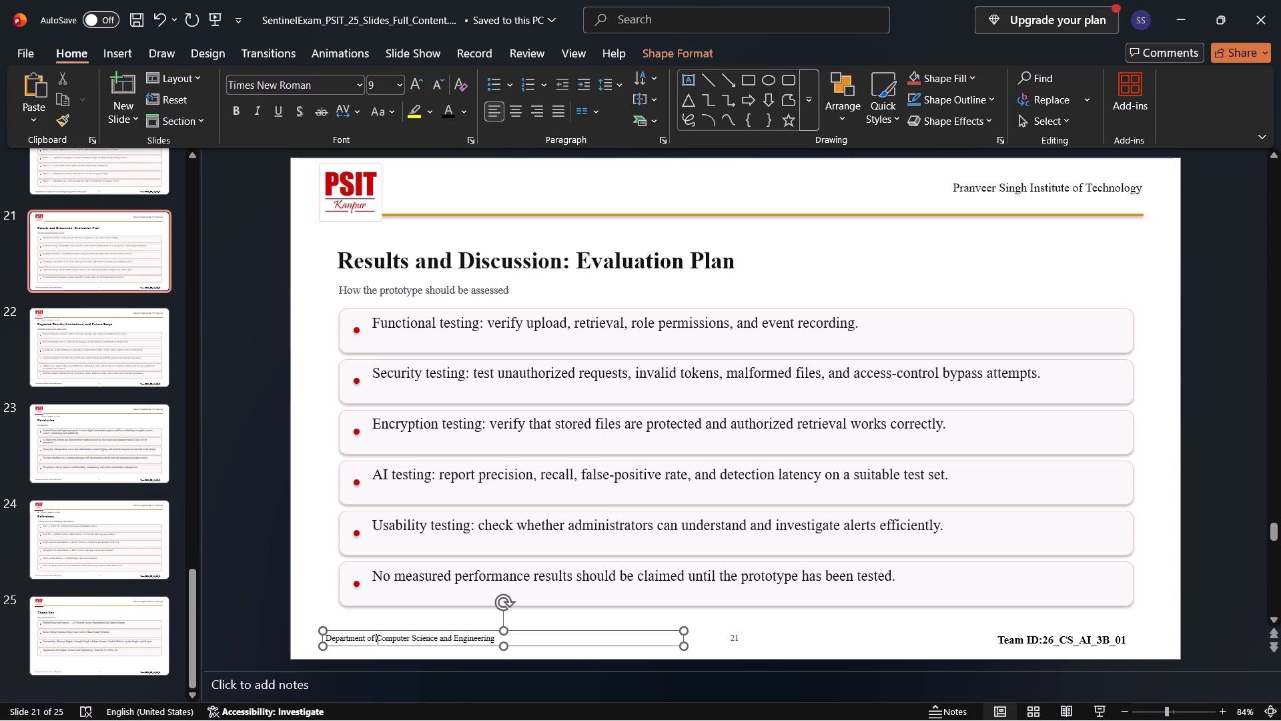
key("ctrl+a")
key("ctrl+v")
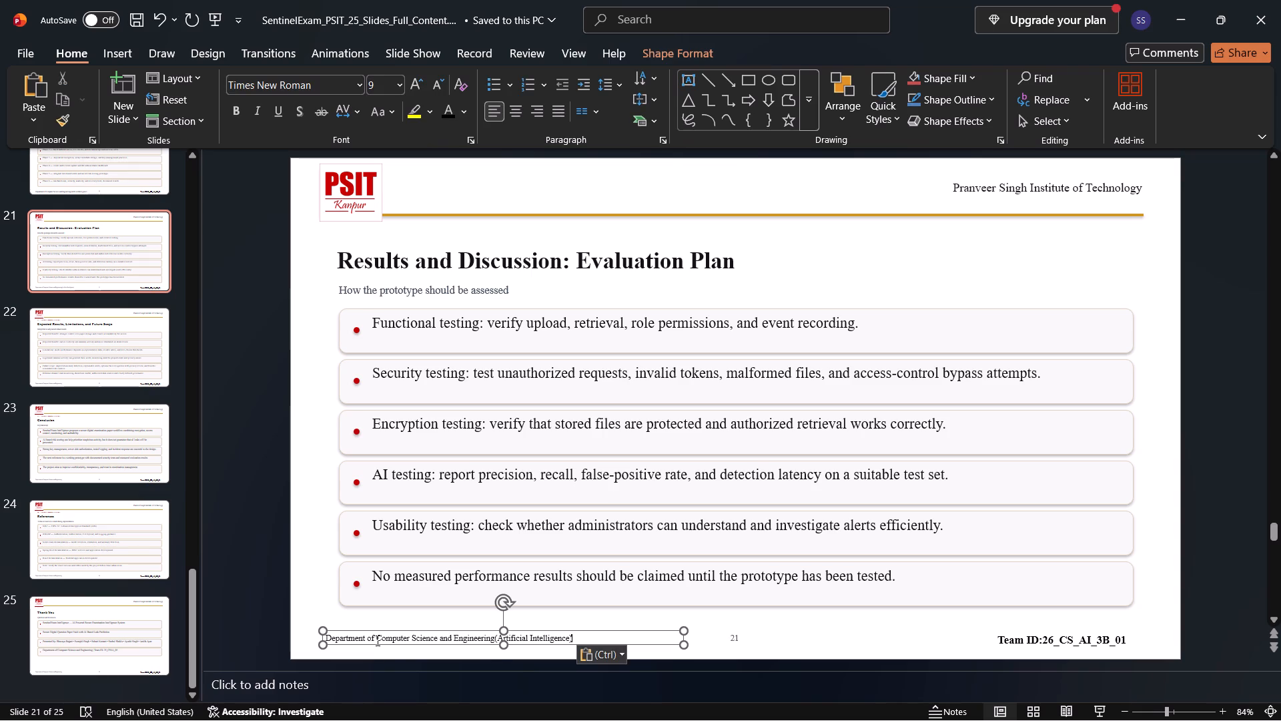
left_click(620, 658)
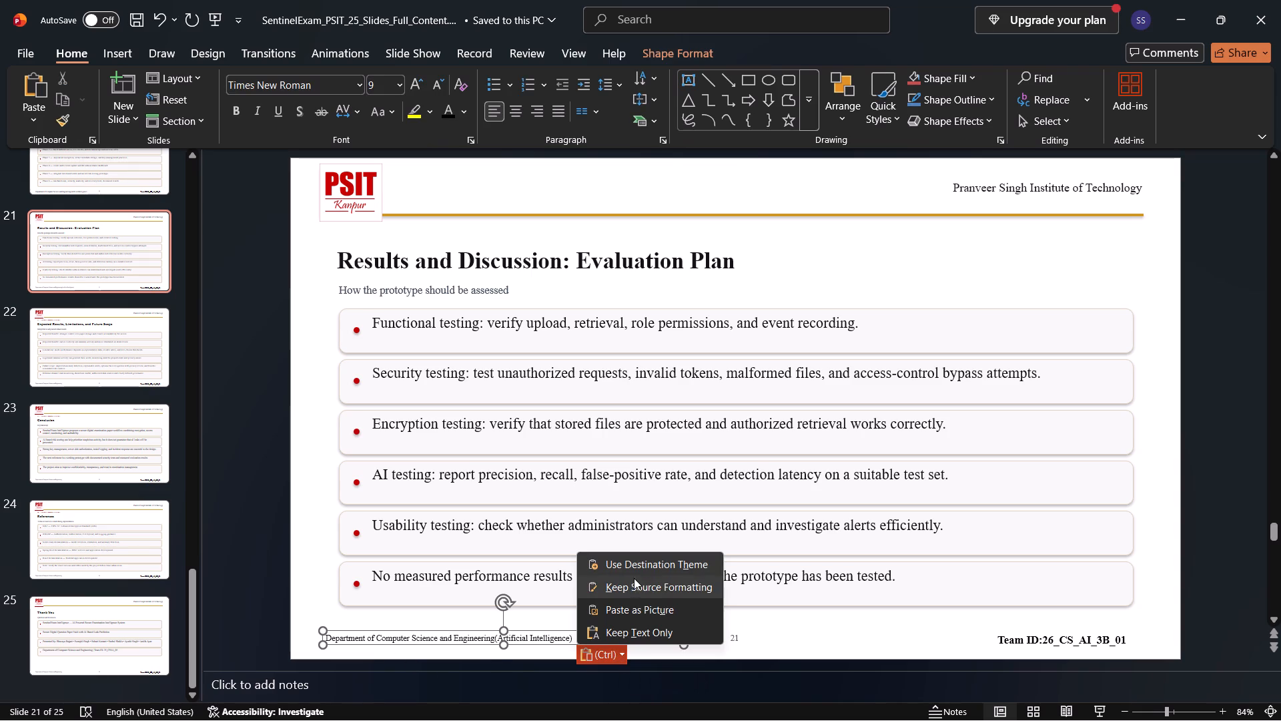
left_click(634, 581)
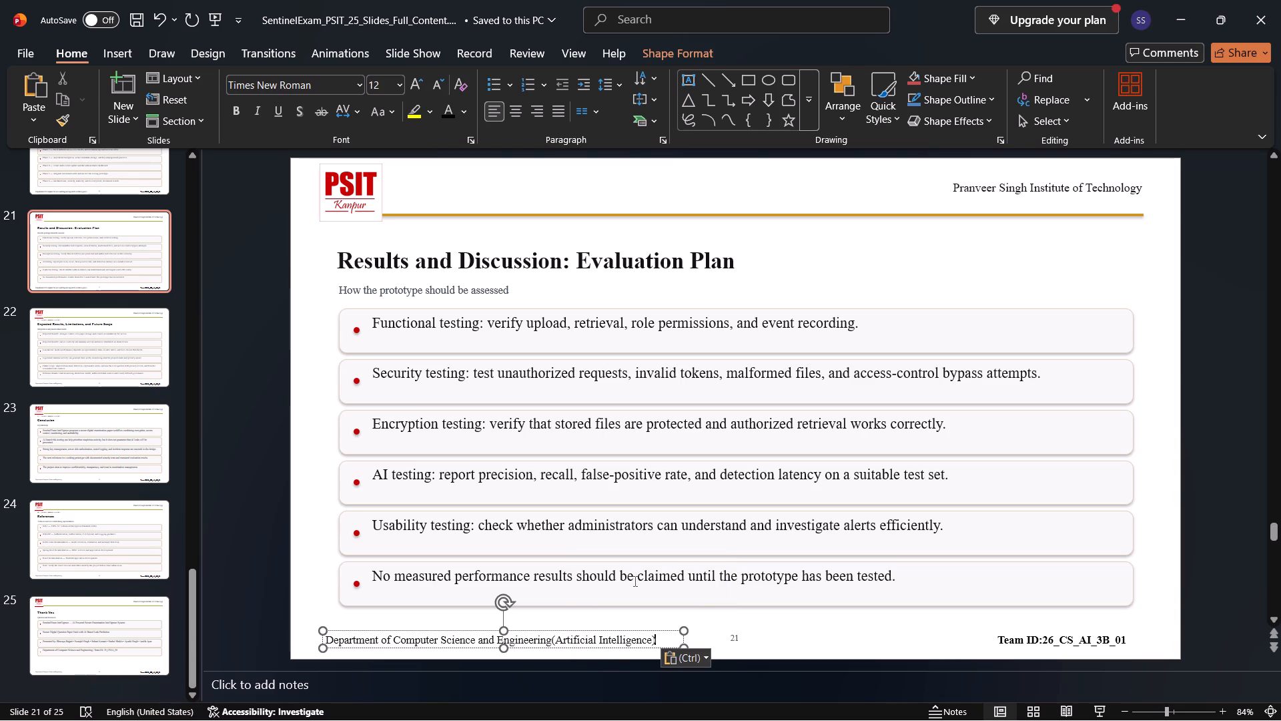
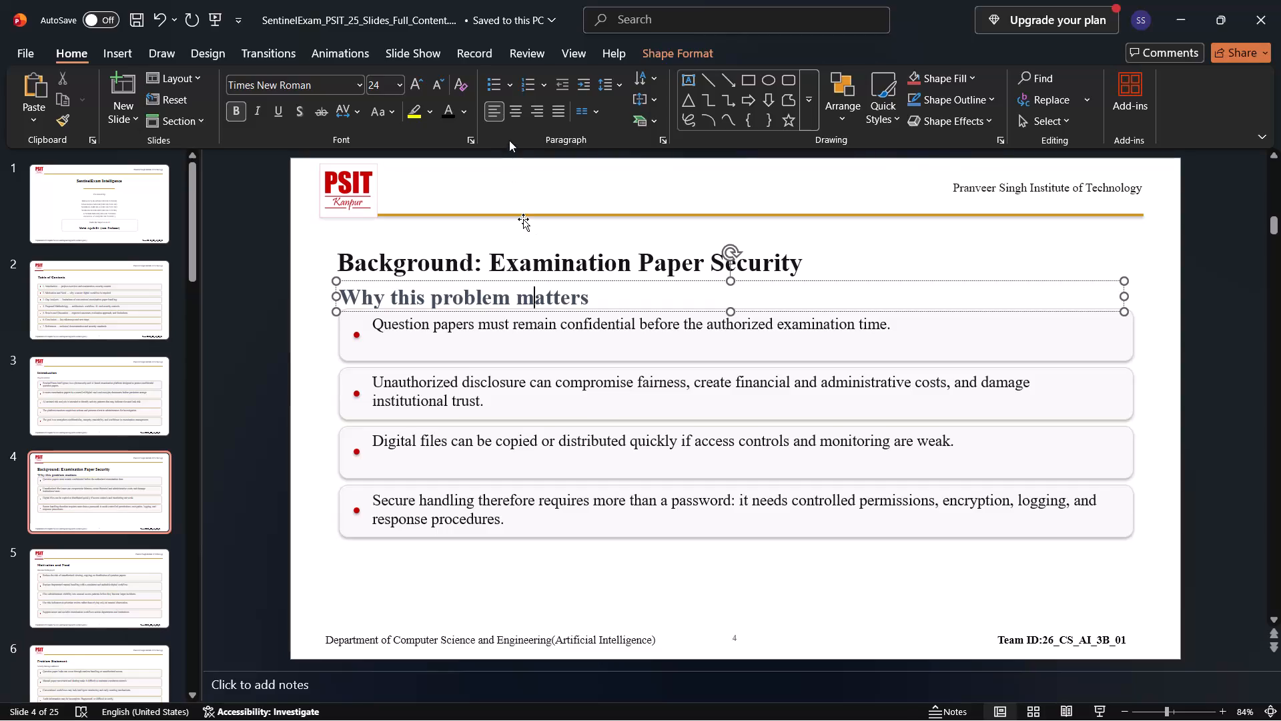
Move the "Thank You" title box on slide 25 slightly inward, keeping it just above the "Questions and Discussion" line.
scroll(716, 443, "down", 2)
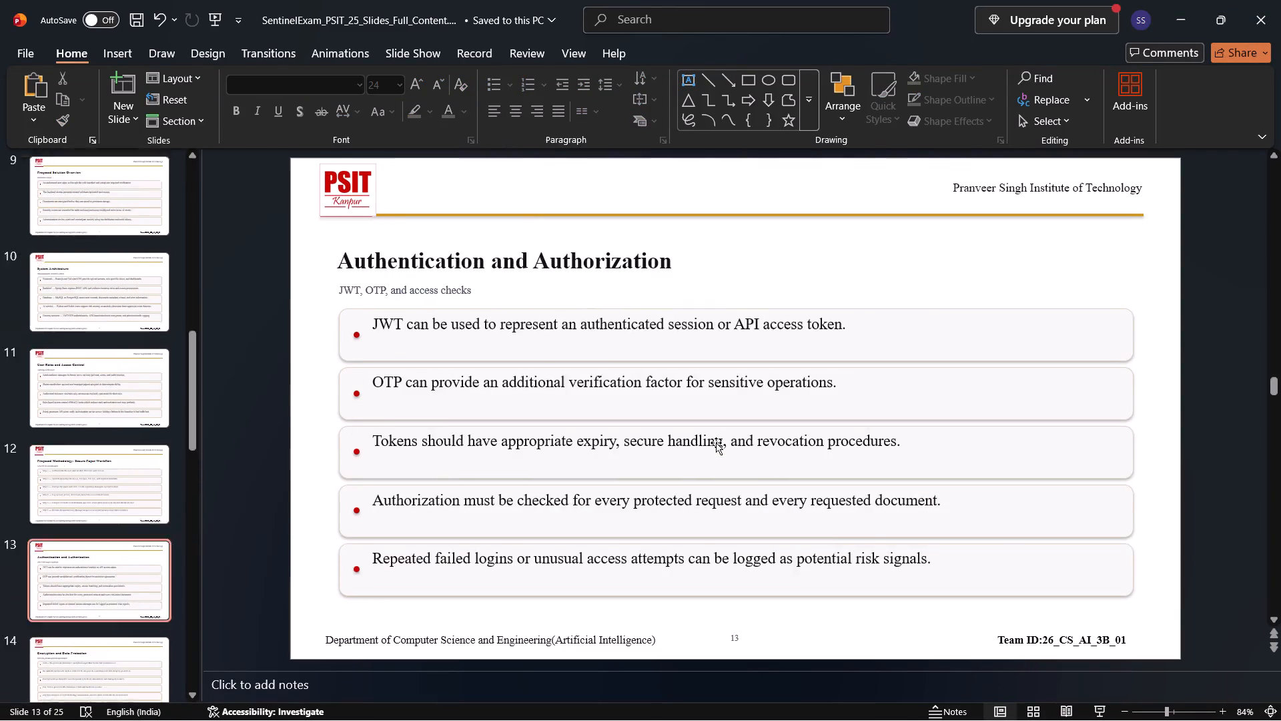
scroll(716, 443, "down", 12)
scroll(716, 443, "down", 13)
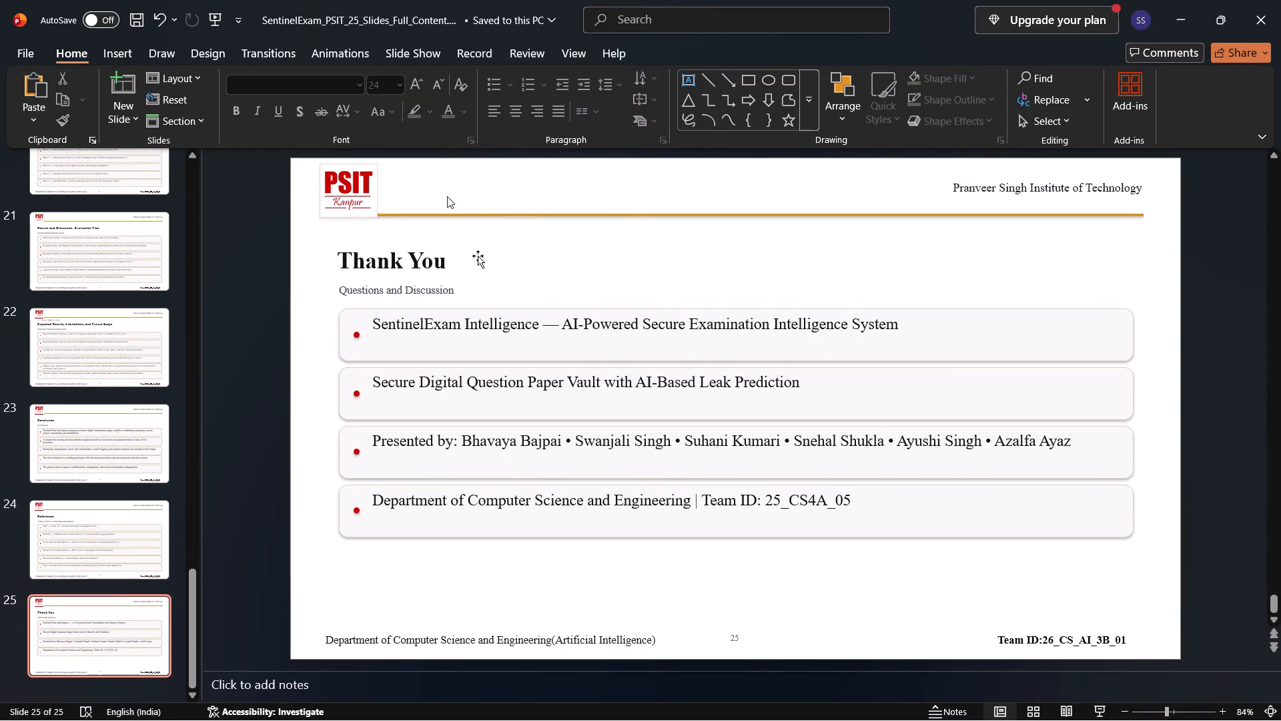
left_click_drag(342, 278, 485, 523)
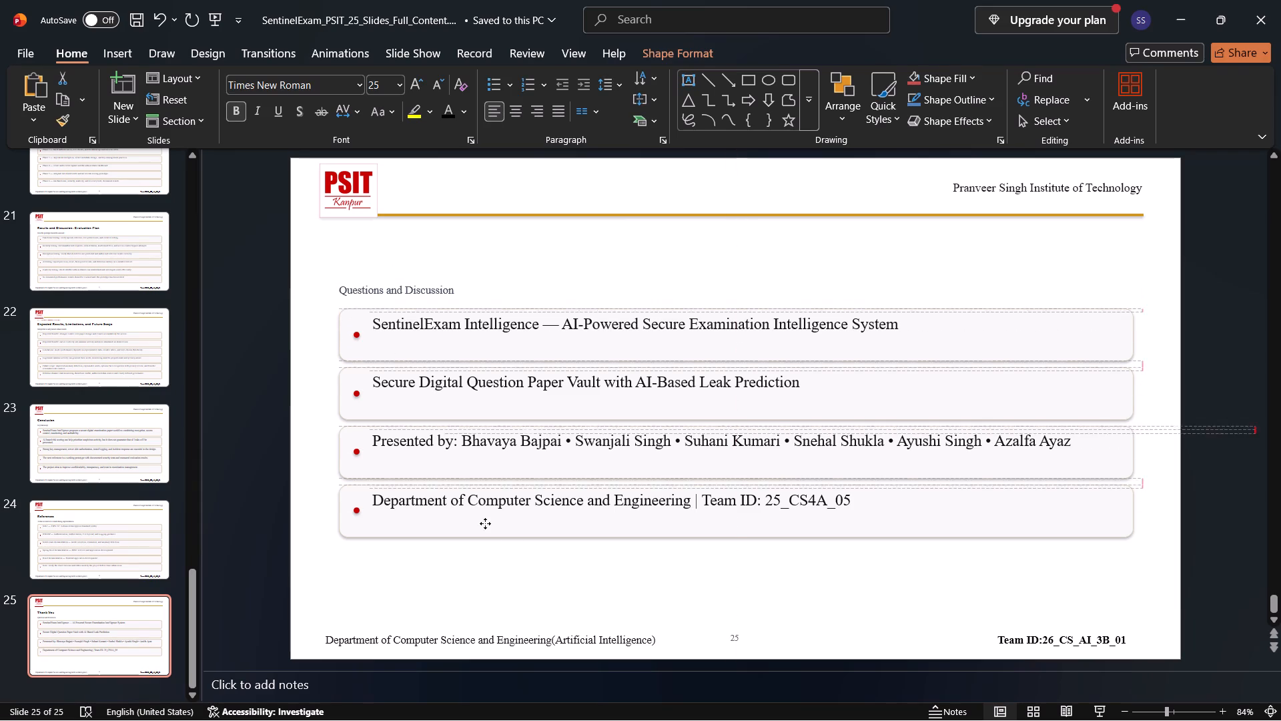
left_click_drag(485, 523, 358, 274)
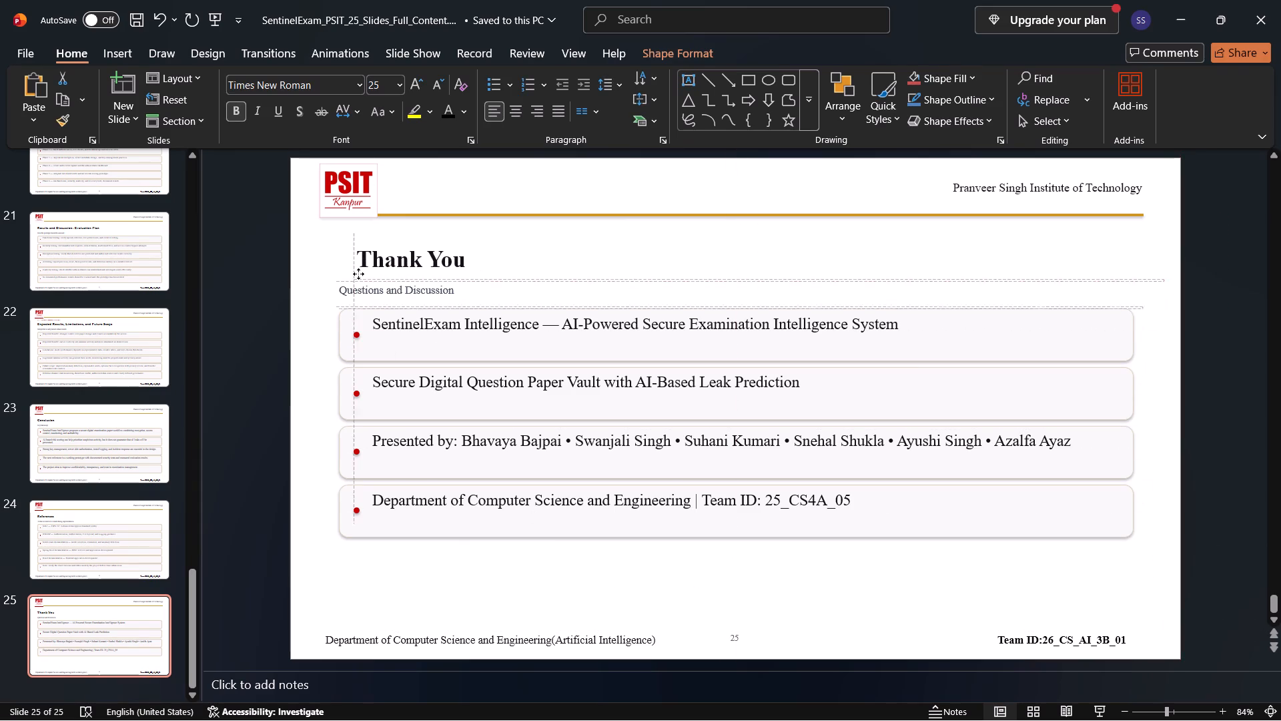
left_click_drag(358, 274, 351, 274)
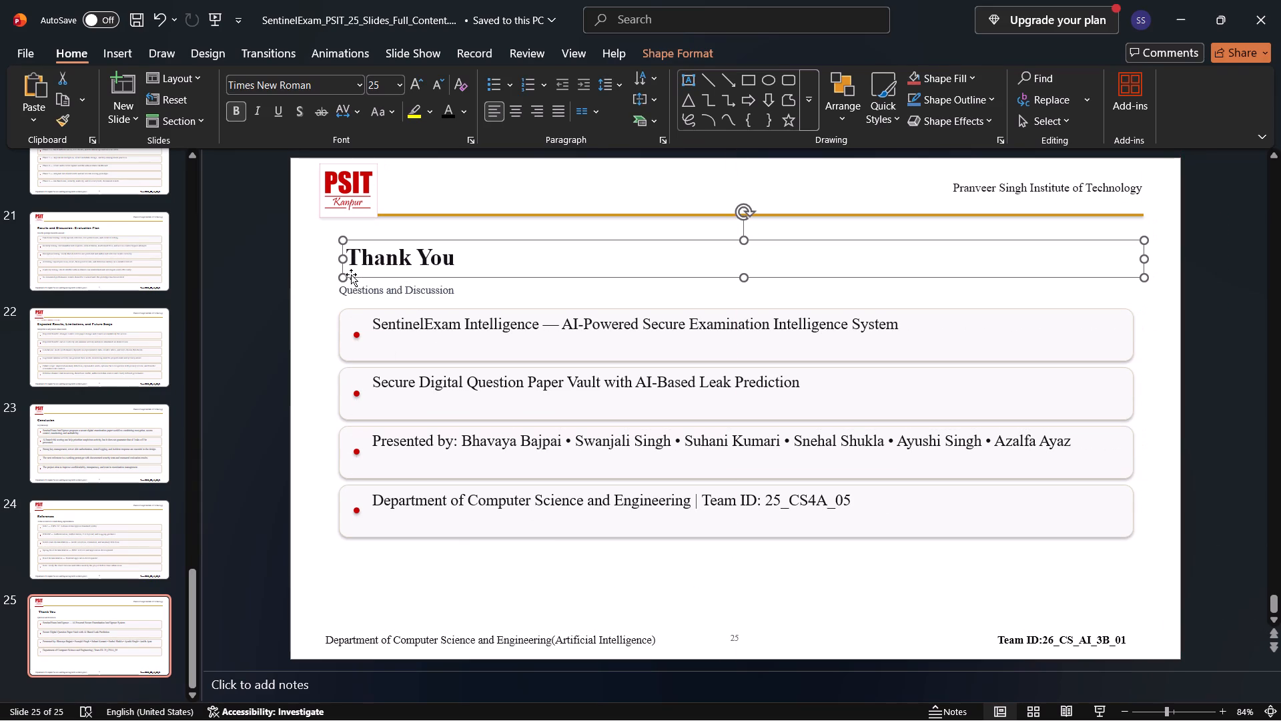
Return to slide 1, switch to the Project_PPT_Guidelines presentation and review its title, table of contents and PPT guidelines slides.
scroll(464, 298, "up", 14)
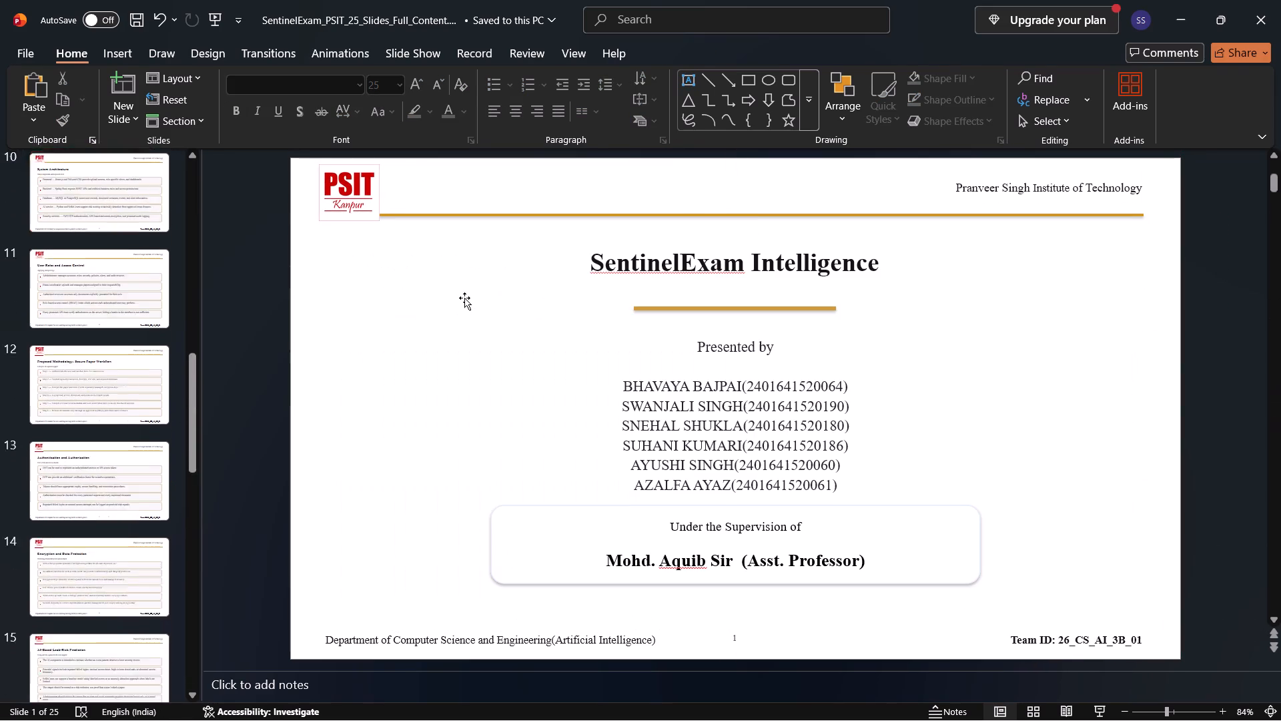
scroll(464, 298, "up", 1)
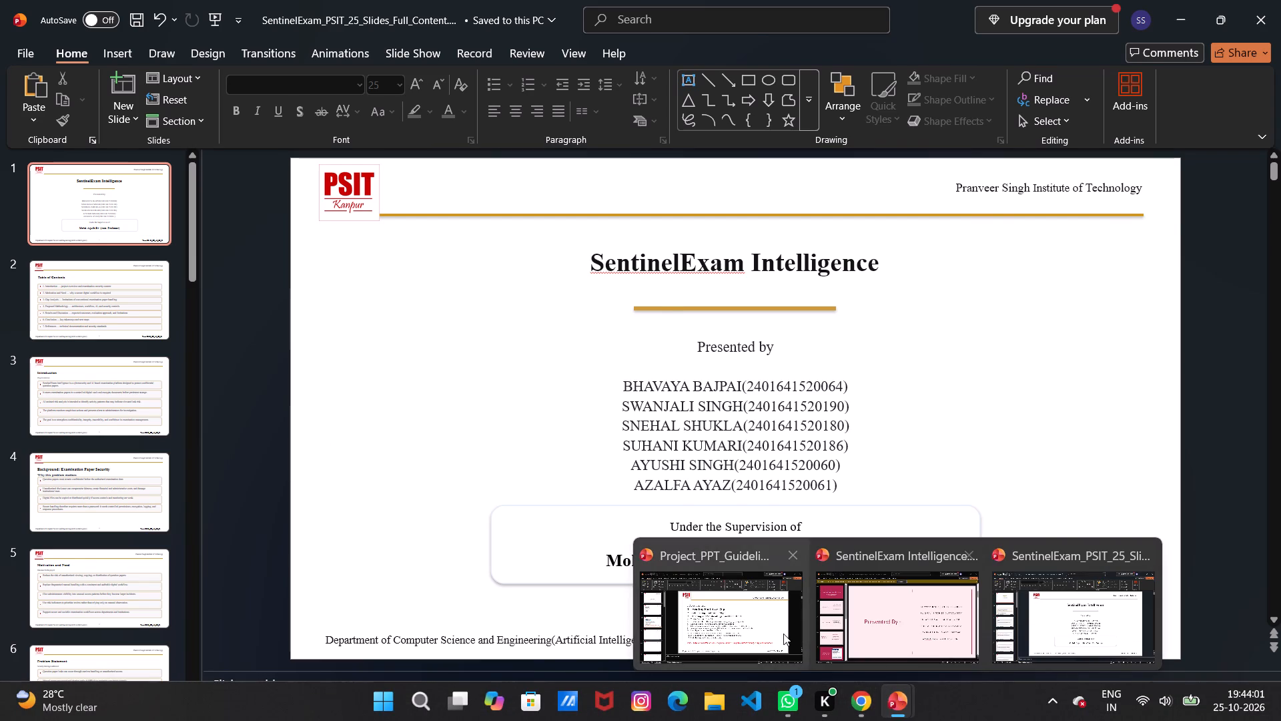
left_click(783, 632)
scroll(498, 479, "up", 5)
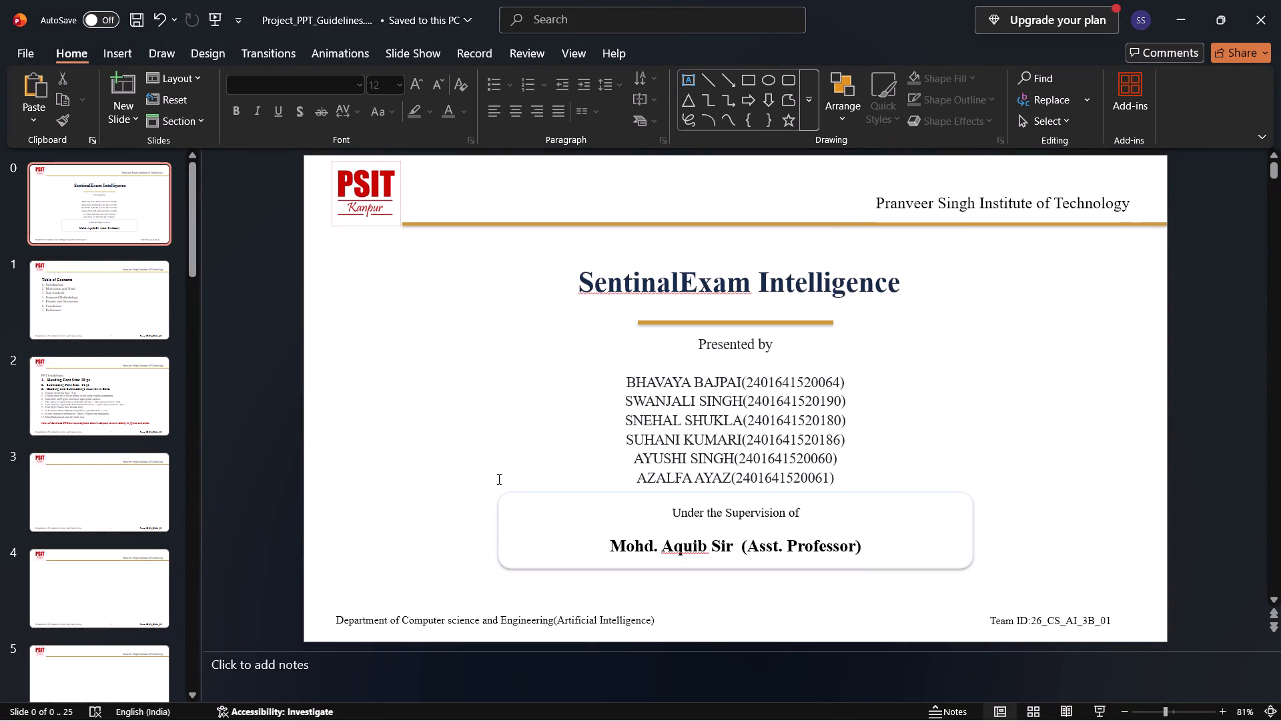
scroll(498, 479, "down", 1)
scroll(498, 479, "up", 1)
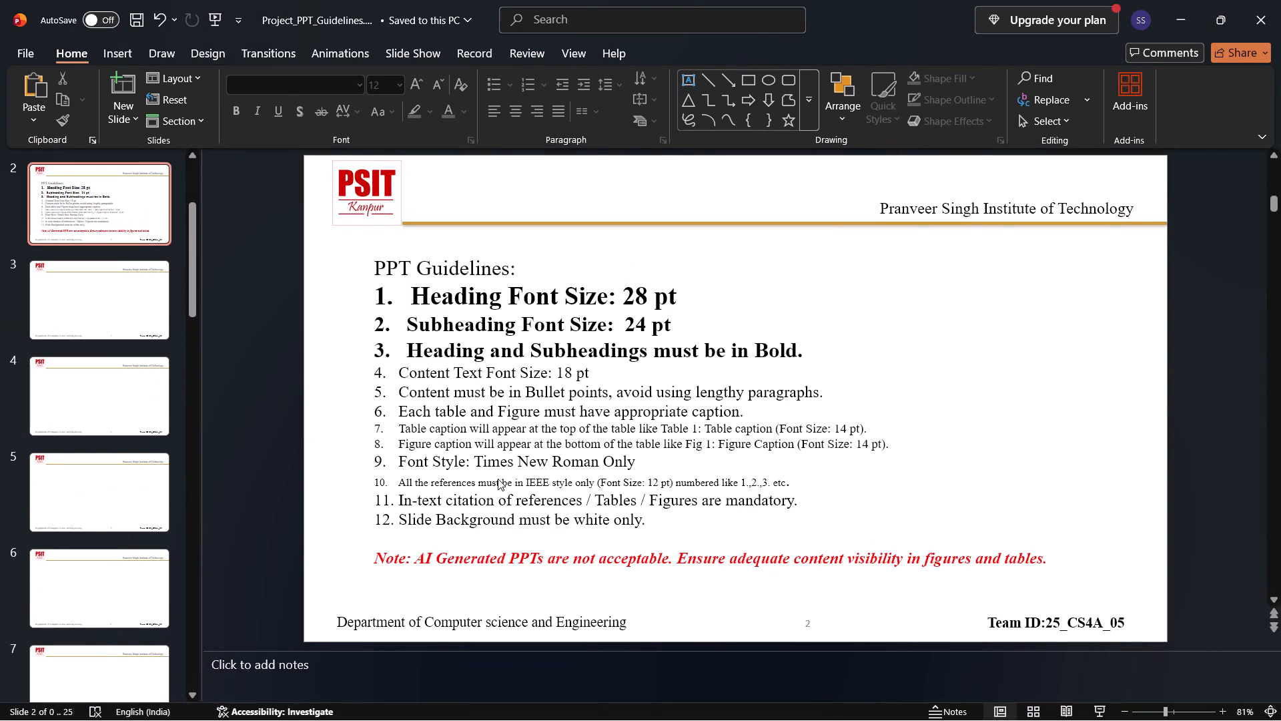
scroll(498, 479, "up", 1)
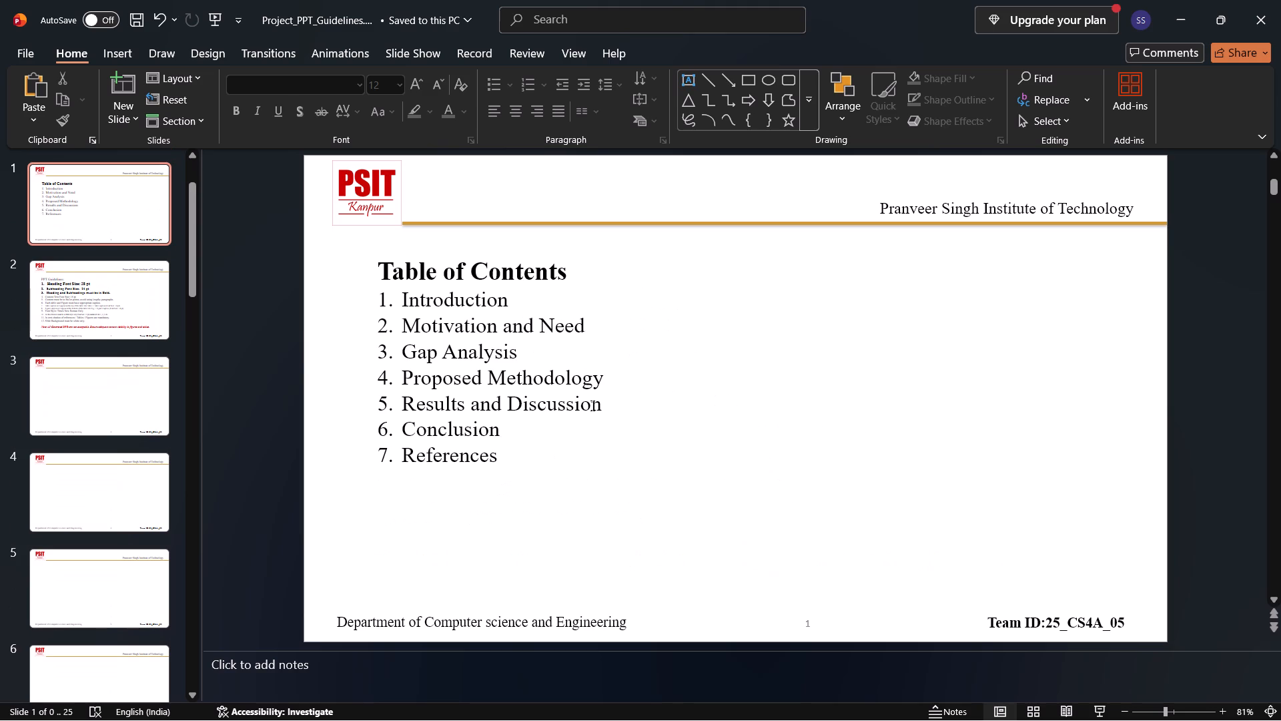
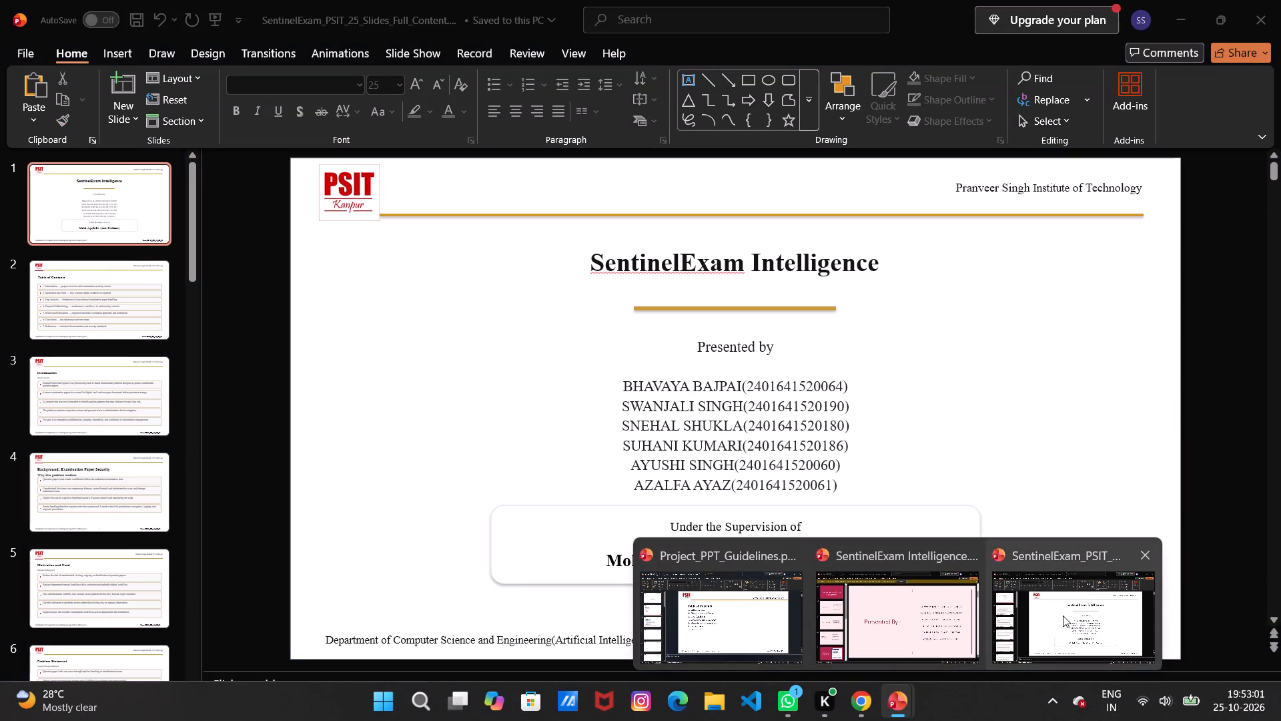
Switch back to the SentinelExam_PSIT_25_Slides presentation and review its opening slides from the title slide to the Introduction on slide 3.
left_click(1063, 616)
scroll(974, 508, "down", 1)
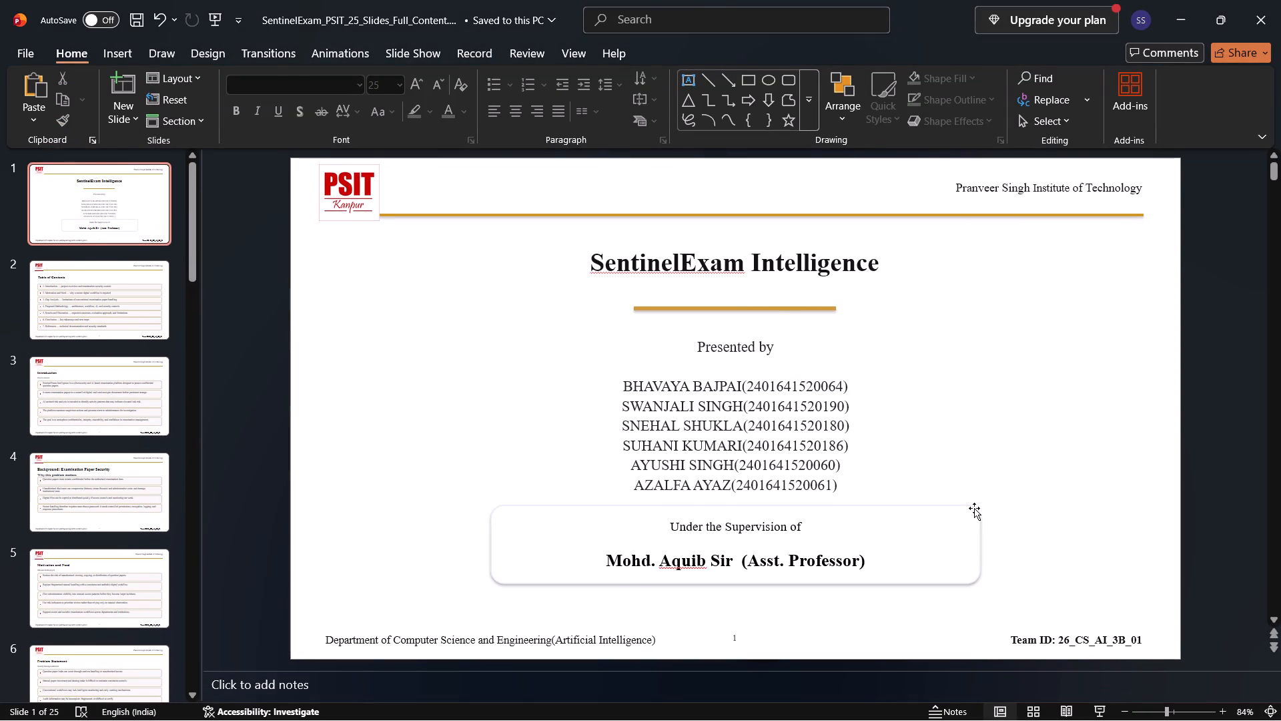
scroll(974, 508, "down", 1)
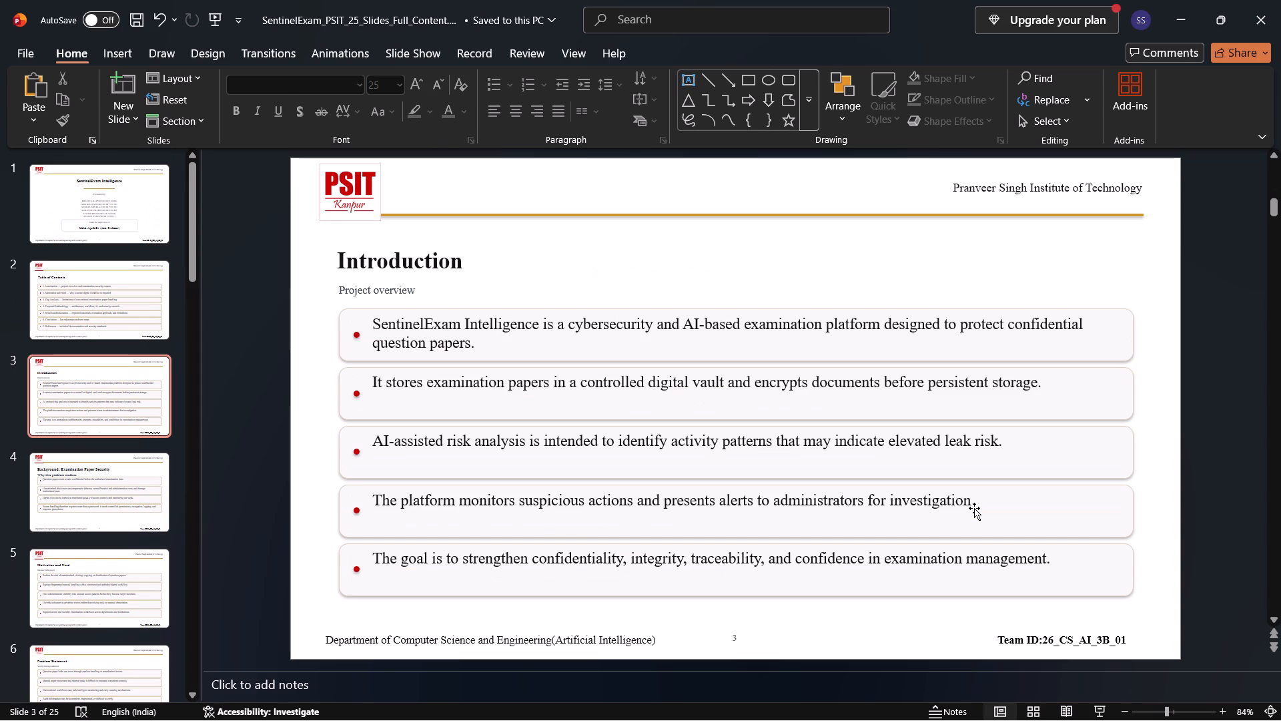
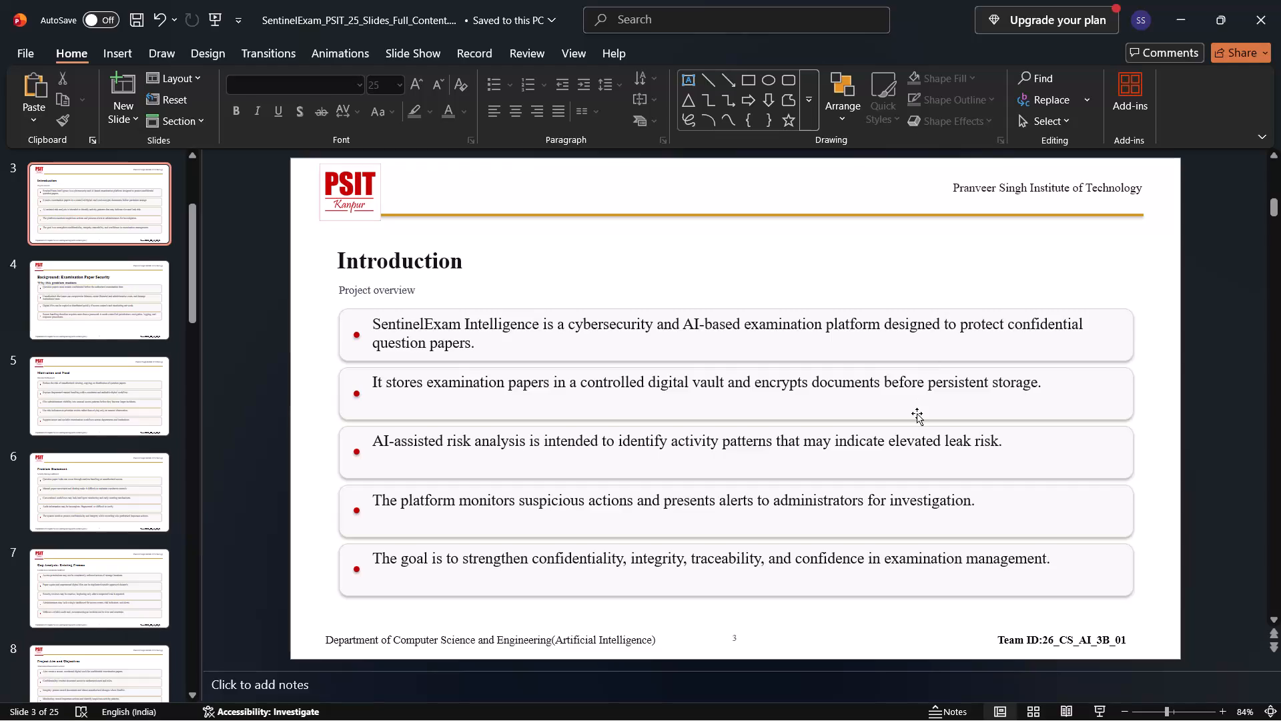
Review the opening slides backward from Background: Examination Paper Security on slide 4 to the title slide.
scroll(915, 417, "up", 1)
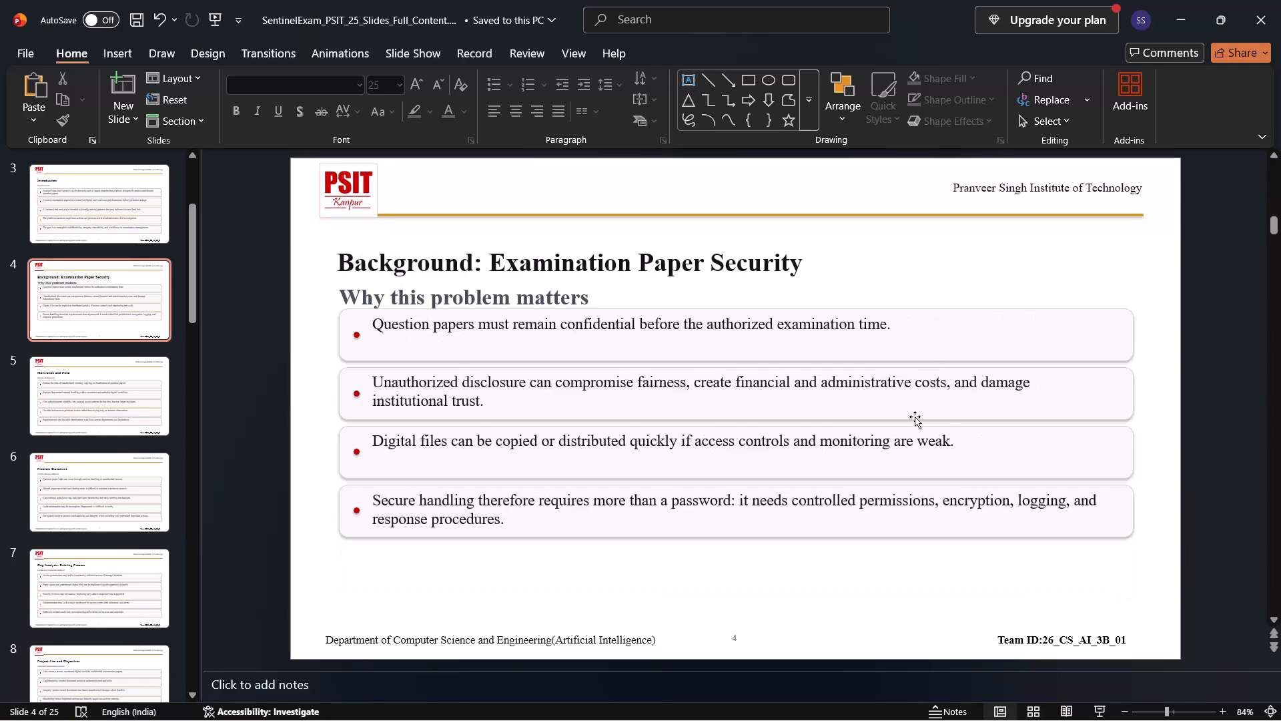
scroll(915, 417, "up", 2)
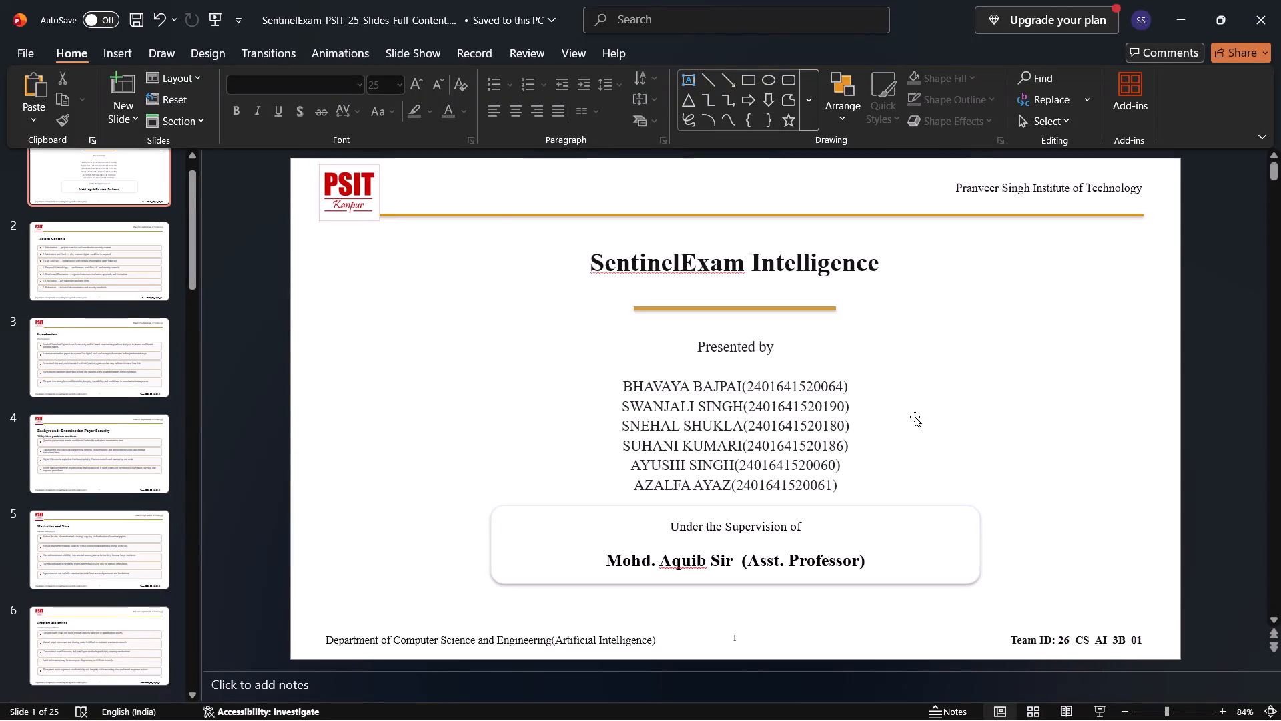
scroll(915, 417, "up", 1)
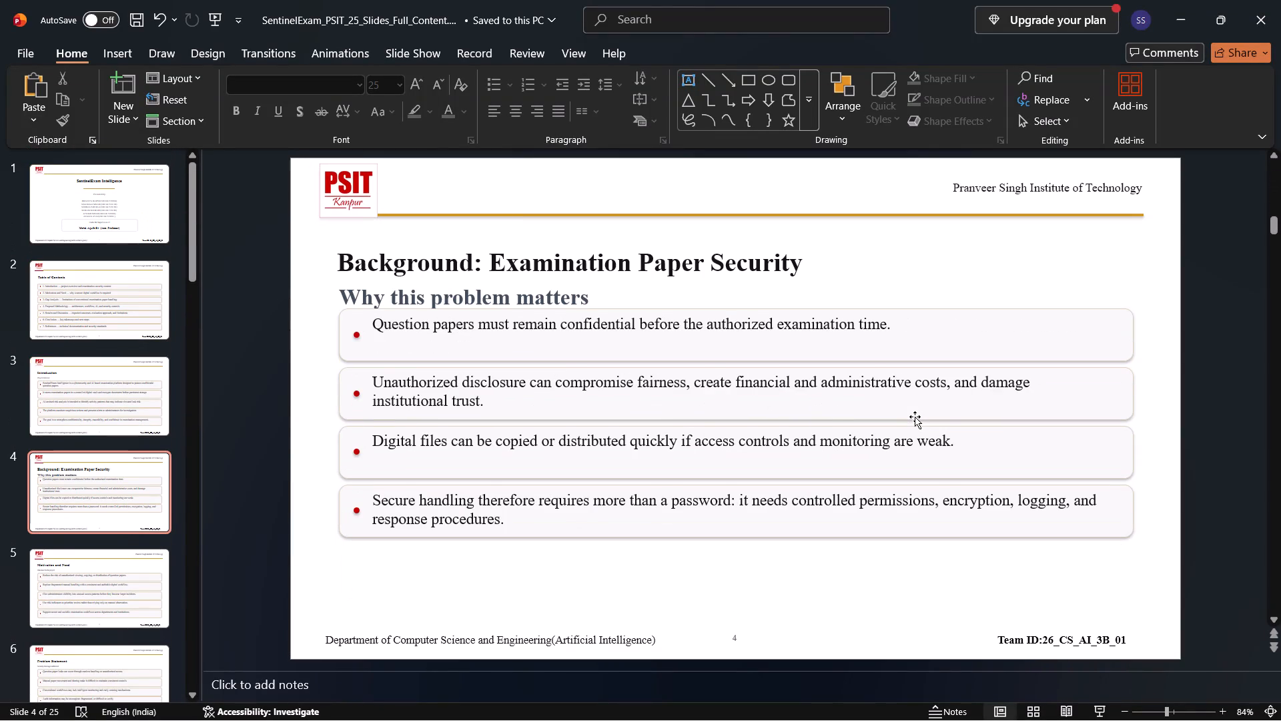
scroll(915, 417, "up", 2)
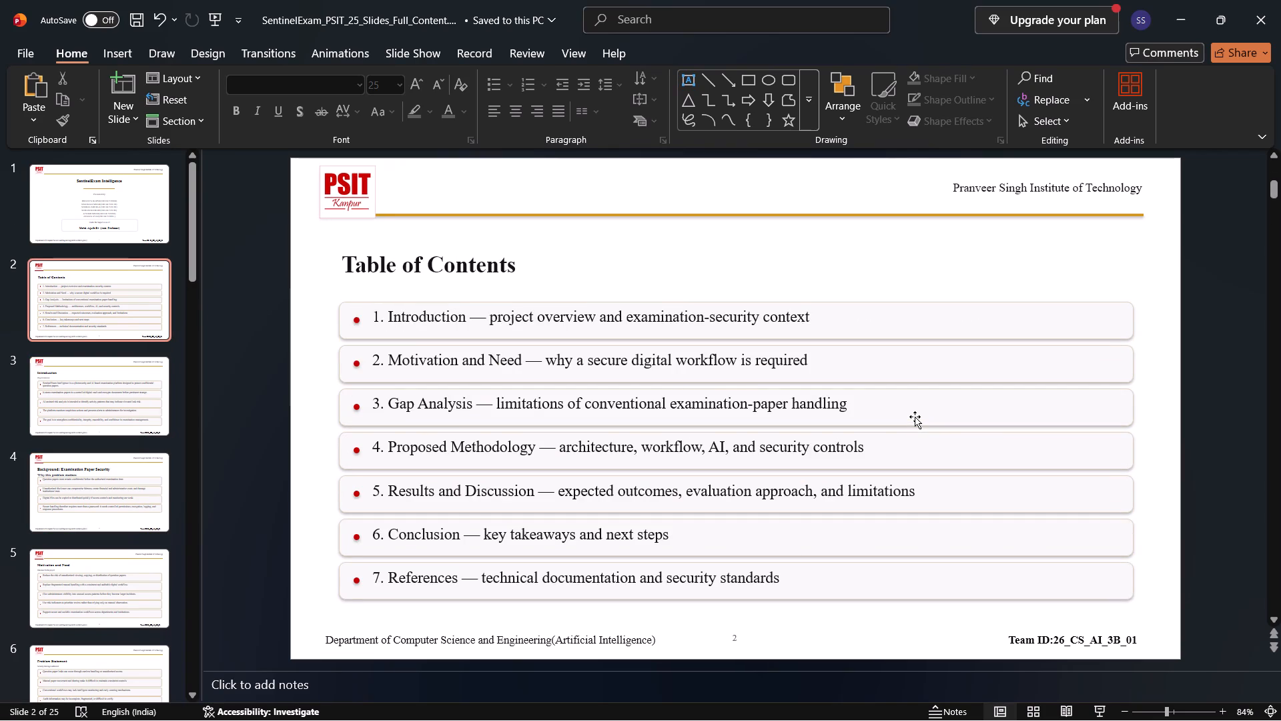
scroll(915, 417, "up", 9)
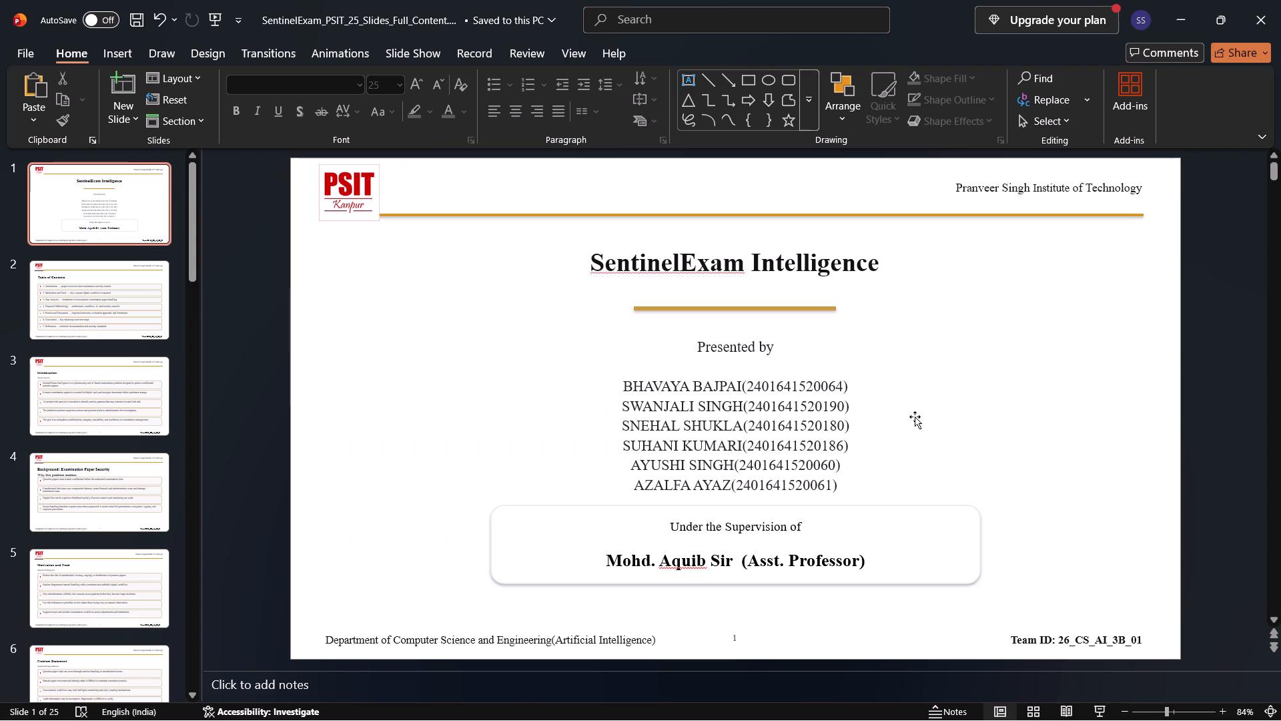
scroll(915, 417, "up", 1)
Look over the Introduction and Motivation and Need slides, and return to the Table of Contents on slide 2.
scroll(915, 417, "down", 1)
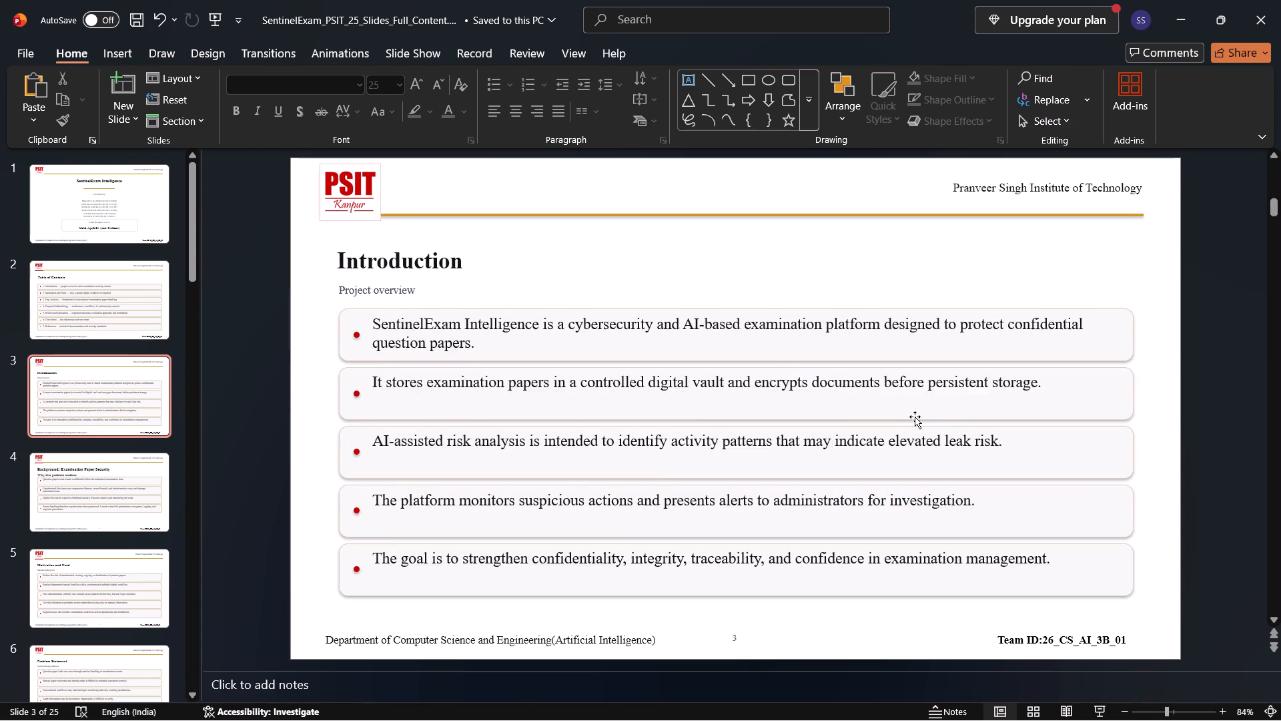
scroll(915, 417, "down", 2)
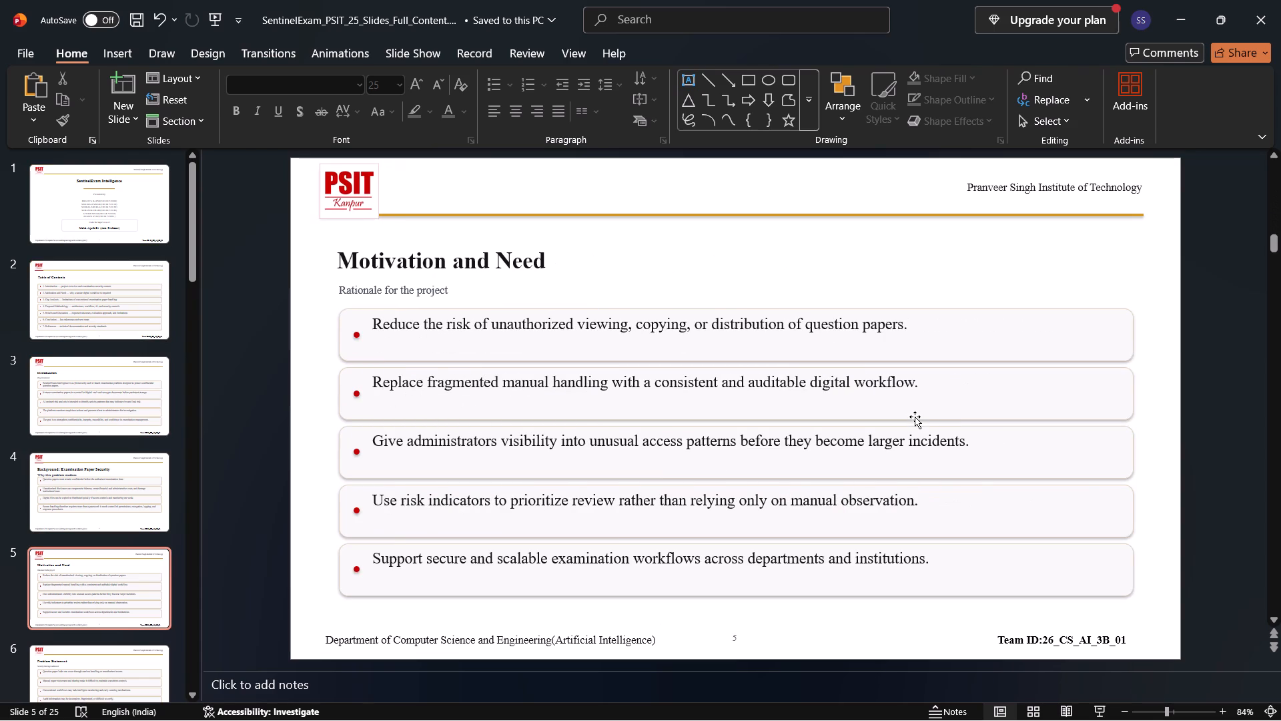
scroll(915, 417, "down", 4)
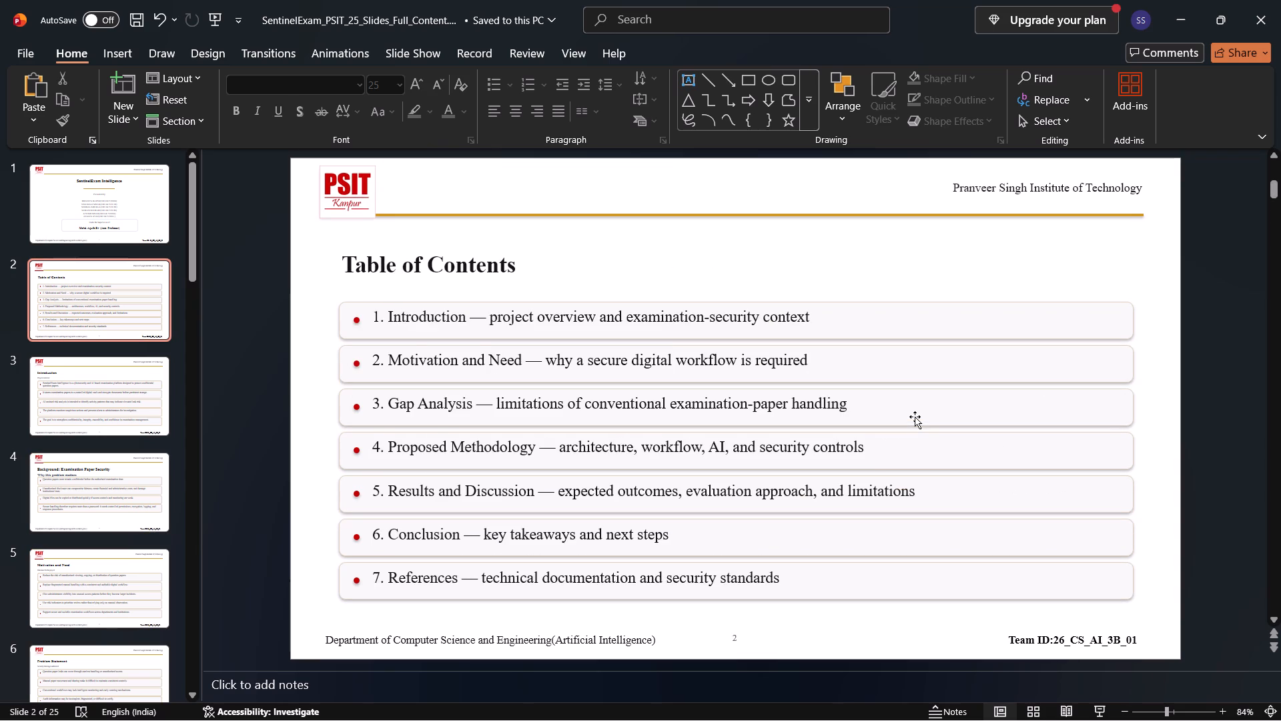
Examine the headings, subheadings and text layout from the Table of Contents on slide 2 to the Background slide 4.
left_click(915, 417)
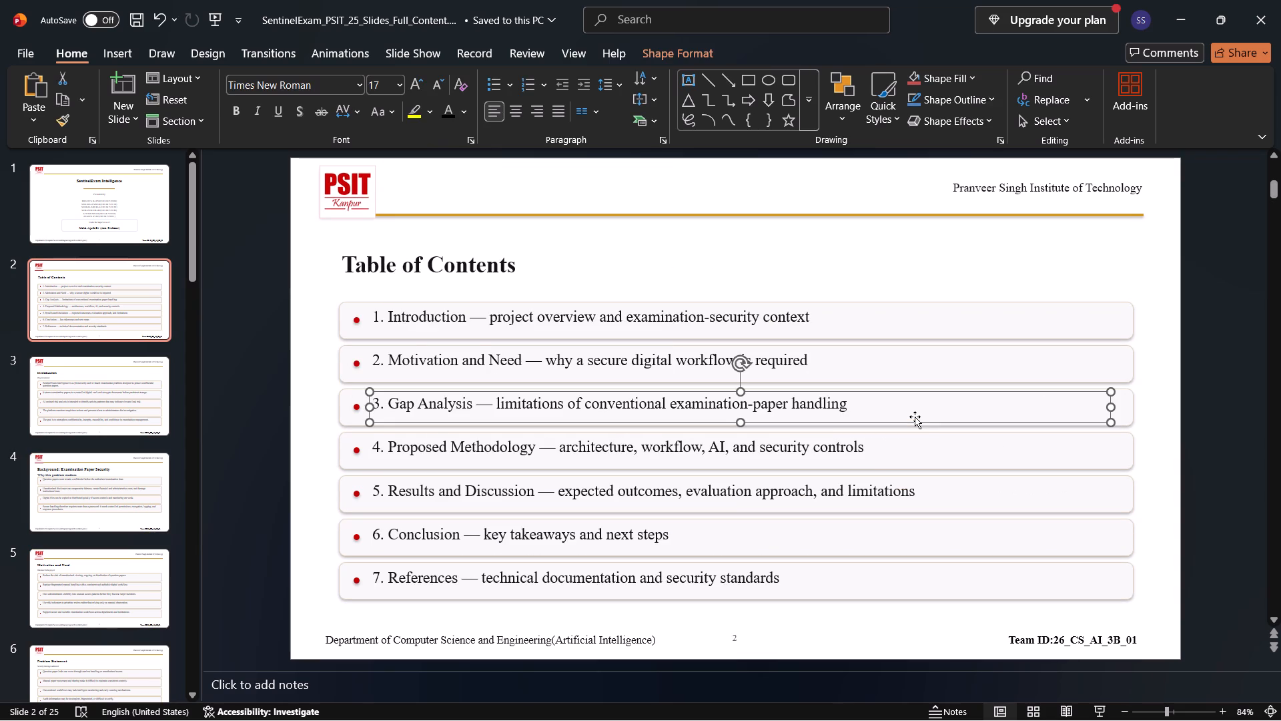
scroll(915, 417, "down", 6)
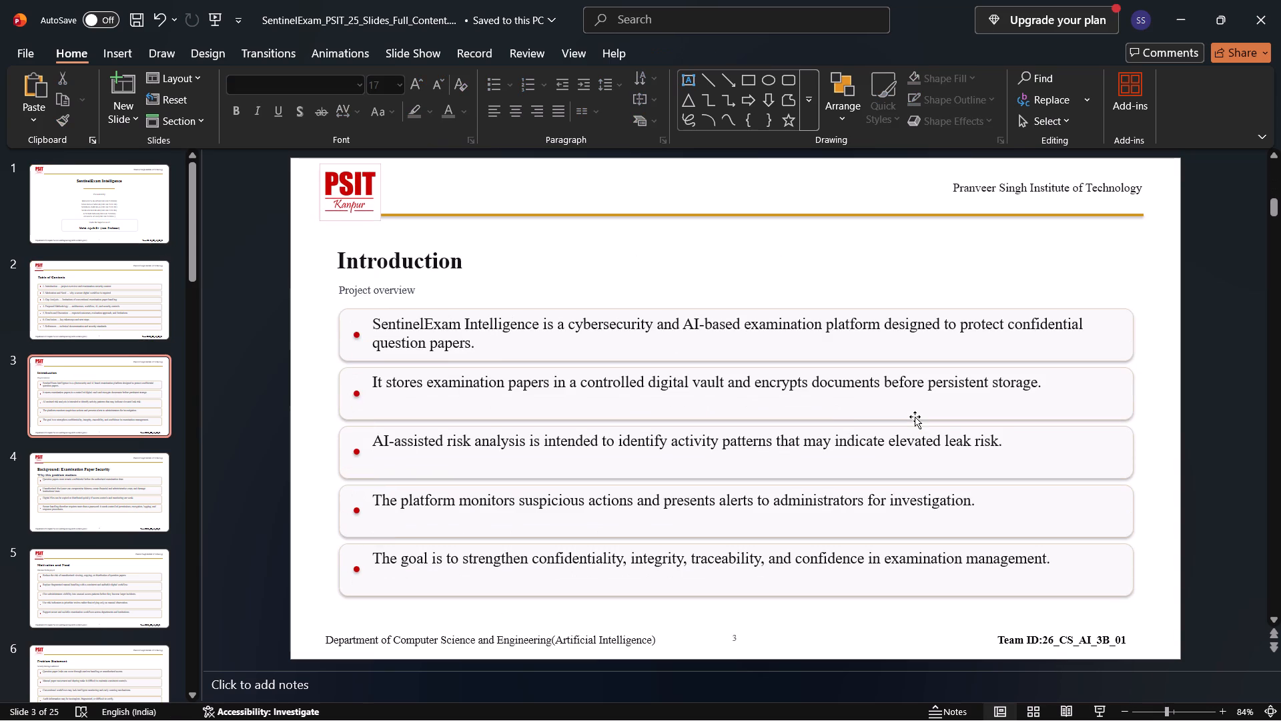
scroll(915, 417, "down", 2)
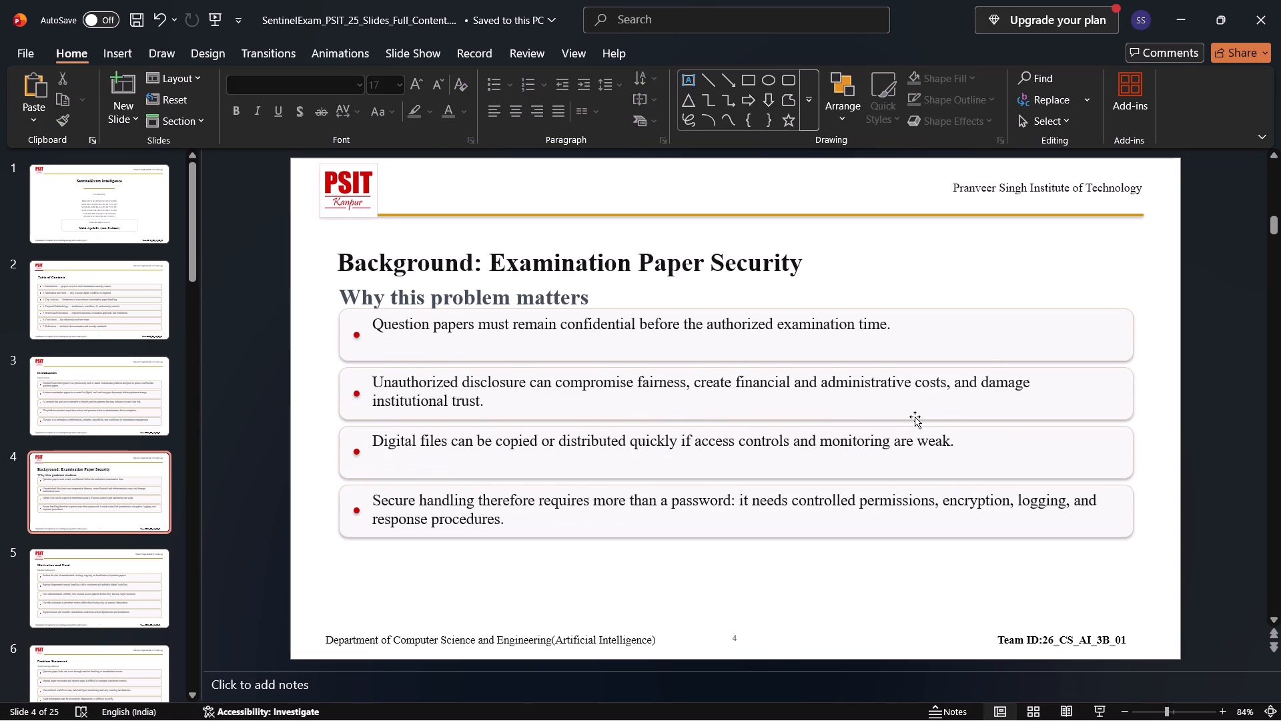
scroll(915, 417, "down", 17)
Examine the headings, subheadings and body layout from Motivation and Need on slide 5 to System Architecture on slide 10.
scroll(915, 417, "up", 1)
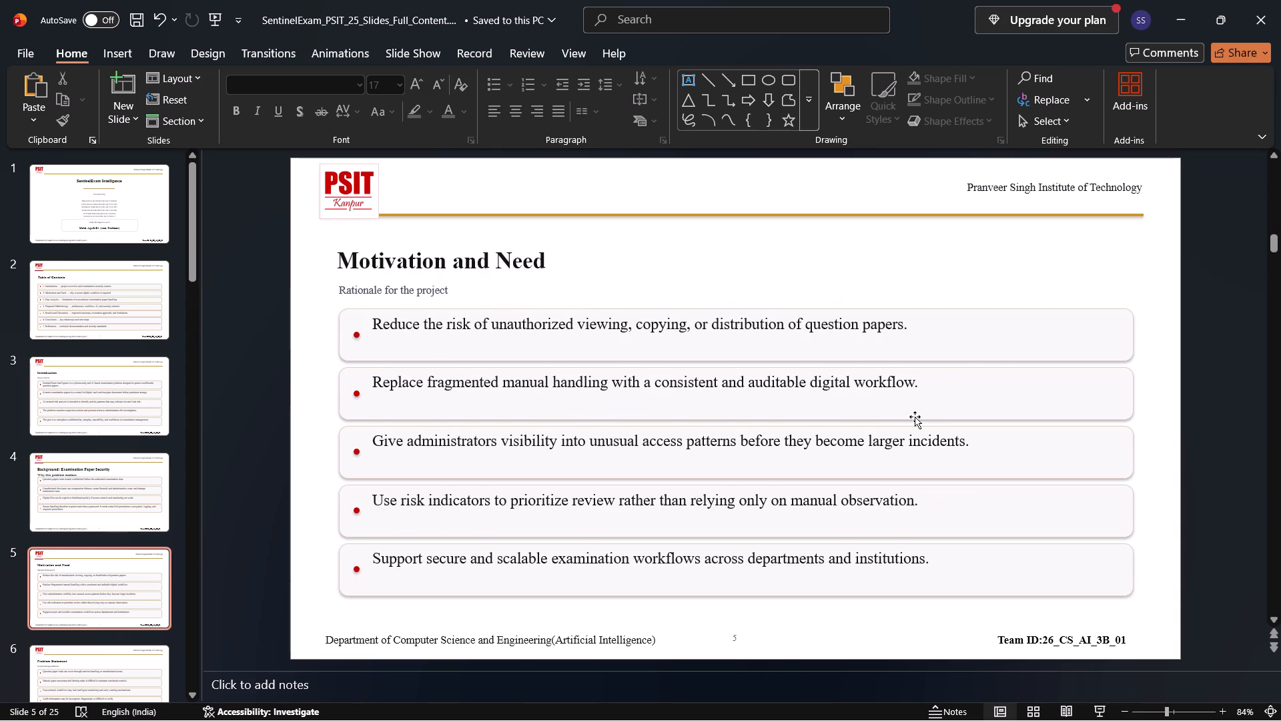
scroll(915, 417, "down", 2)
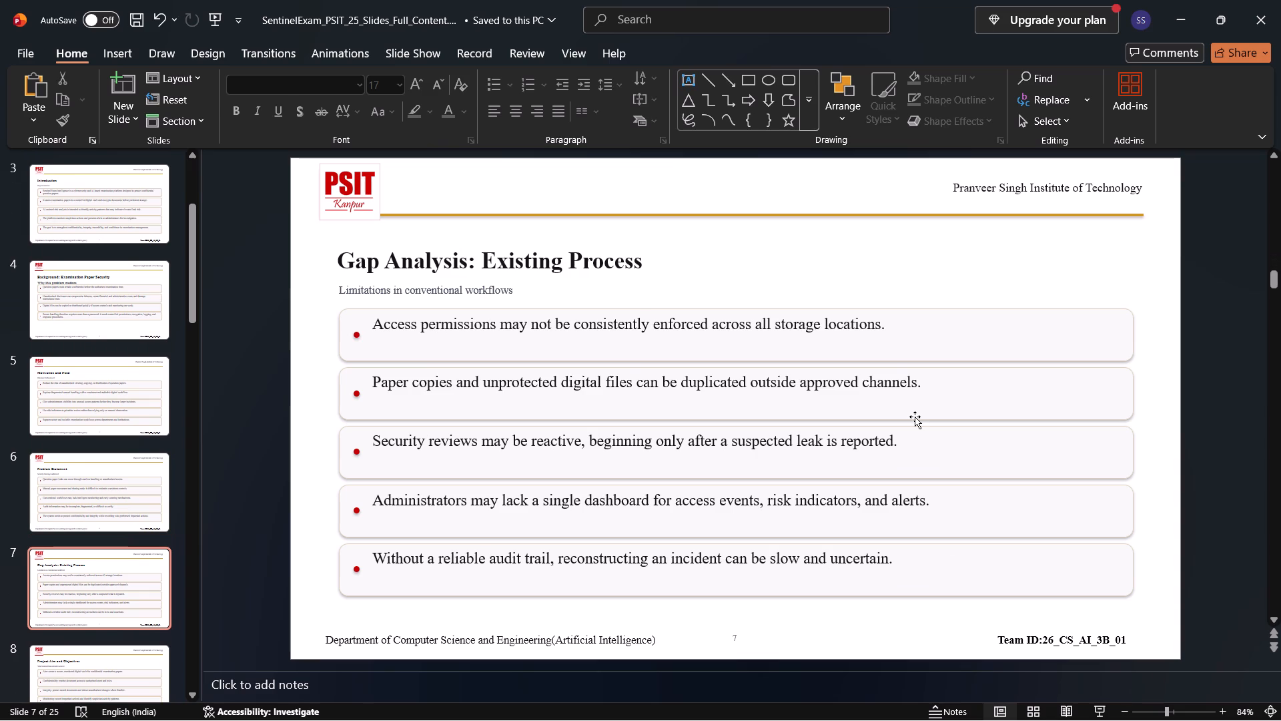
scroll(915, 417, "down", 6)
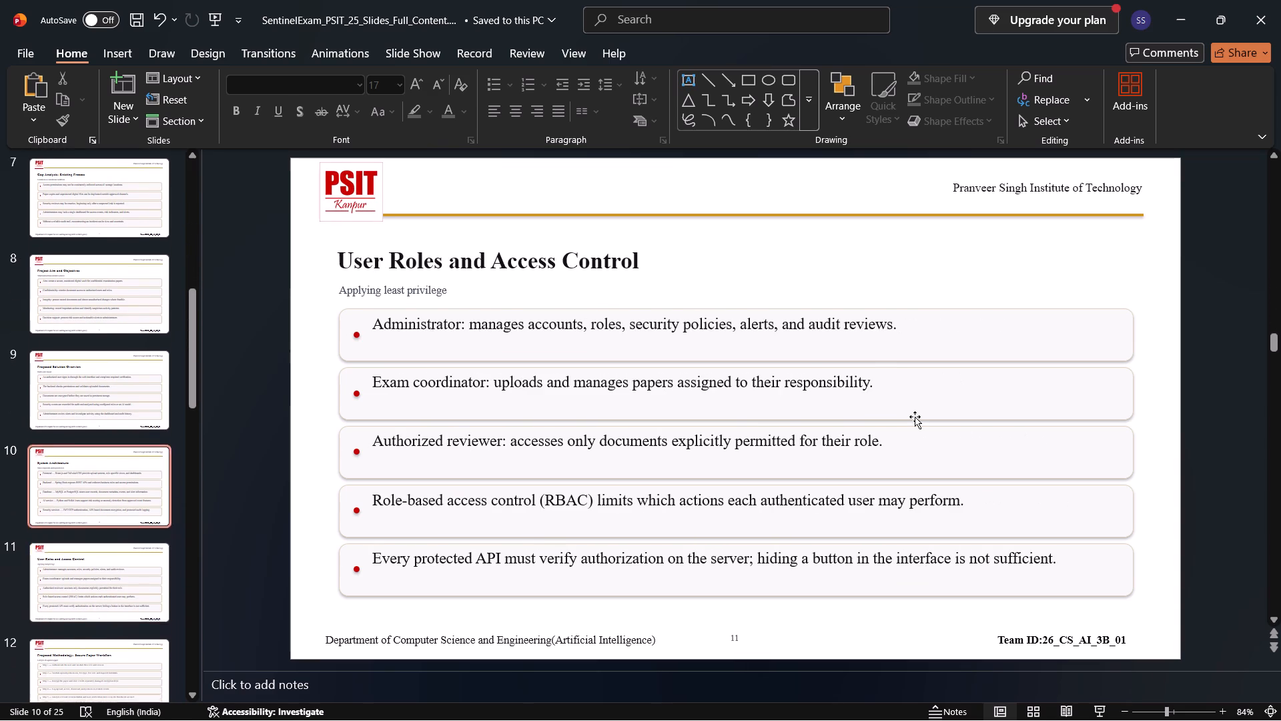
Examine the heading and text layout from User Roles and Access Control on slide 11 to AI Workflow and Model Evaluation on slide 16.
scroll(915, 417, "down", 1)
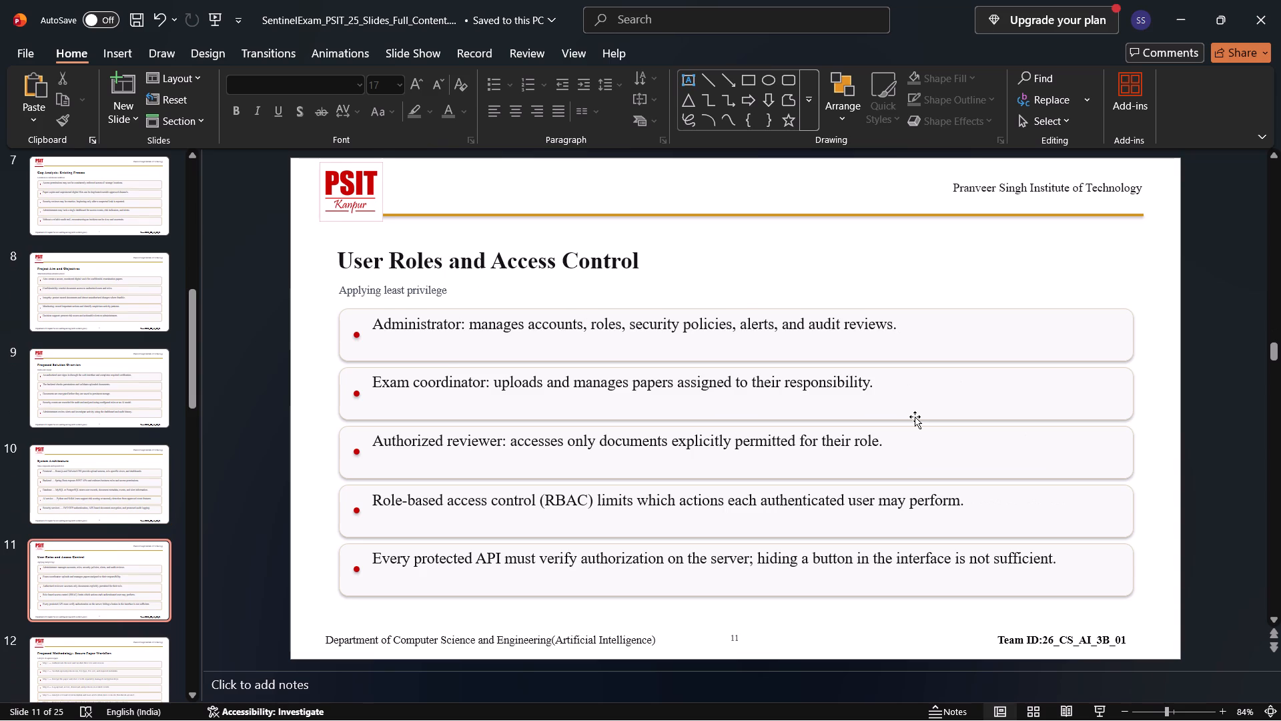
scroll(915, 417, "down", 3)
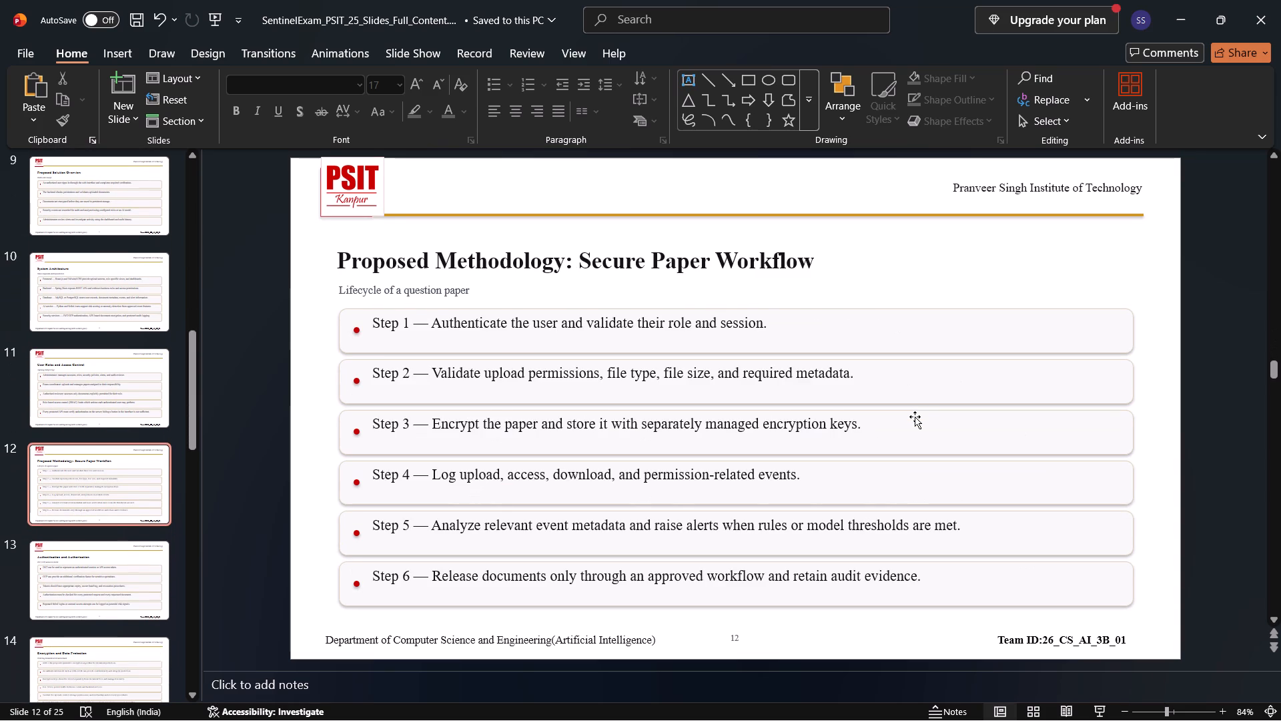
scroll(915, 417, "down", 2)
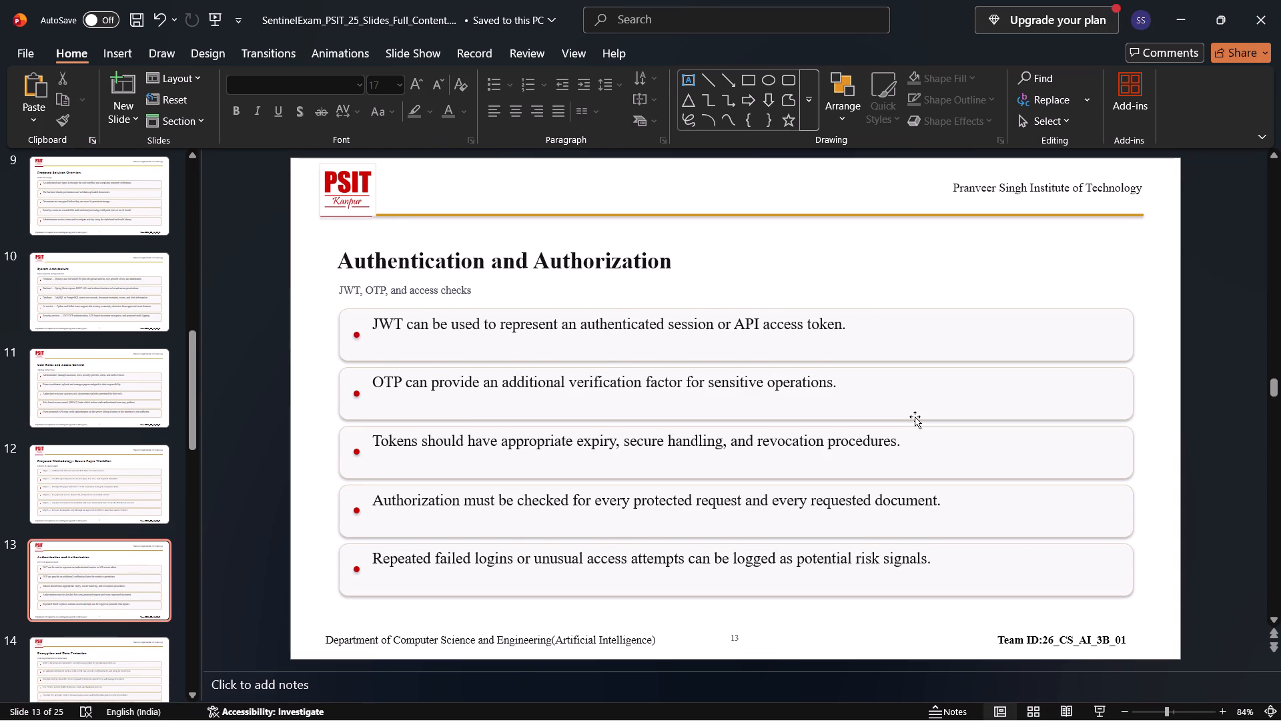
scroll(915, 417, "down", 1)
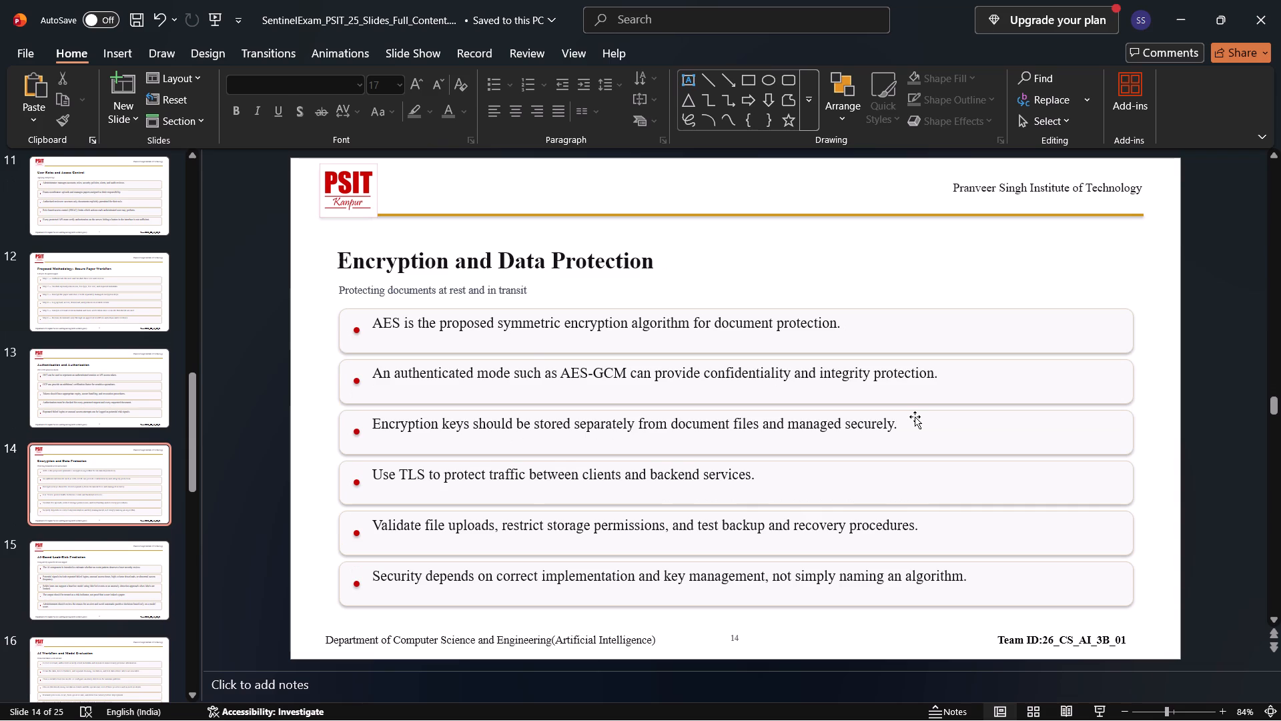
Return to the title slide and inspect its presenter text block.
scroll(915, 417, "up", 1)
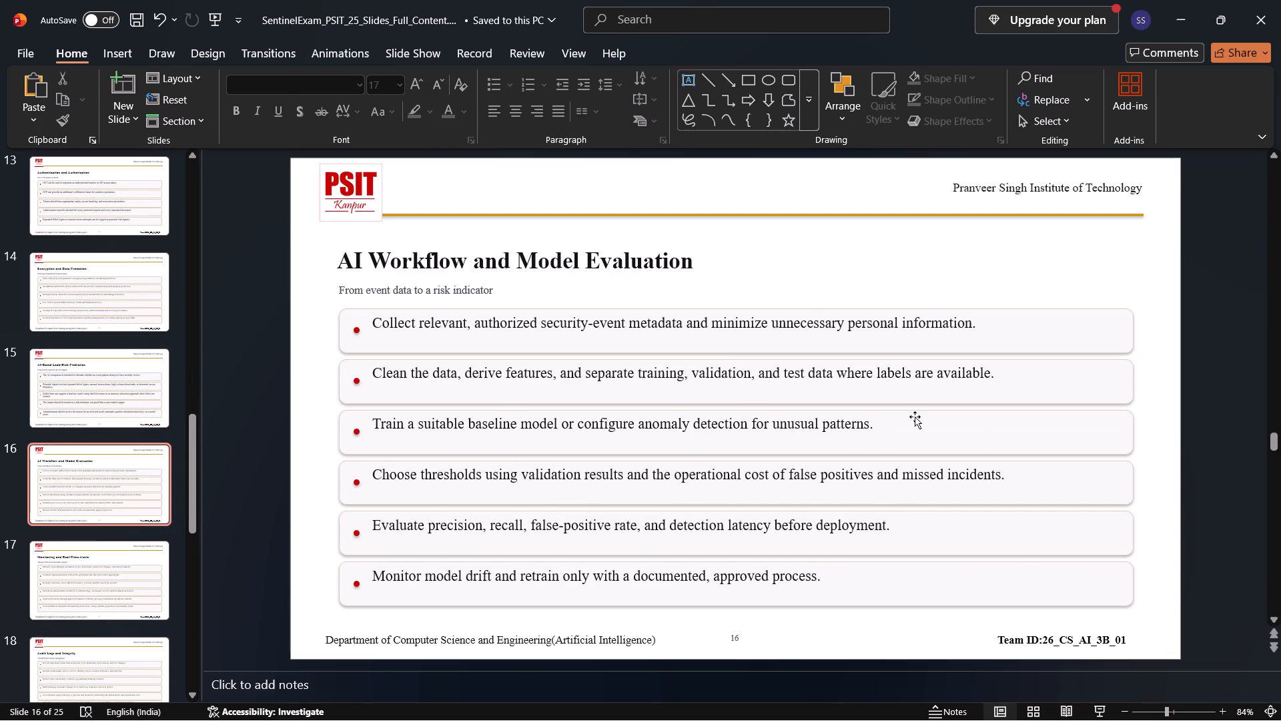
scroll(915, 417, "up", 2)
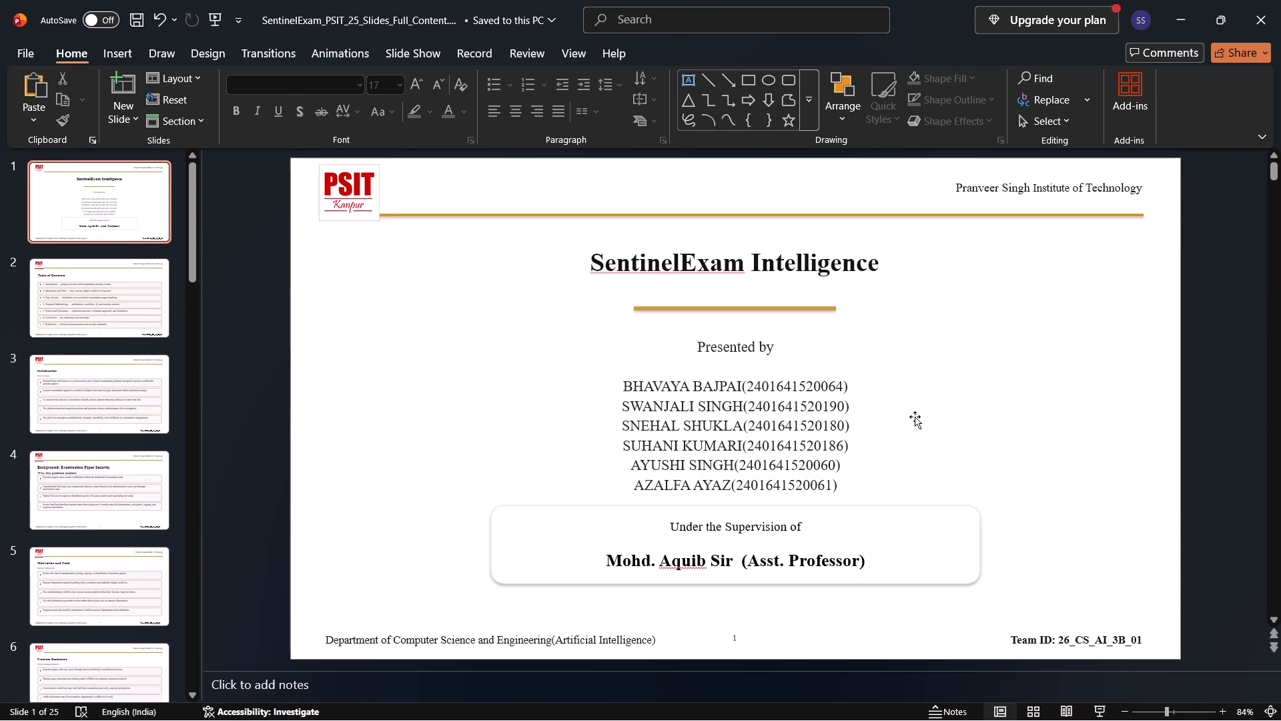
scroll(915, 417, "up", 1)
left_click(915, 417)
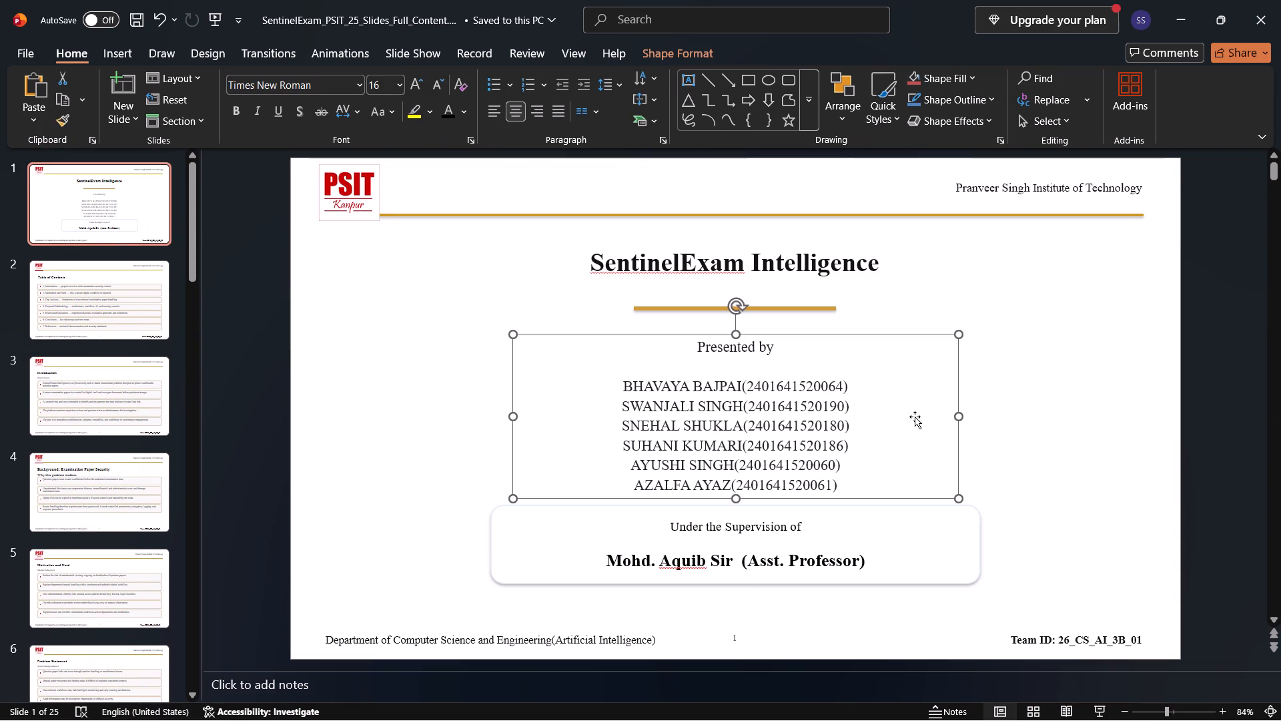
left_click(999, 393)
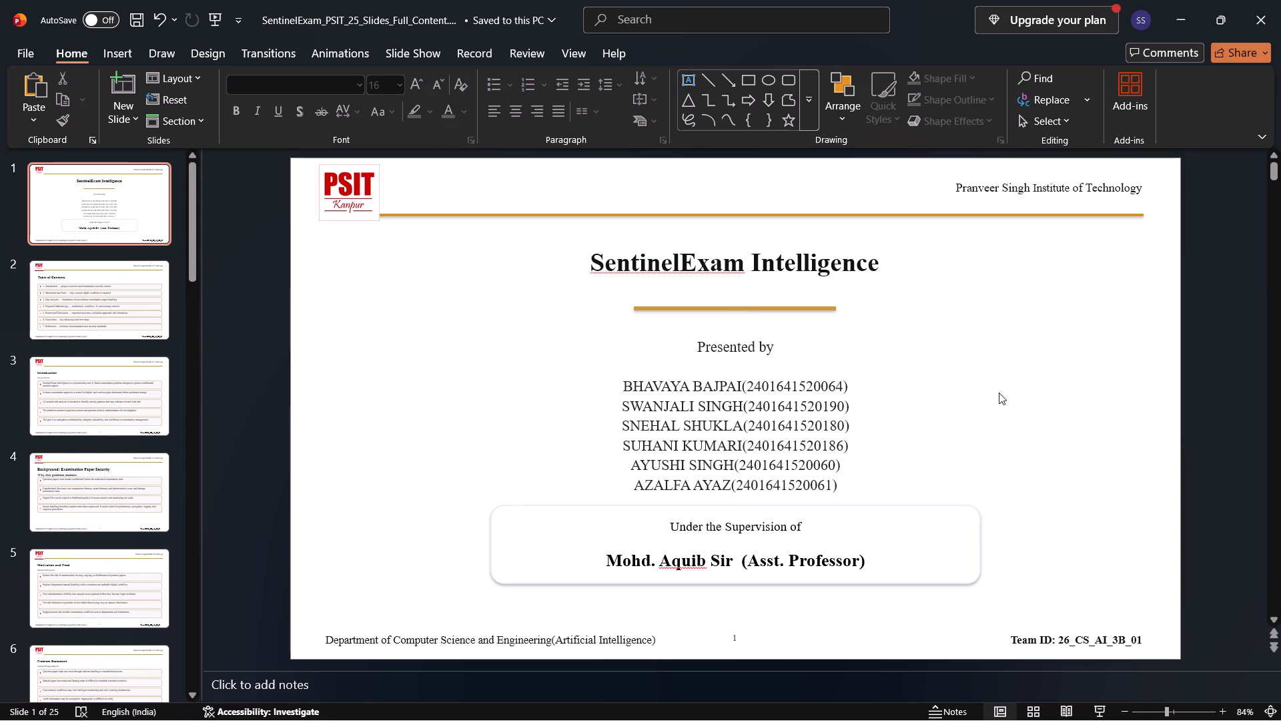
Review the headings, subheadings and bullet layout from the title slide to Gap Analysis: Existing Process on slide 7.
scroll(999, 393, "down", 1)
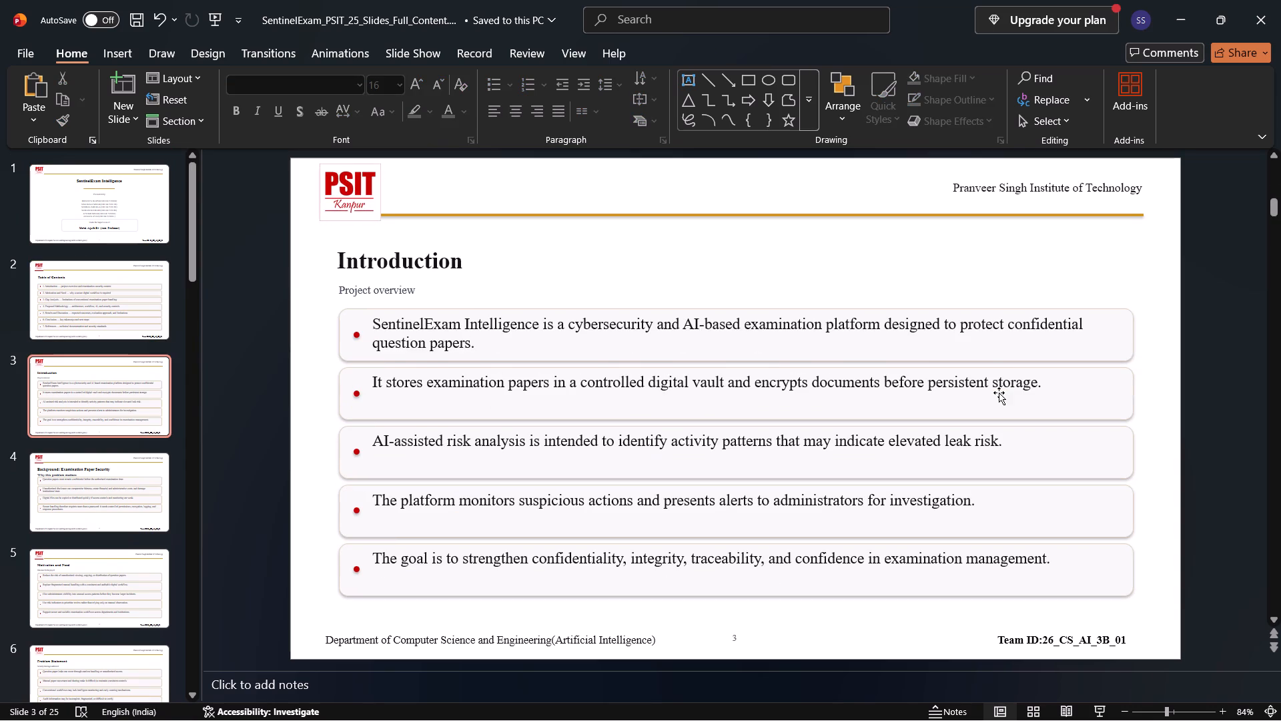
scroll(999, 393, "down", 3)
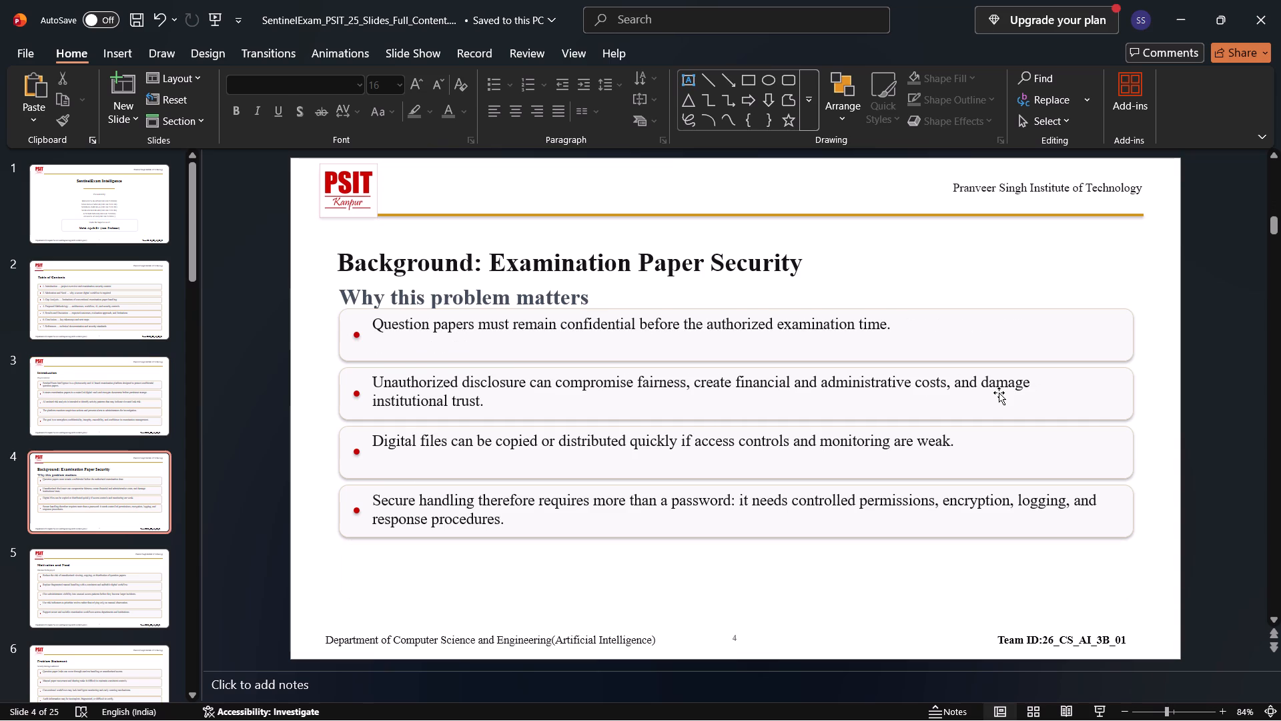
scroll(999, 393, "down", 1)
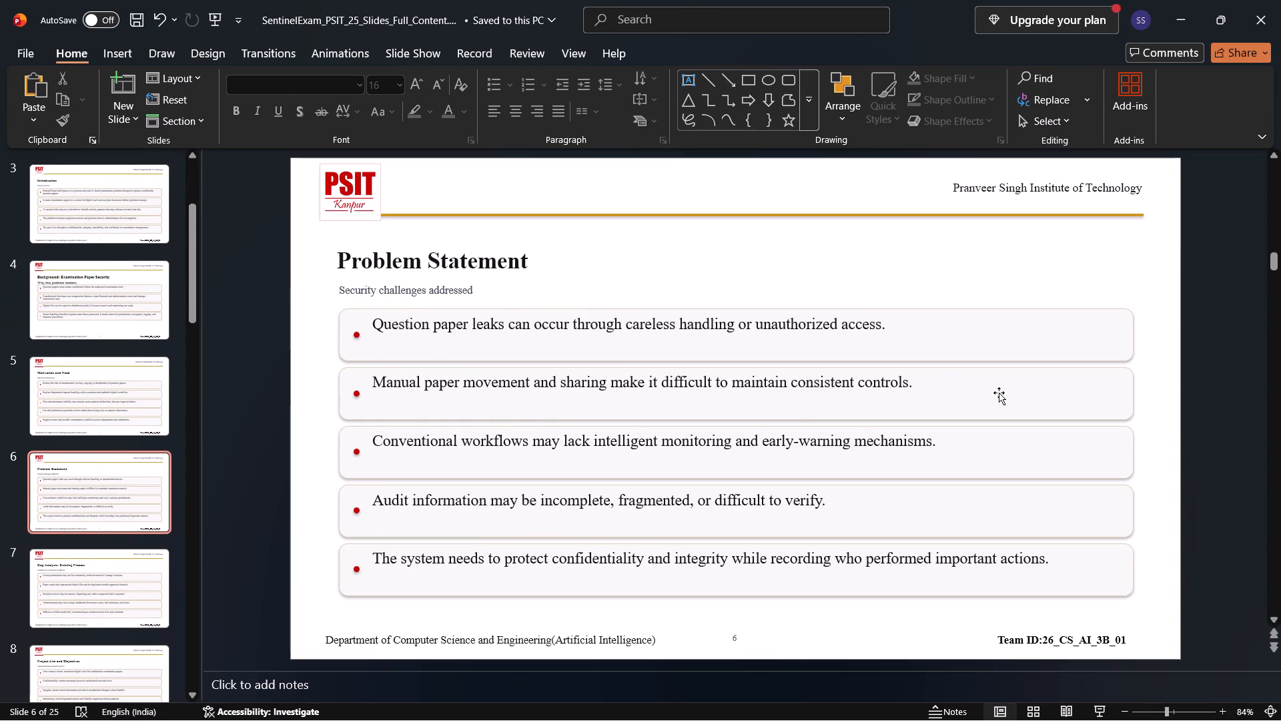
scroll(999, 393, "down", 2)
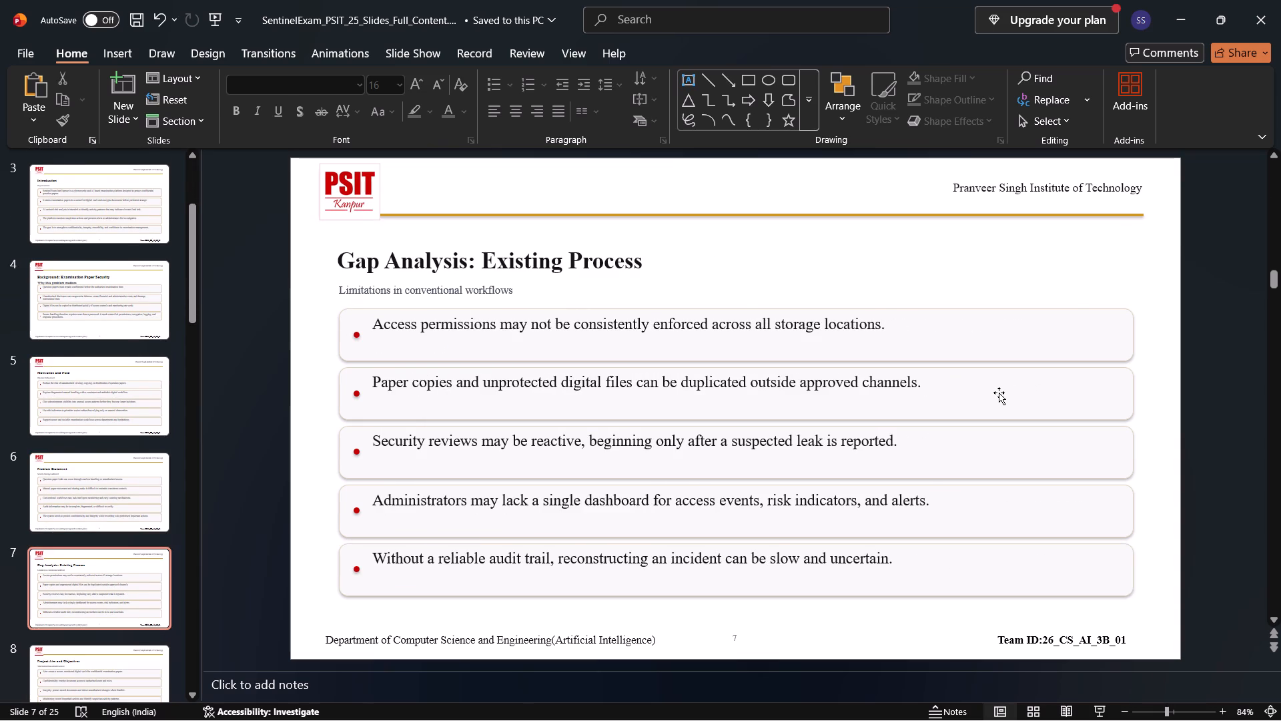
scroll(999, 393, "down", 2)
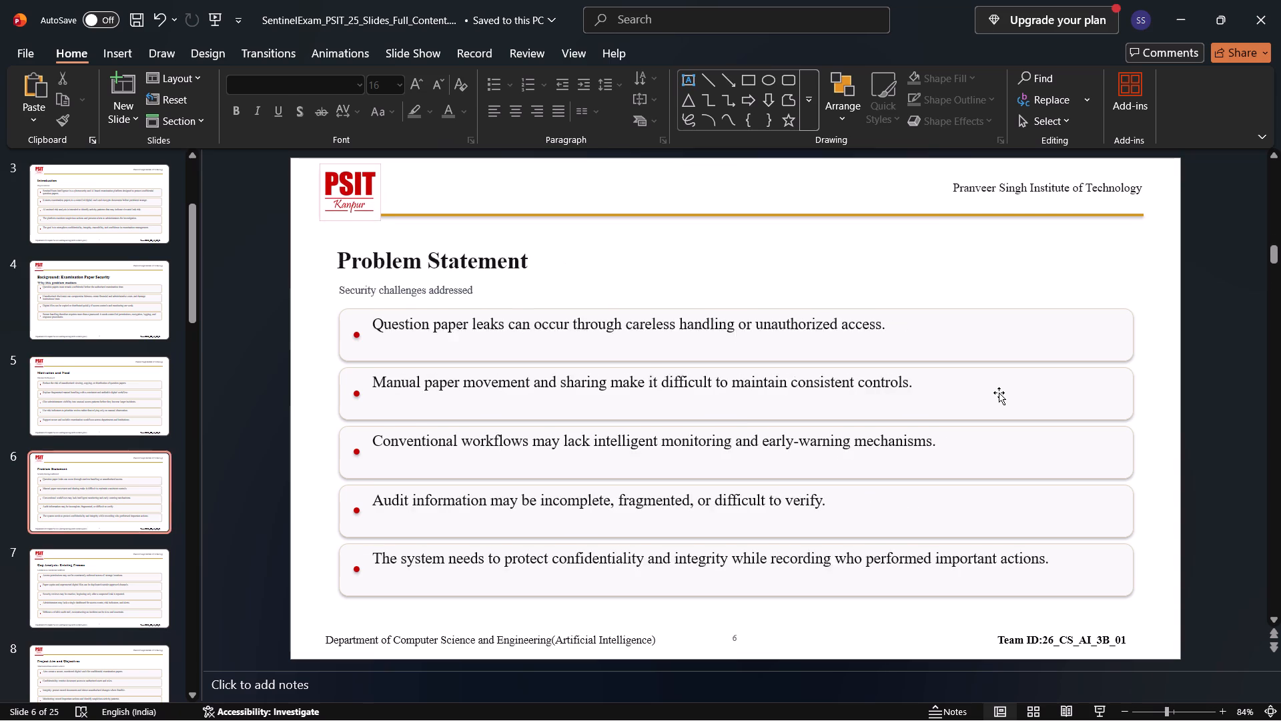
scroll(999, 393, "down", 2)
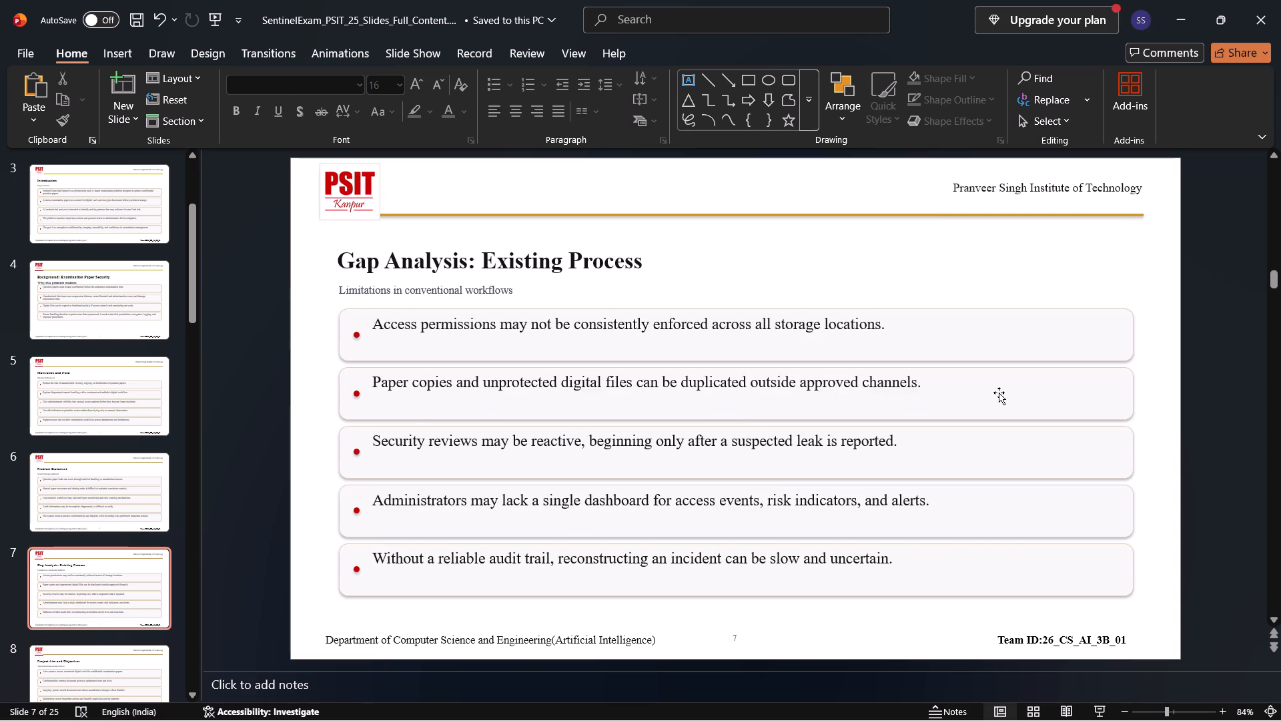
scroll(999, 393, "down", 1)
Review the layout from Project Aim and Objectives on slide 8 to System Architecture on slide 10.
scroll(999, 393, "down", 1)
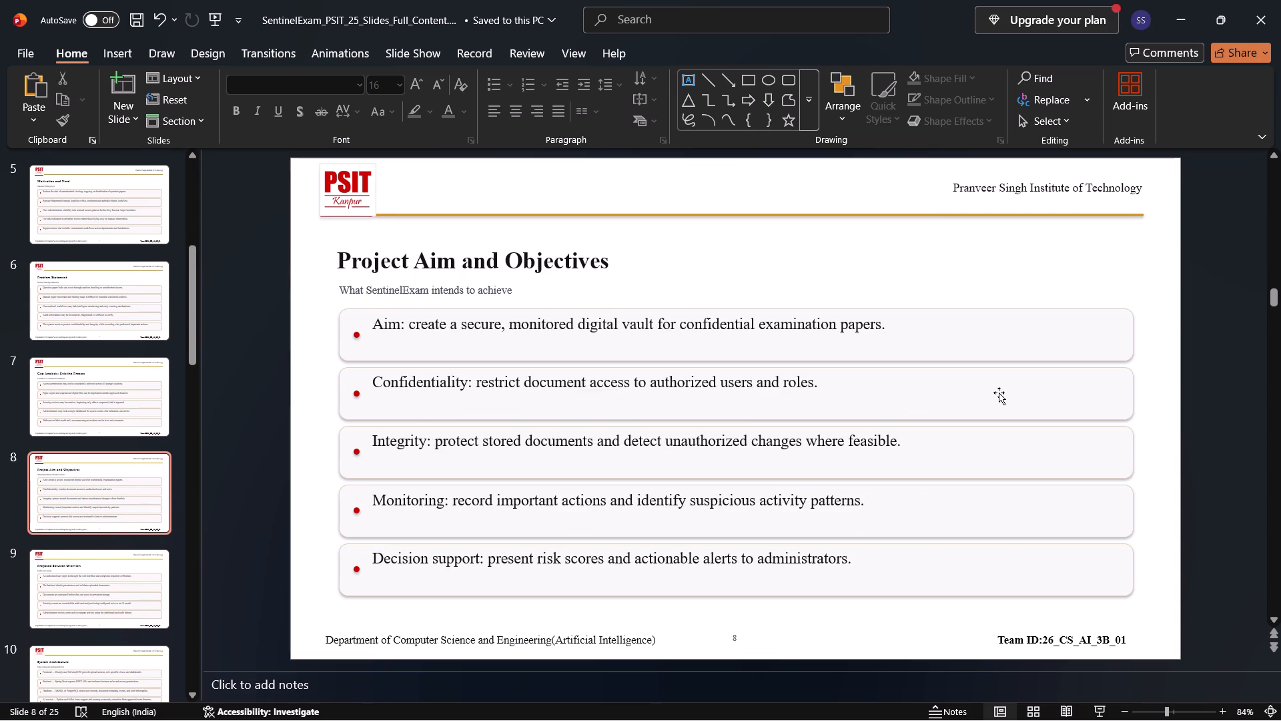
scroll(999, 393, "down", 2)
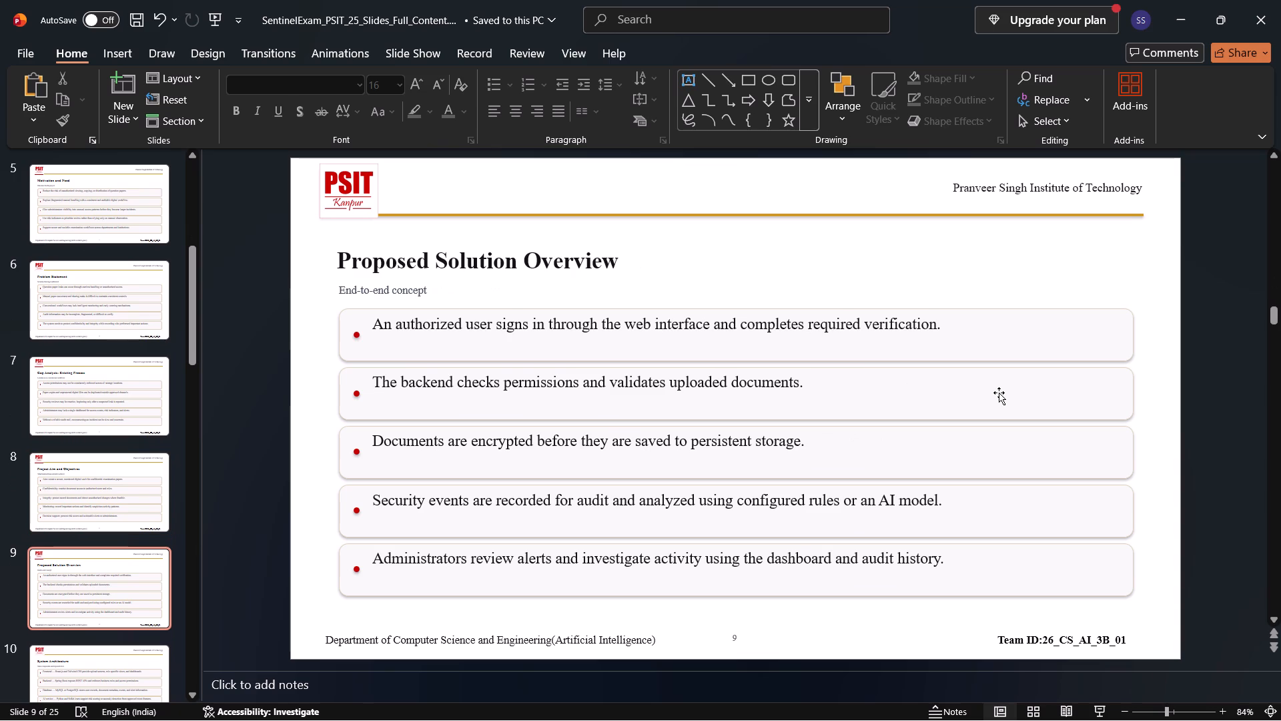
scroll(999, 393, "down", 2)
Review the slides backward from System Architecture on slide 10 to the title slide, comparing their heading and subheading formatting.
scroll(999, 393, "up", 1)
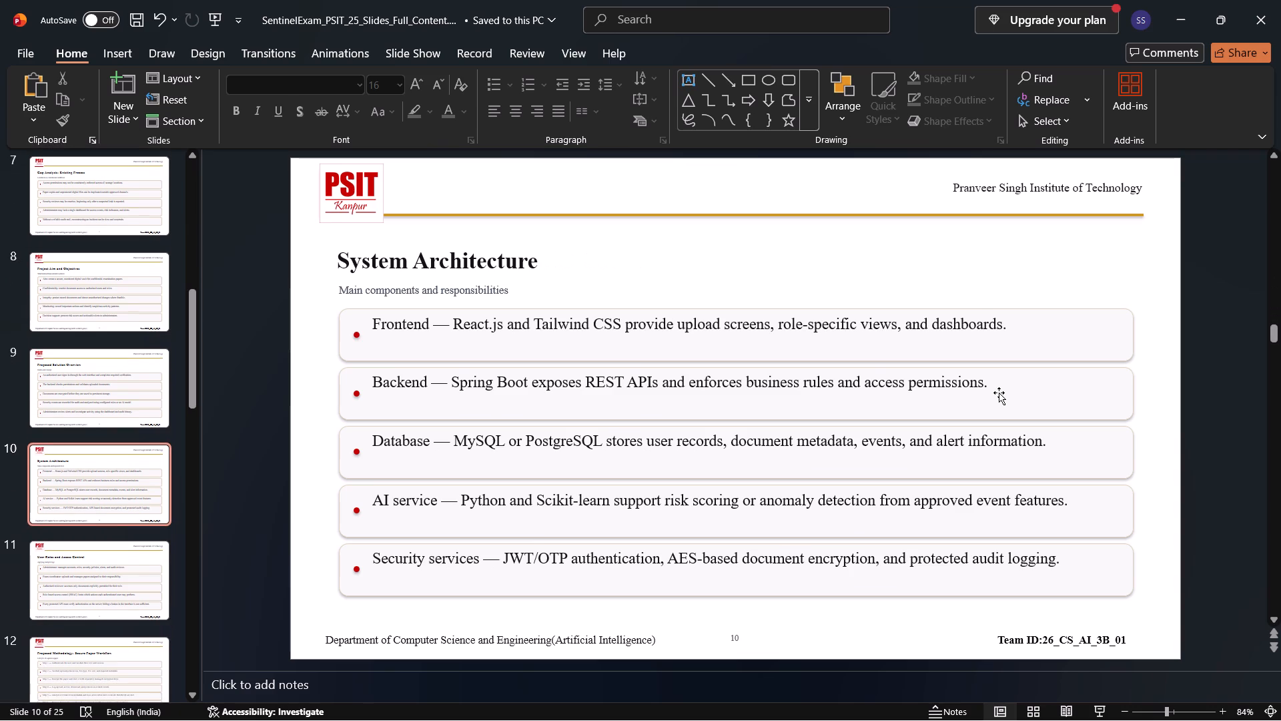
scroll(999, 393, "up", 4)
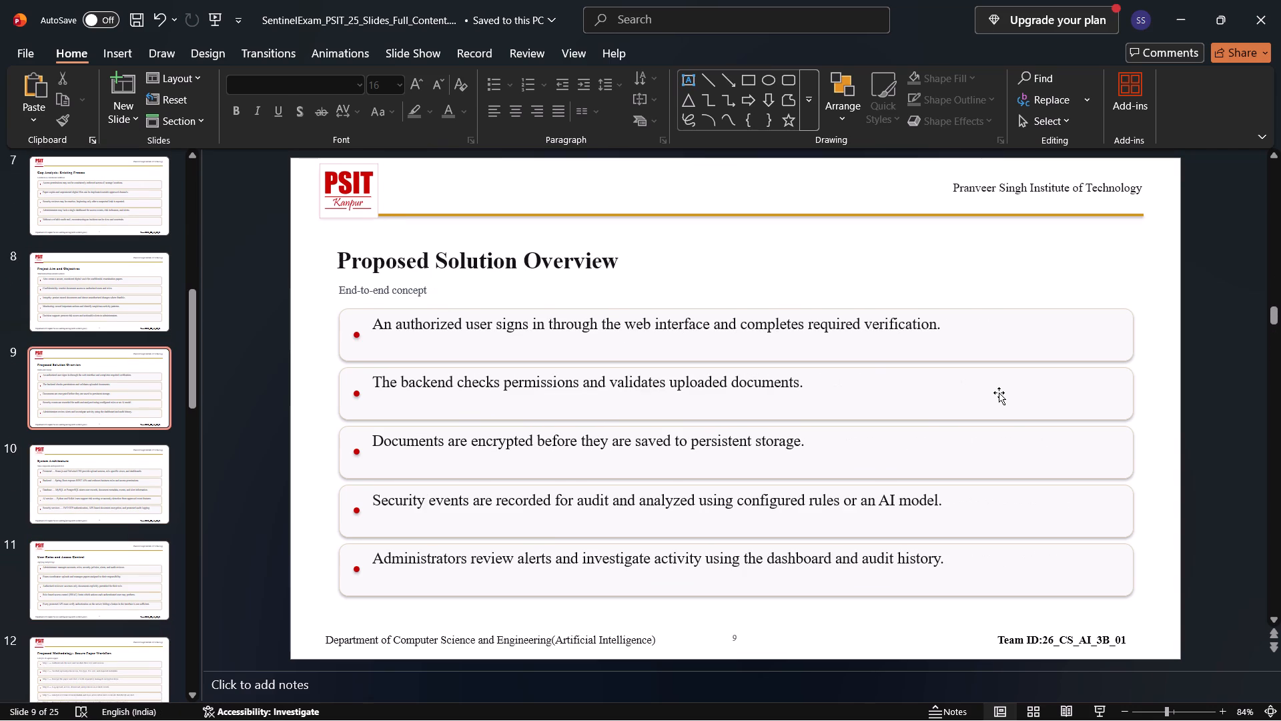
scroll(999, 393, "up", 2)
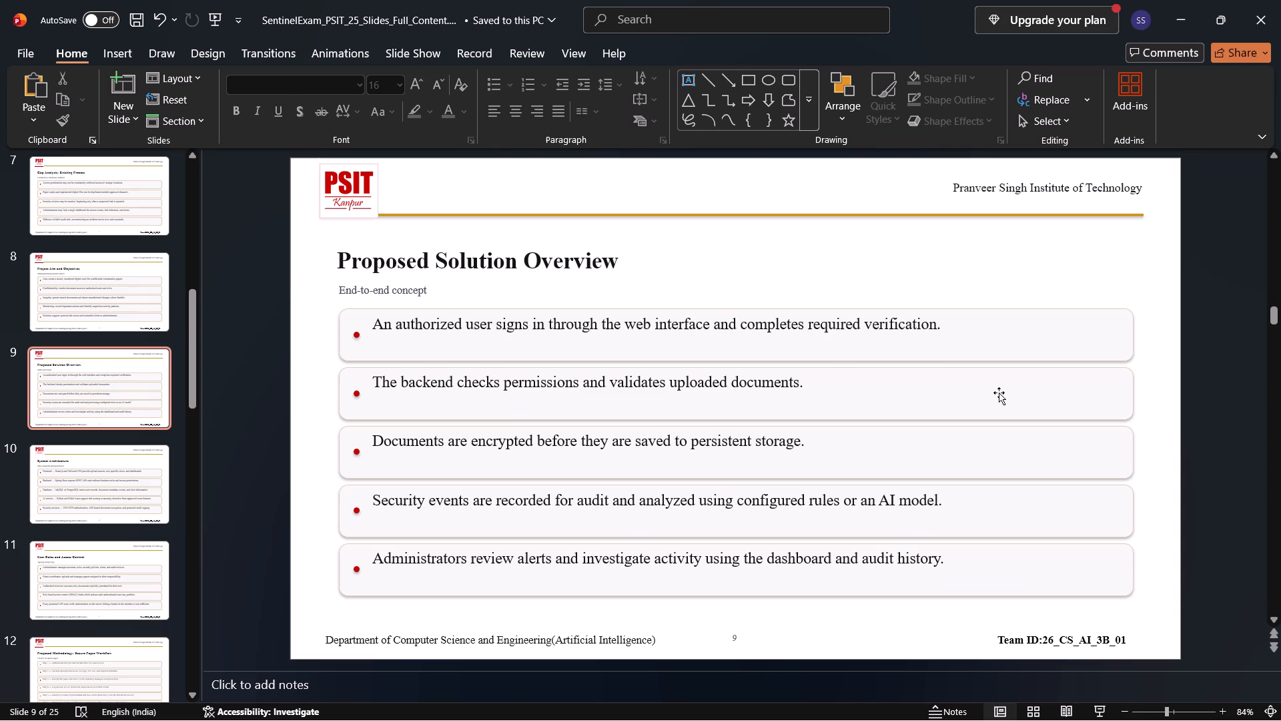
scroll(999, 393, "up", 1)
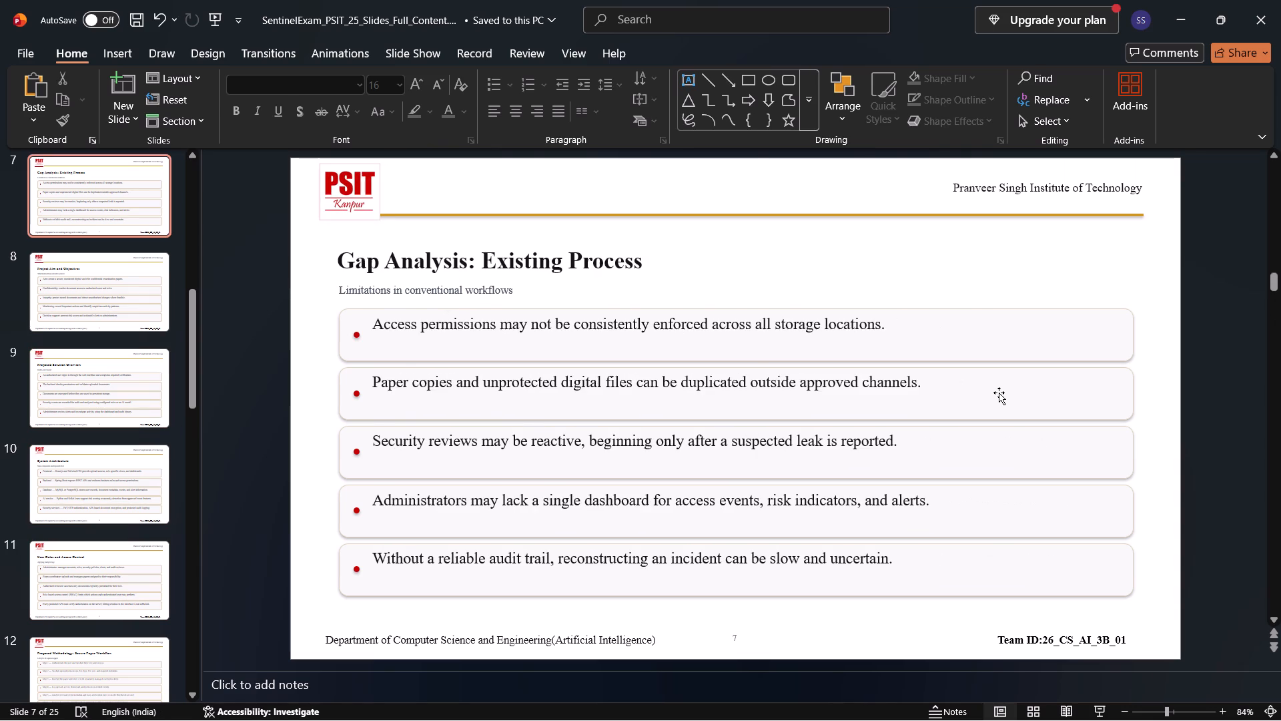
scroll(999, 393, "up", 2)
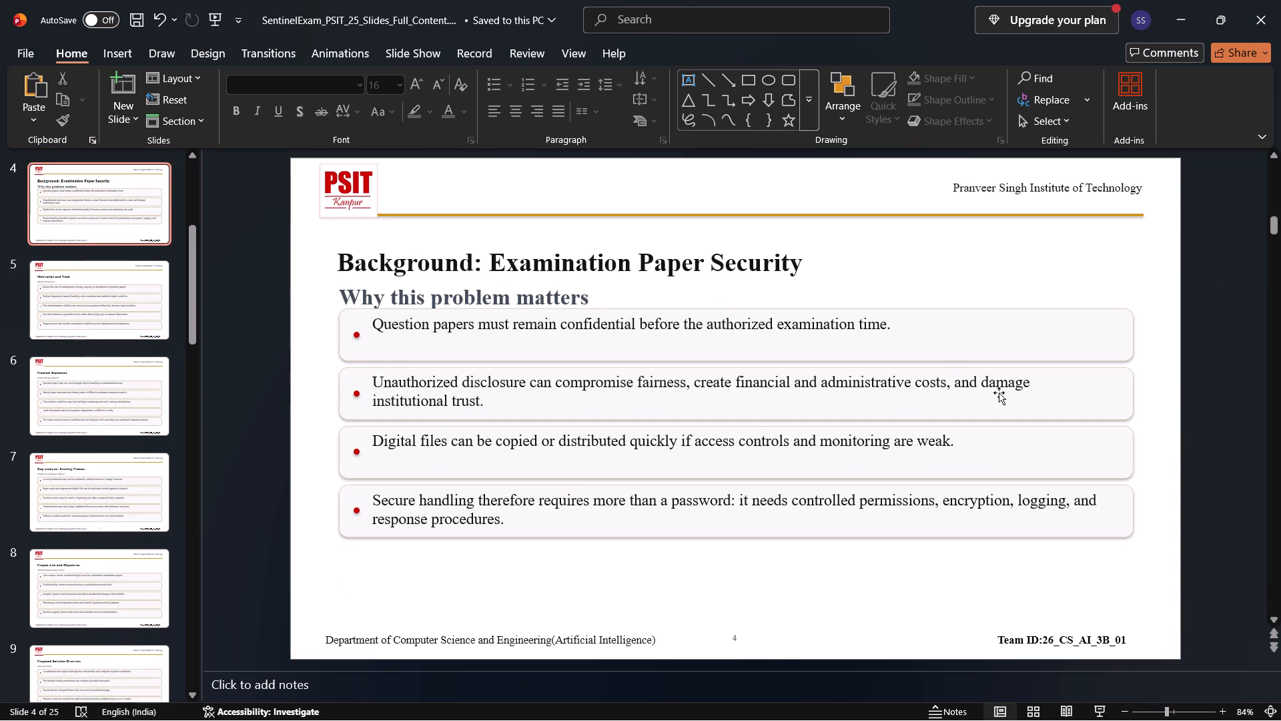
scroll(999, 393, "up", 3)
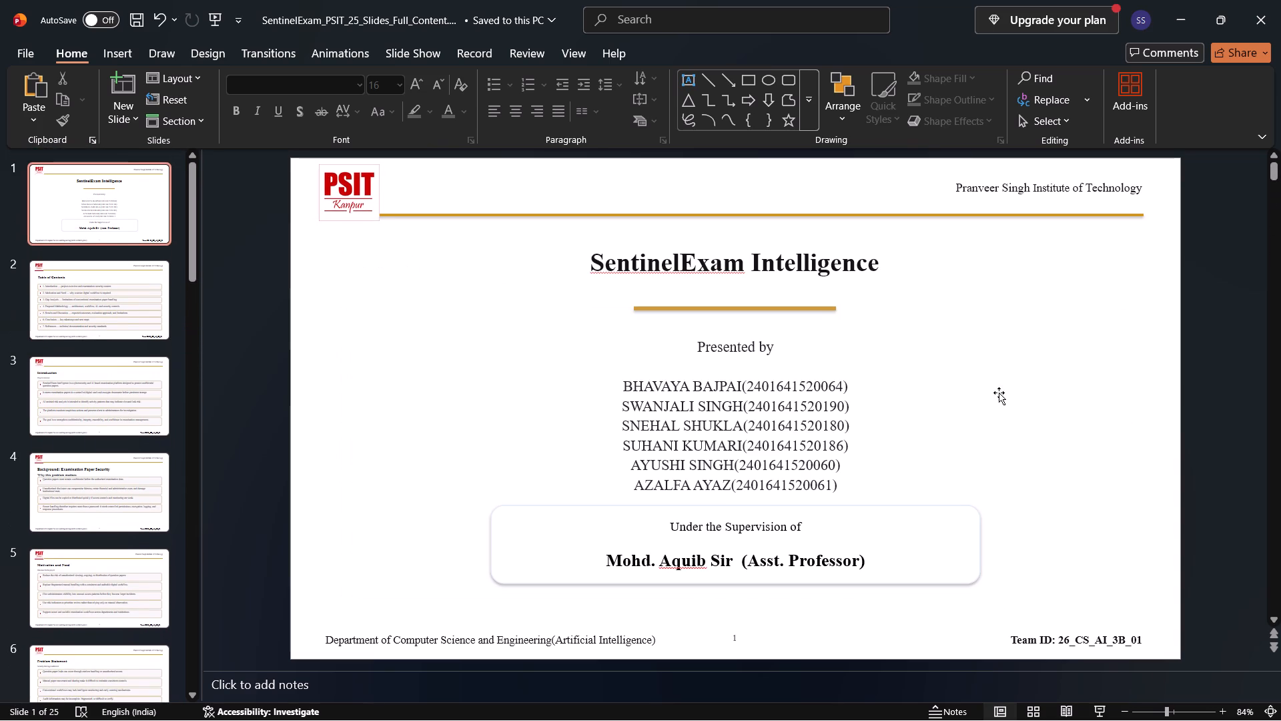
scroll(999, 393, "up", 1)
Look over the slides again from the title slide to Project Aim and Objectives on slide 8.
scroll(1096, 358, "down", 1)
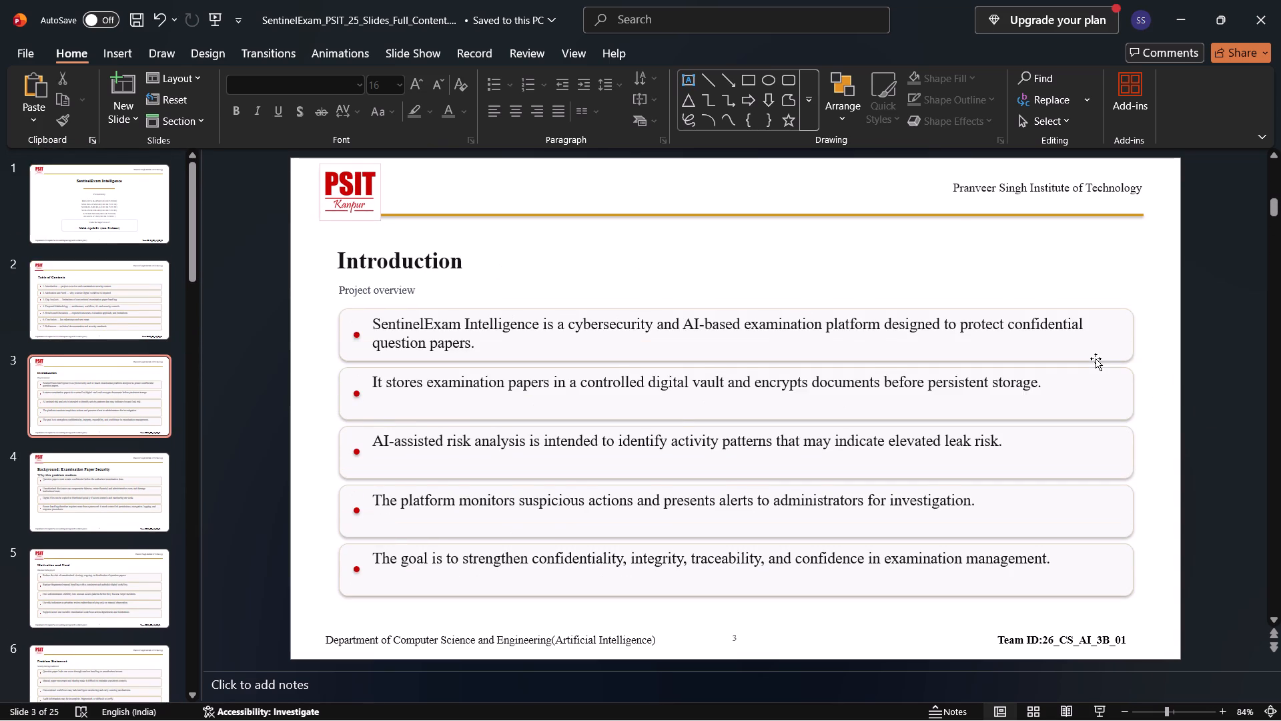
scroll(1096, 358, "down", 2)
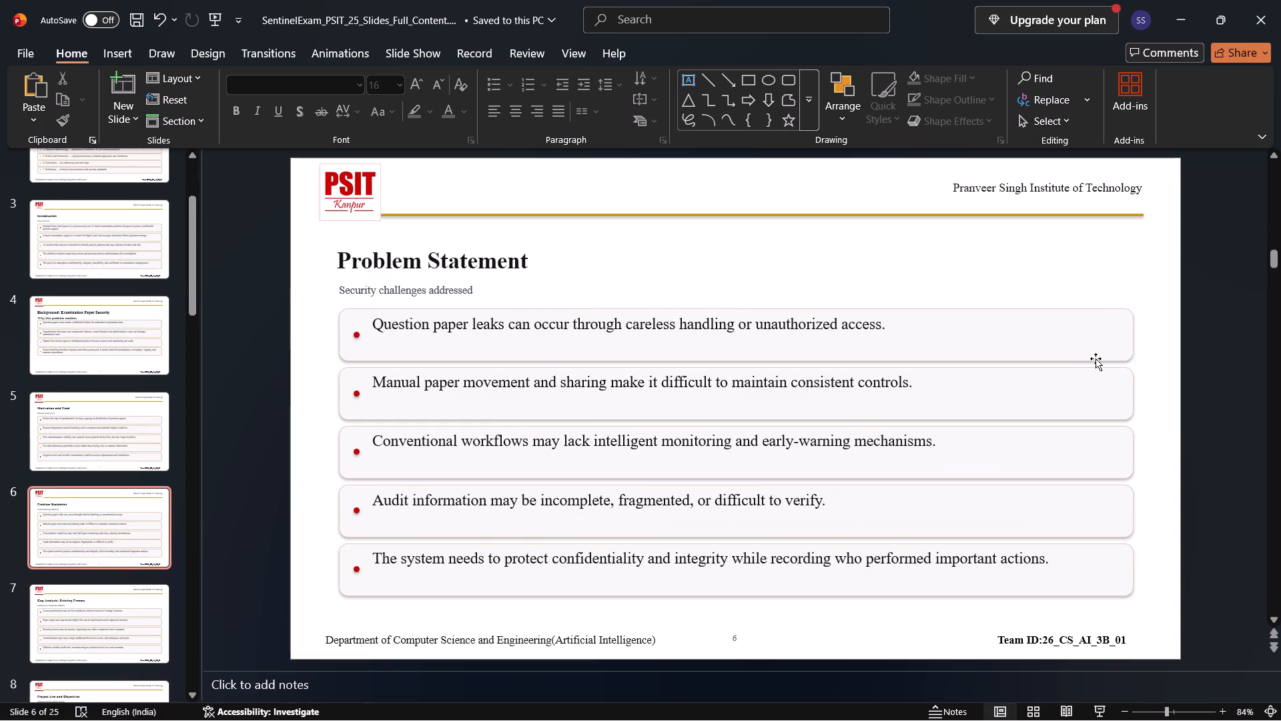
scroll(1096, 358, "down", 1)
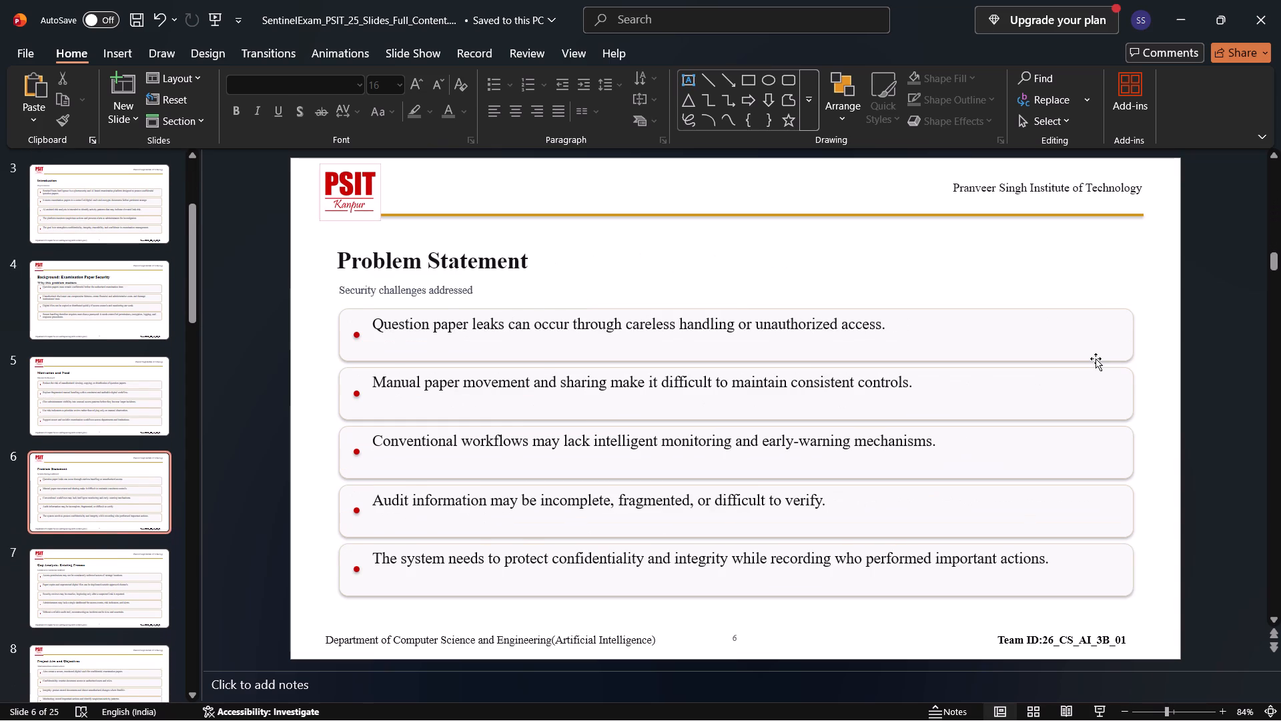
scroll(1096, 358, "down", 1)
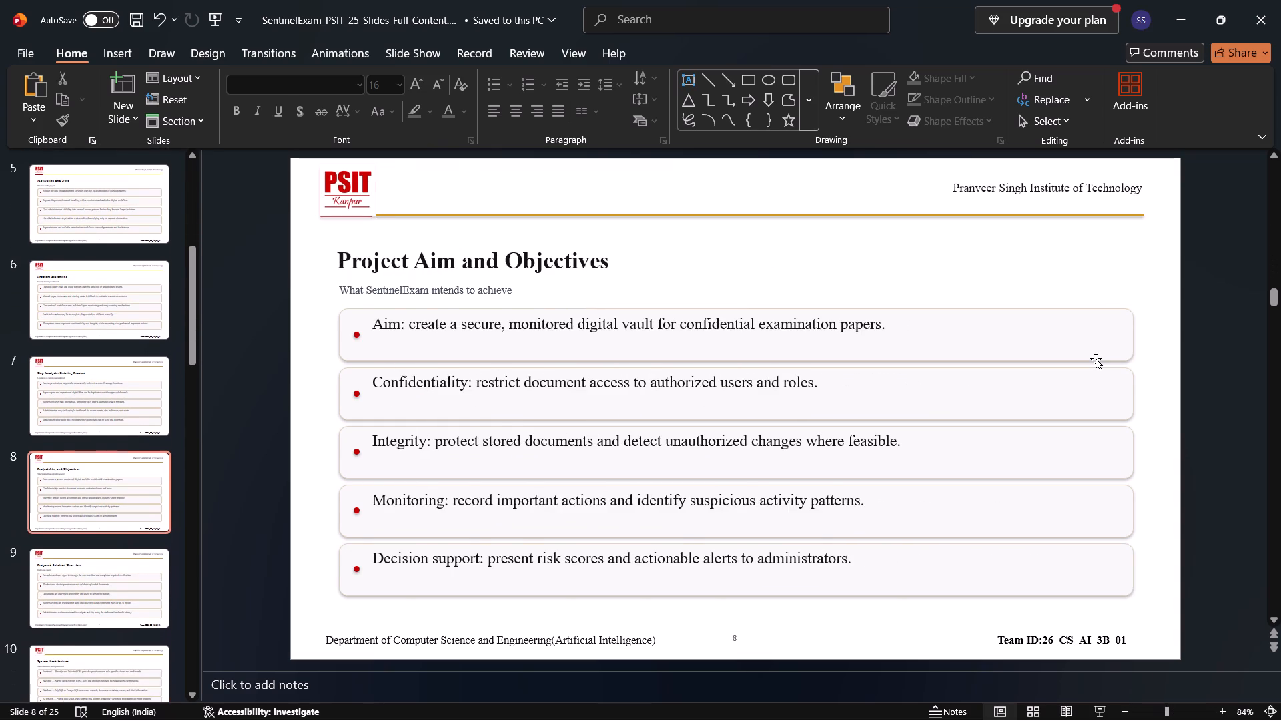
scroll(1096, 358, "down", 1)
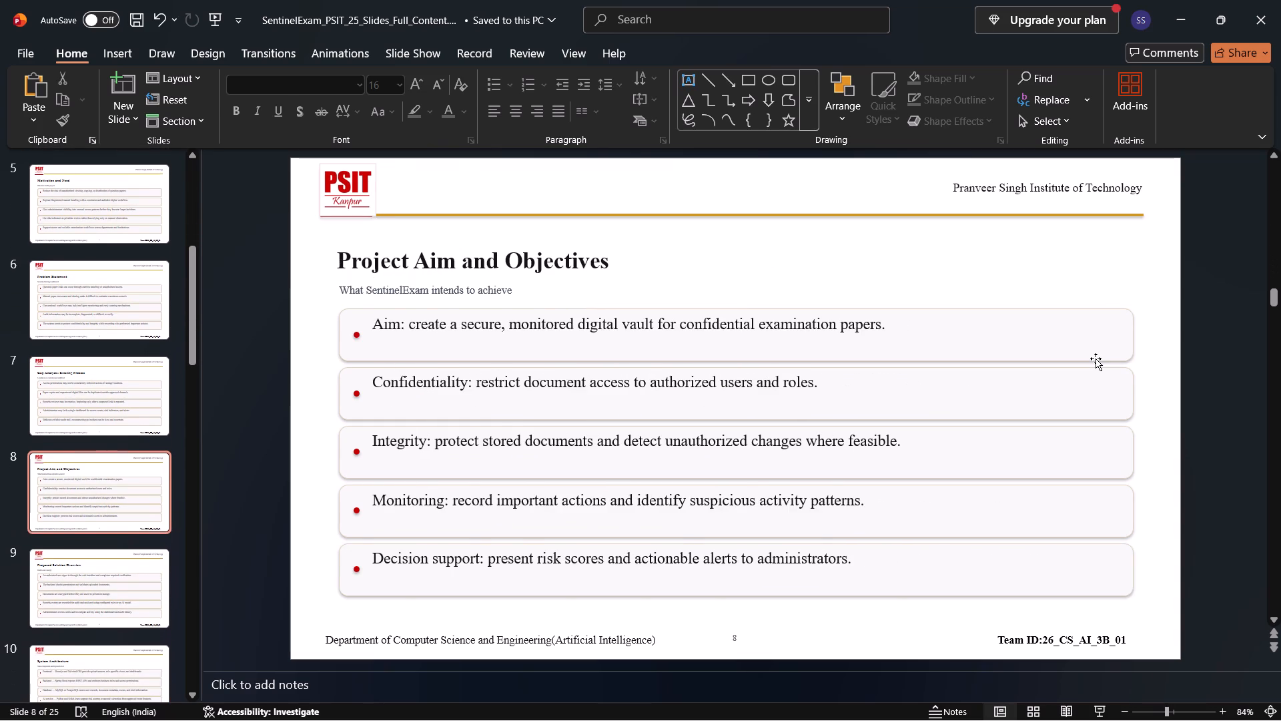
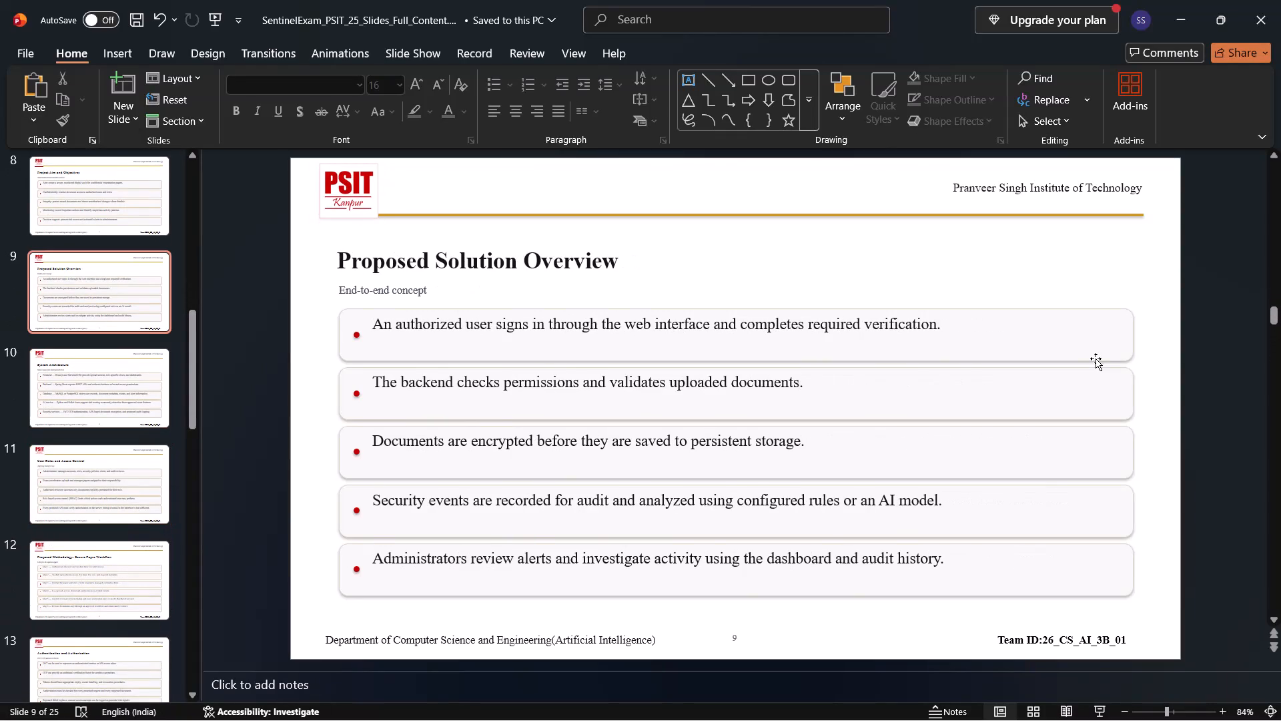
On the Introduction slide (slide 3), set the "Project overview" subheading's font size to 24.
scroll(1096, 358, "up", 1)
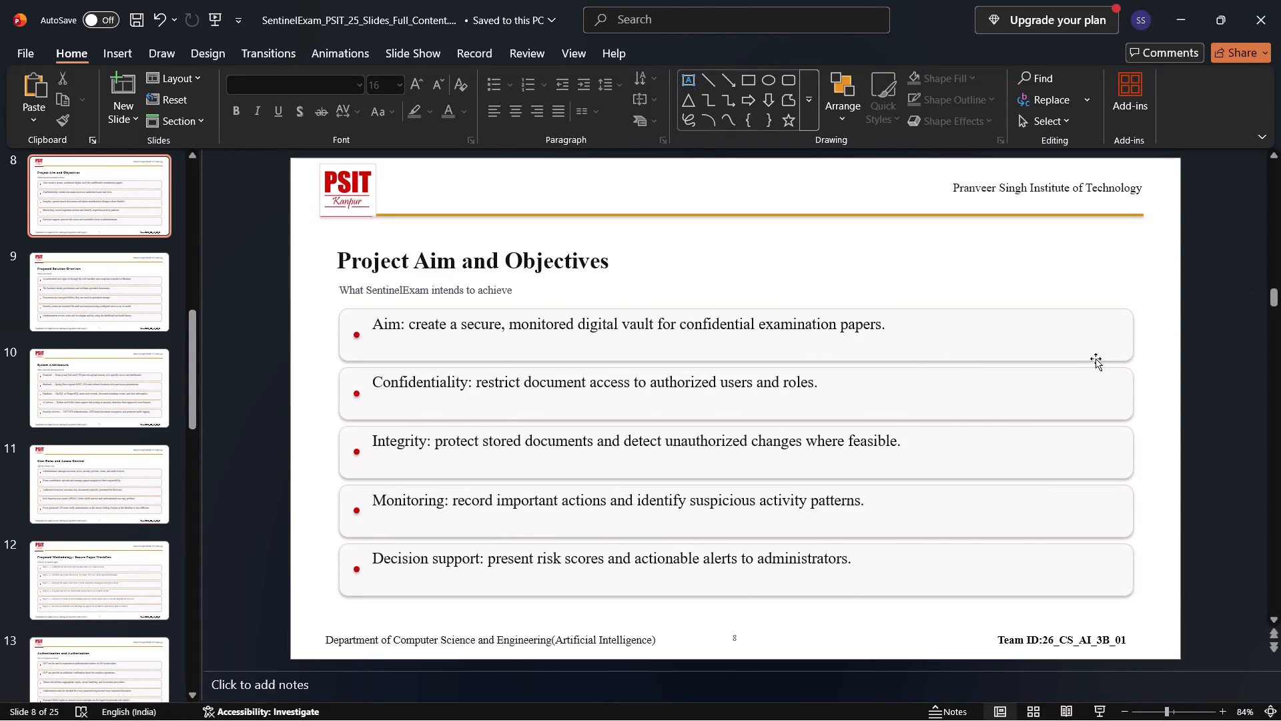
scroll(1096, 358, "up", 1)
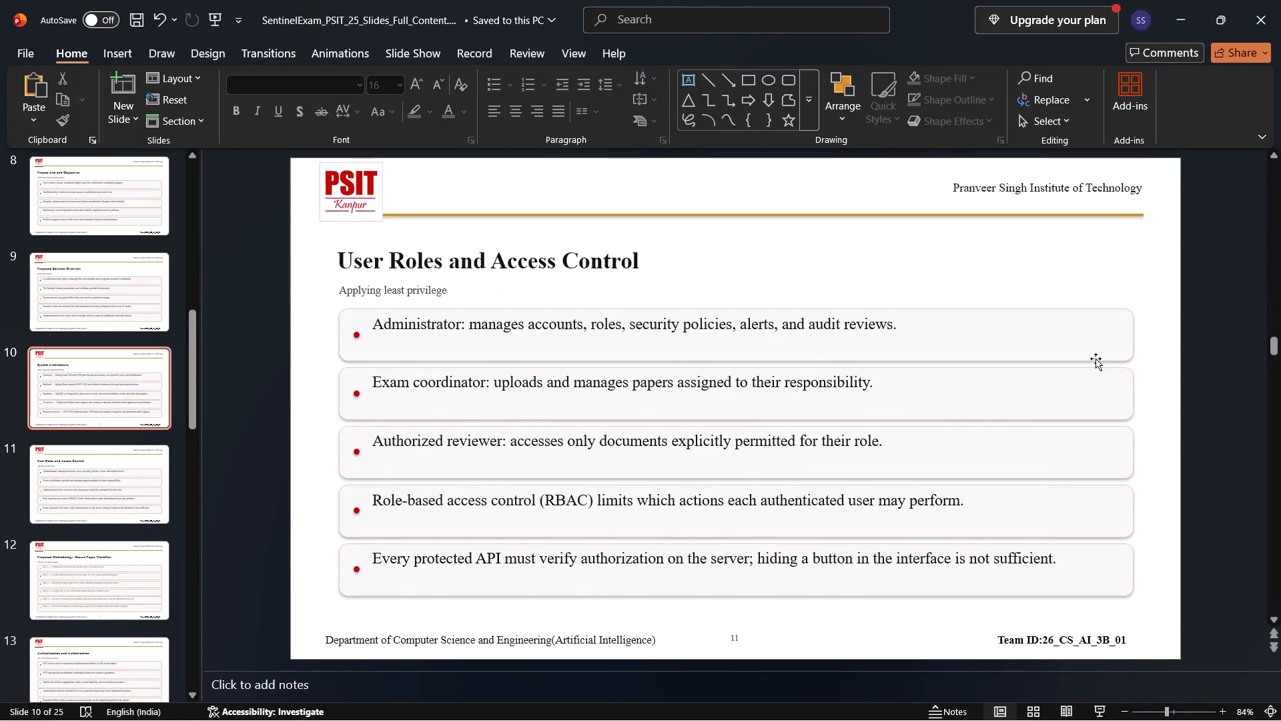
scroll(1096, 358, "up", 1)
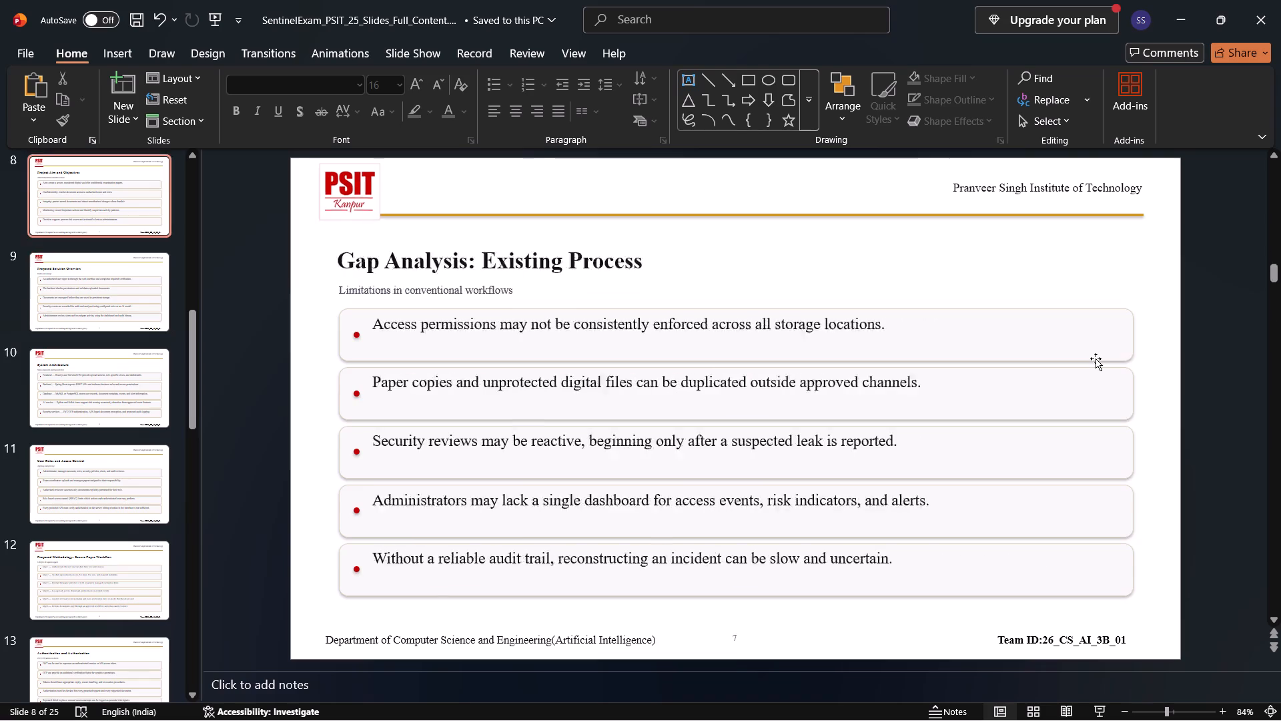
scroll(1096, 358, "up", 1)
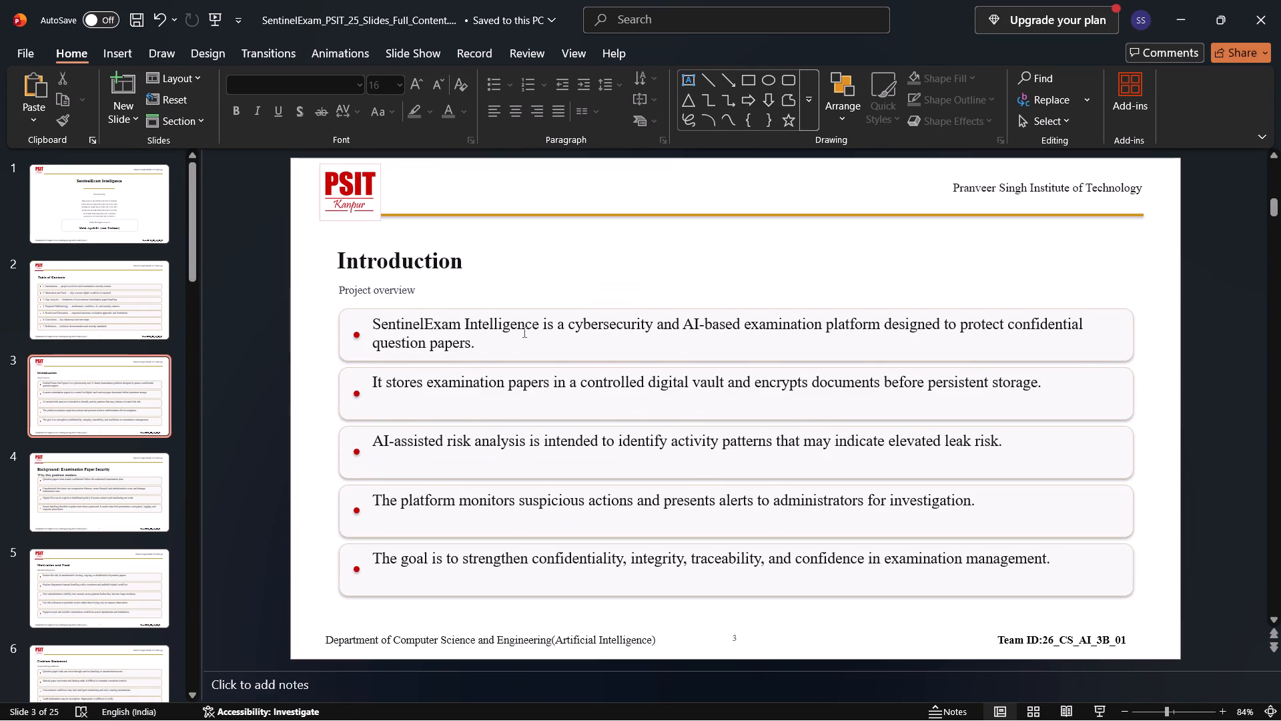
left_click(437, 285)
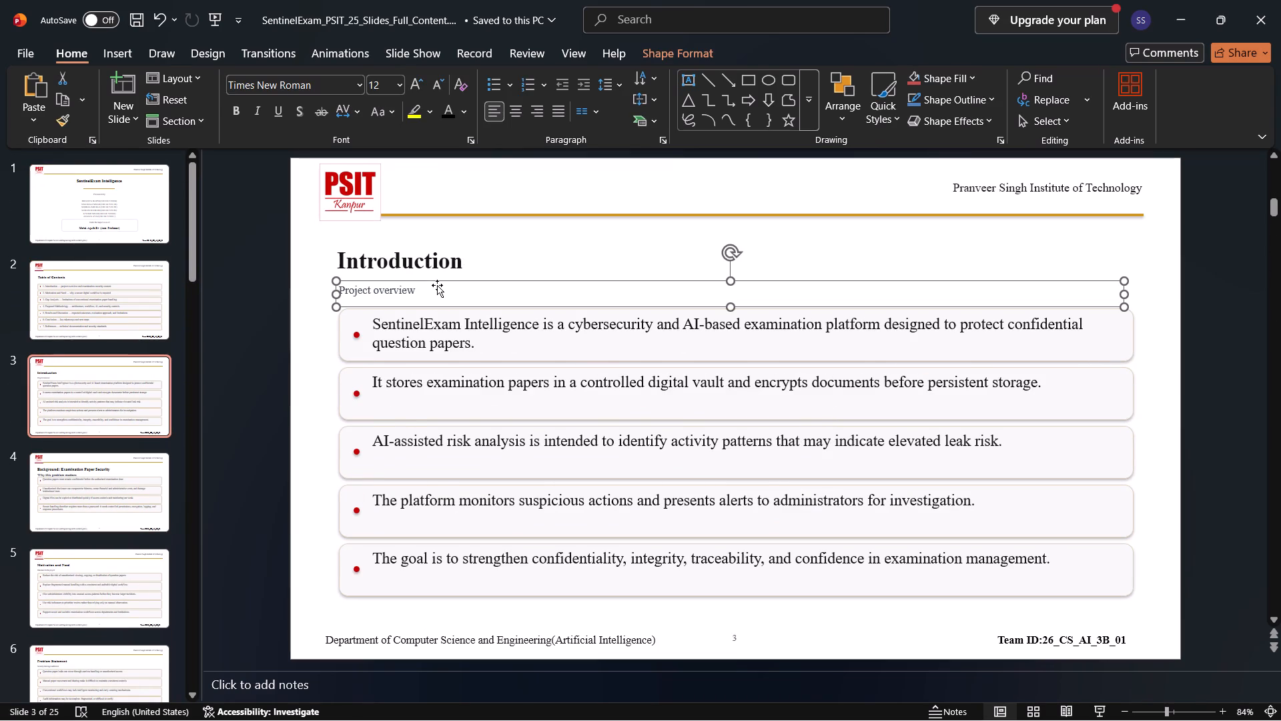
left_click(400, 85)
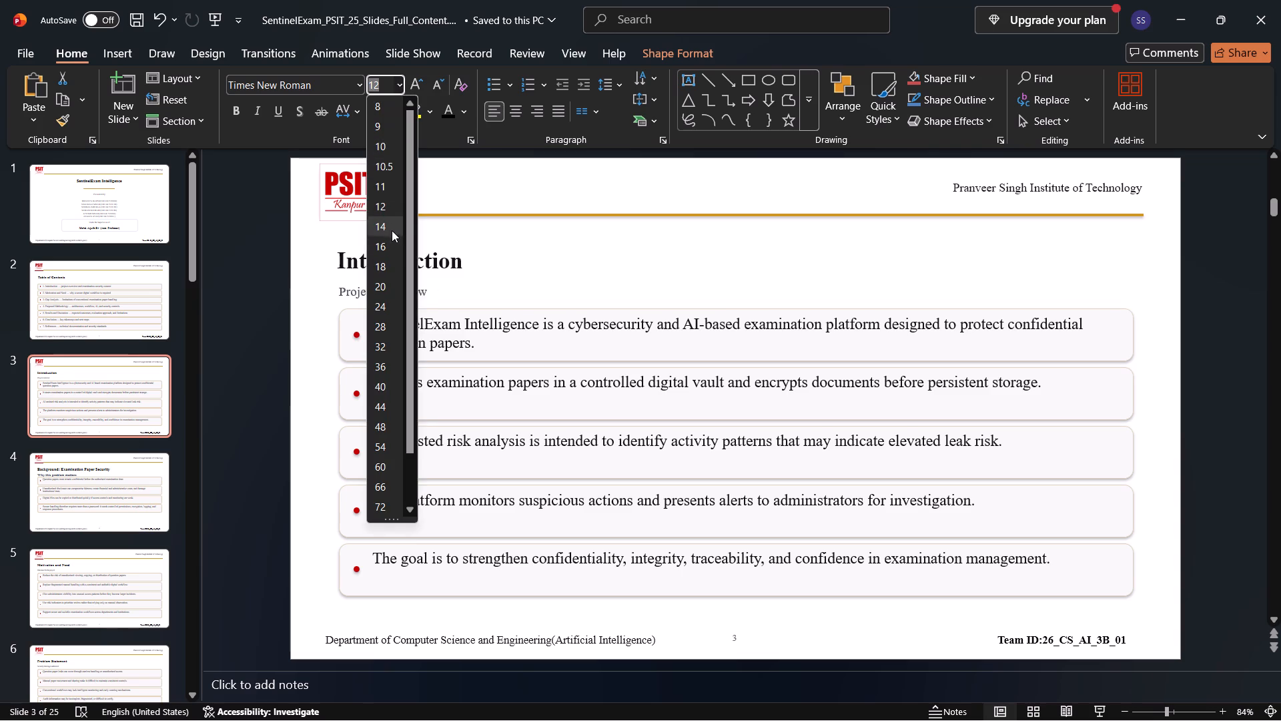
left_click(400, 306)
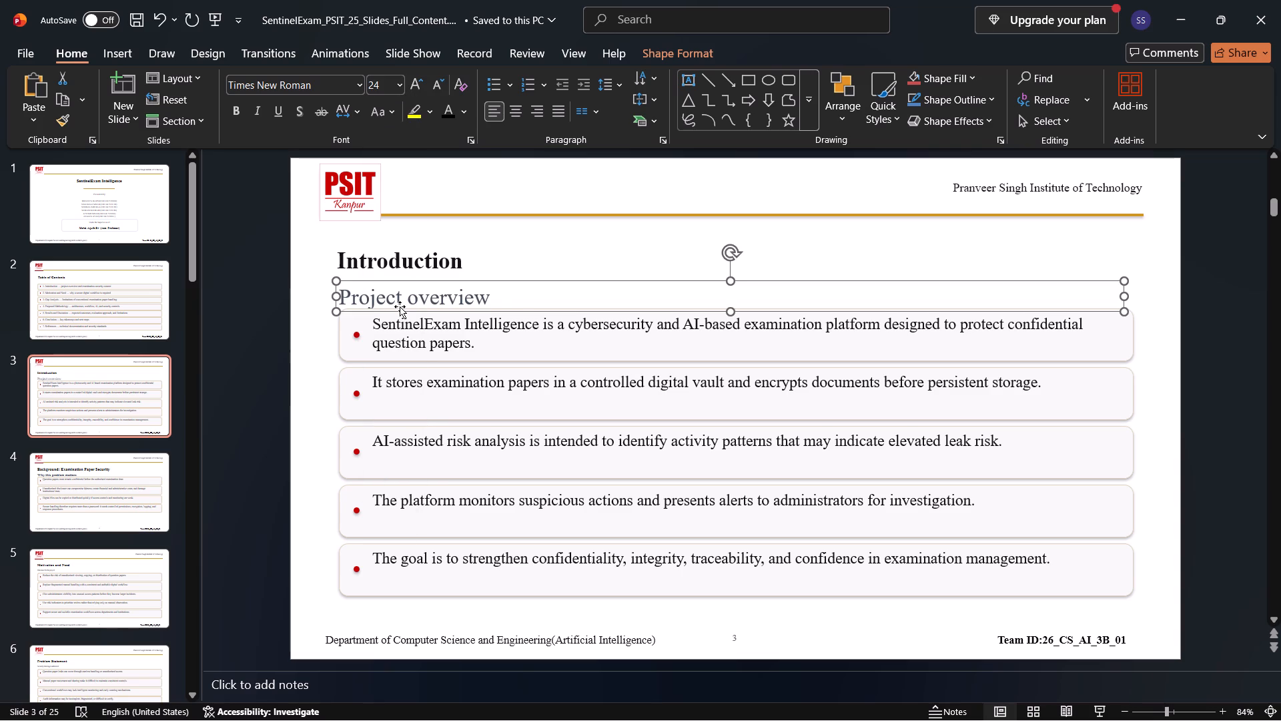
Move the "Project overview" subheading up so it sits clear of the first bullet box.
left_click_drag(401, 302, 404, 292)
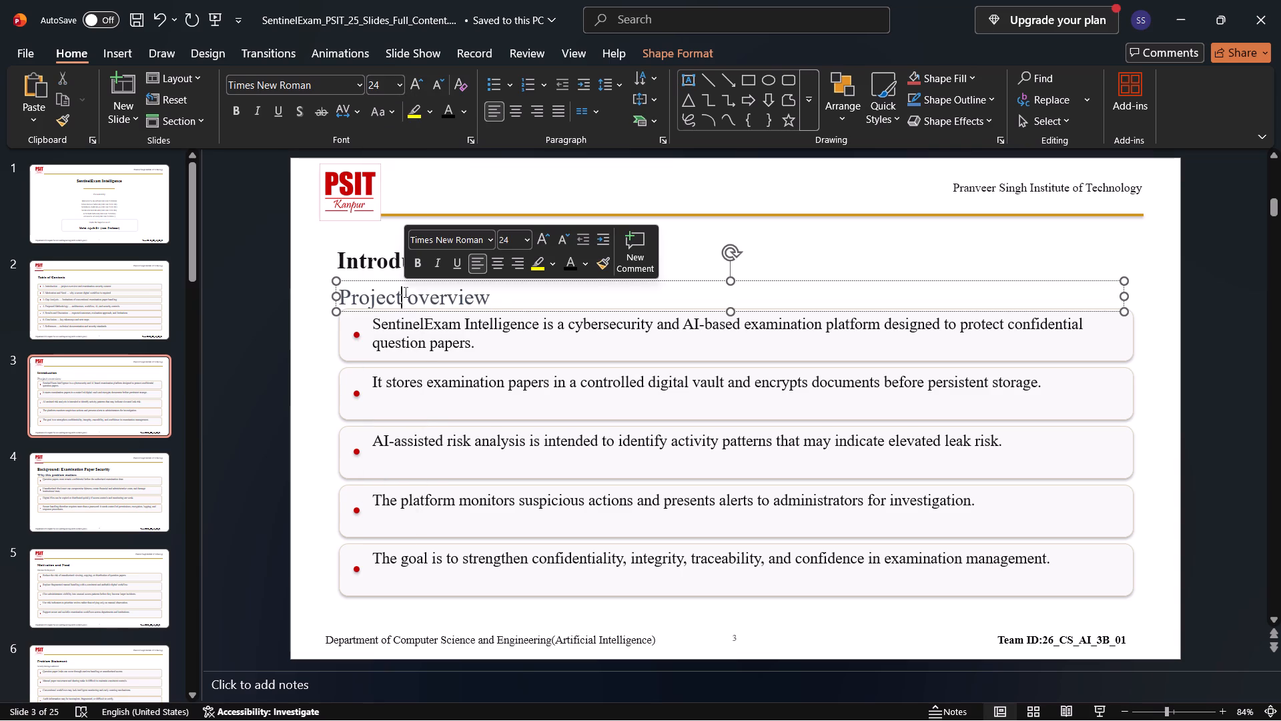
left_click(356, 278)
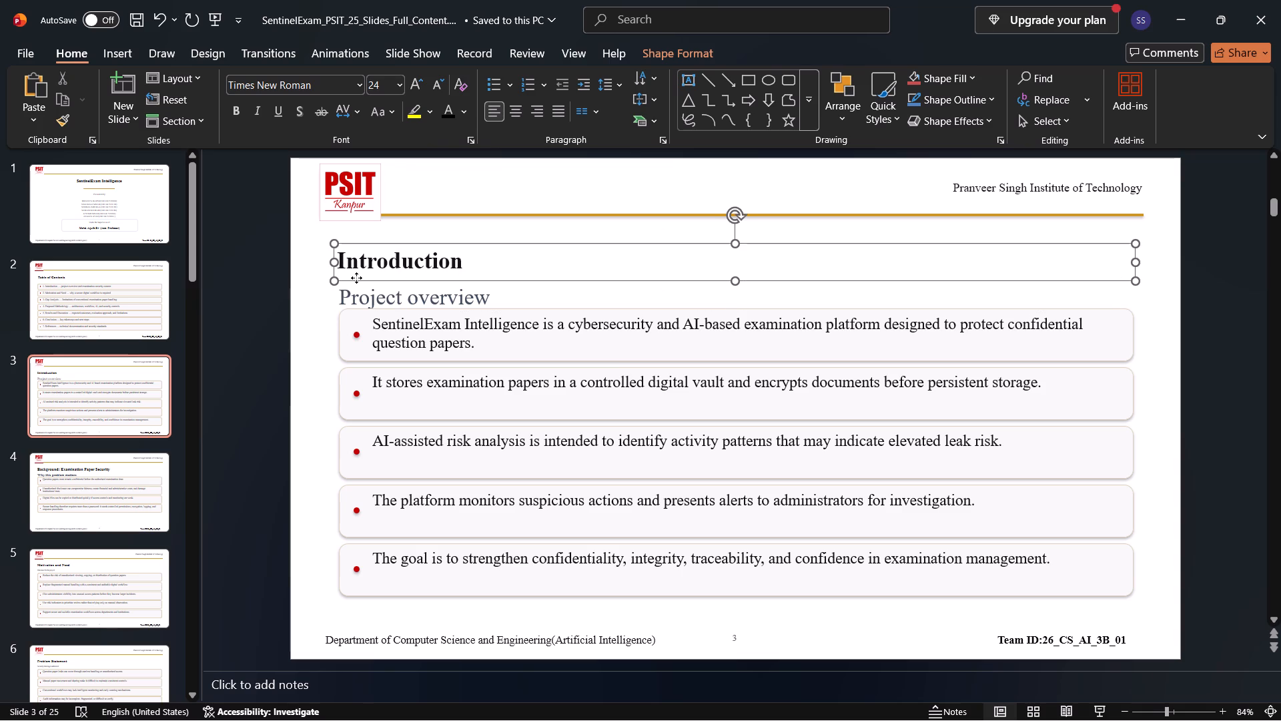
left_click(356, 278)
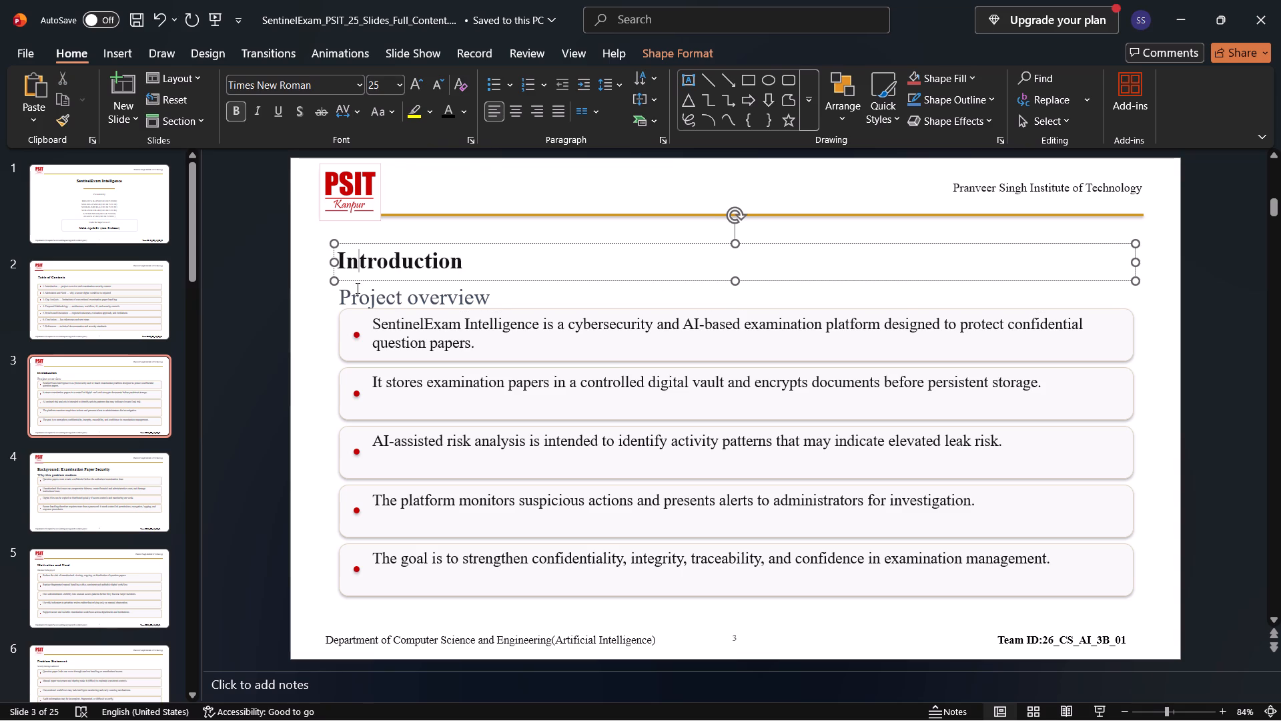
left_click(356, 288)
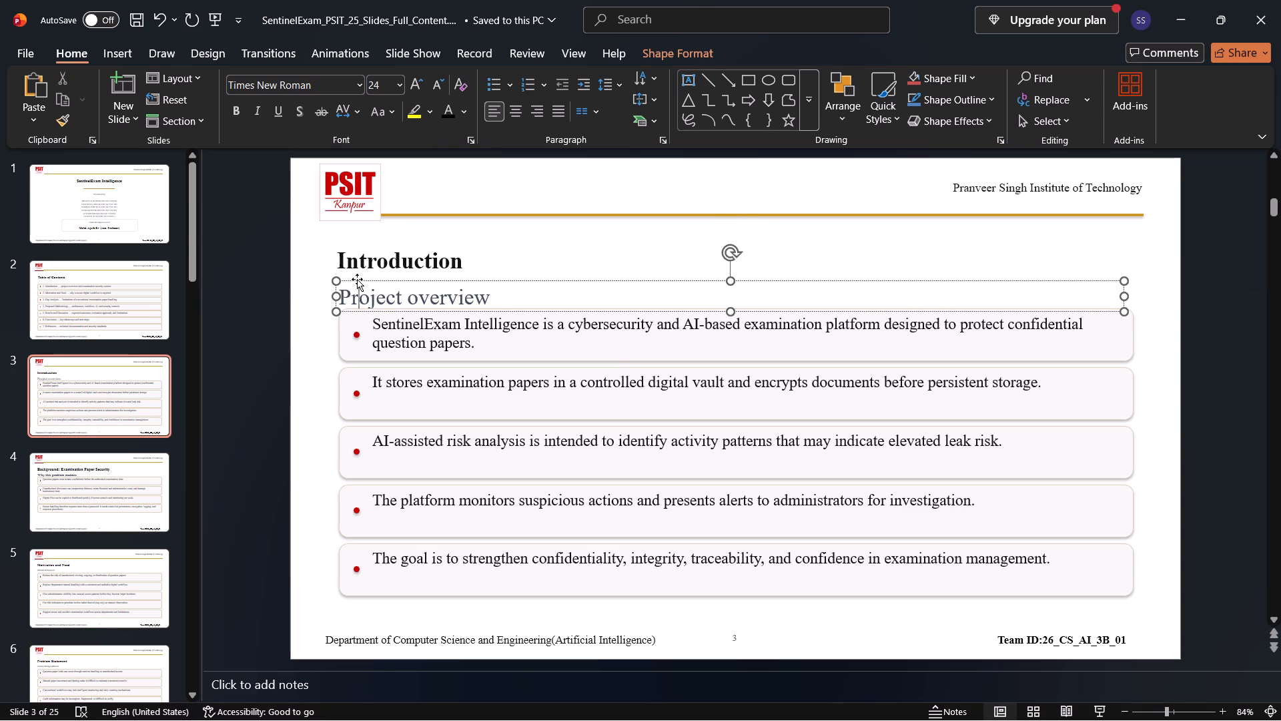
left_click_drag(357, 280, 356, 271)
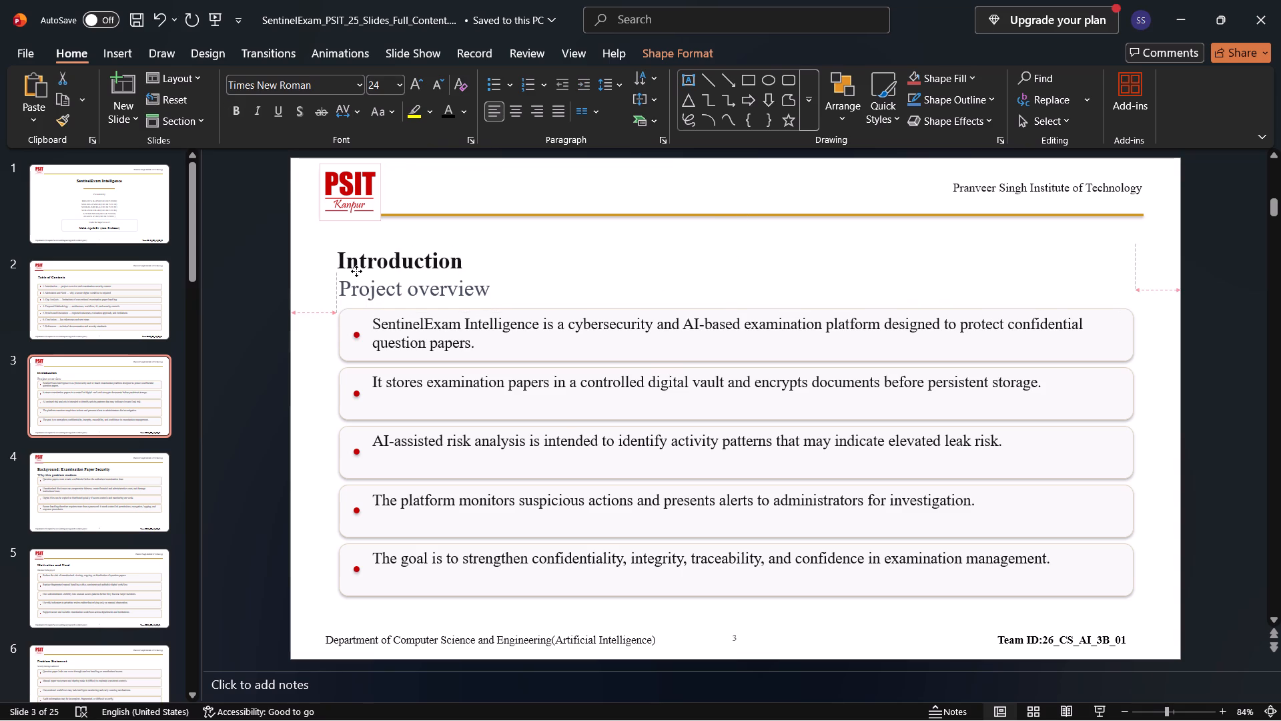
left_click_drag(356, 271, 356, 270)
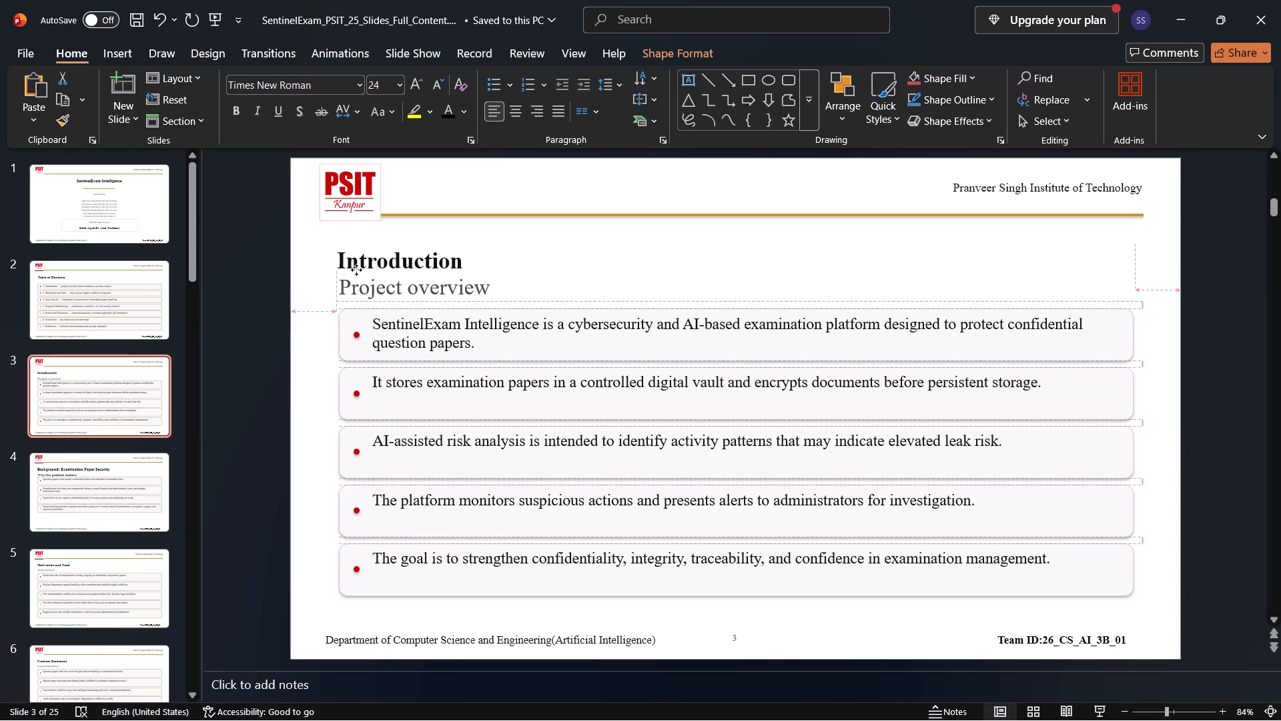
left_click_drag(356, 270, 360, 270)
Raise the Introduction heading toward the header line and bring the "Project overview" subheading up beneath it, keeping their left edges aligned.
left_click(356, 259)
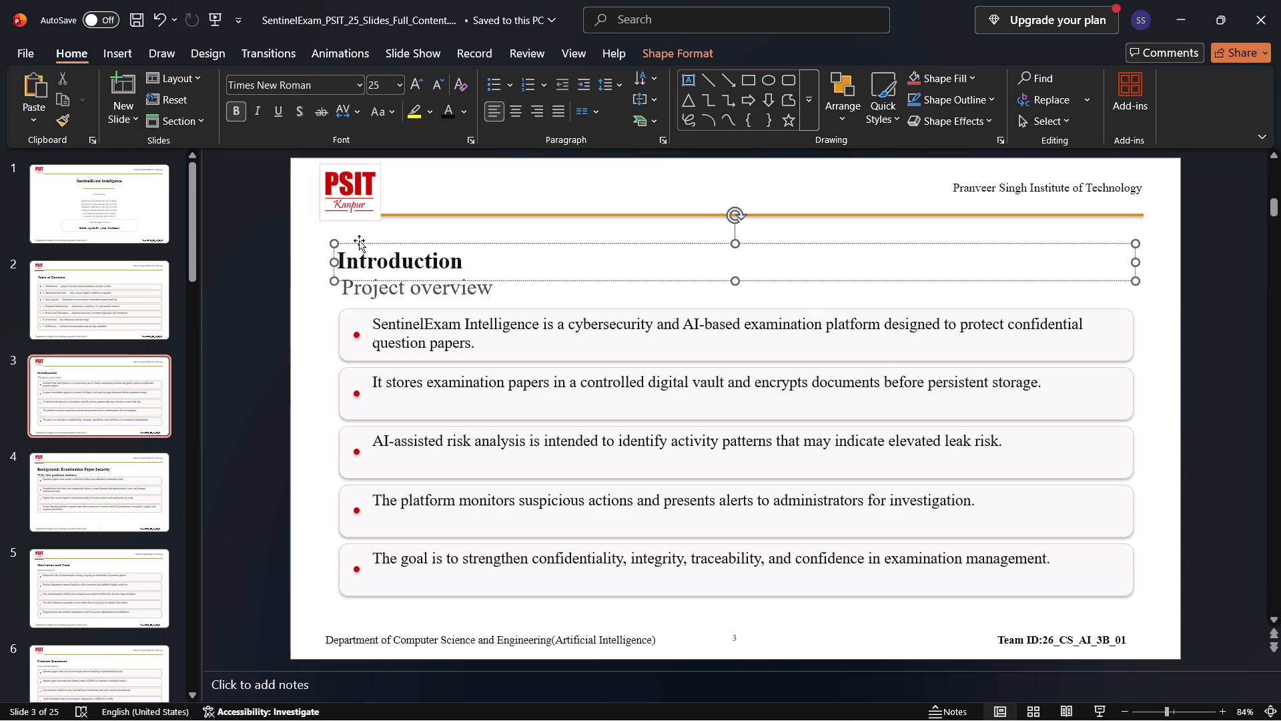
left_click_drag(359, 240, 364, 225)
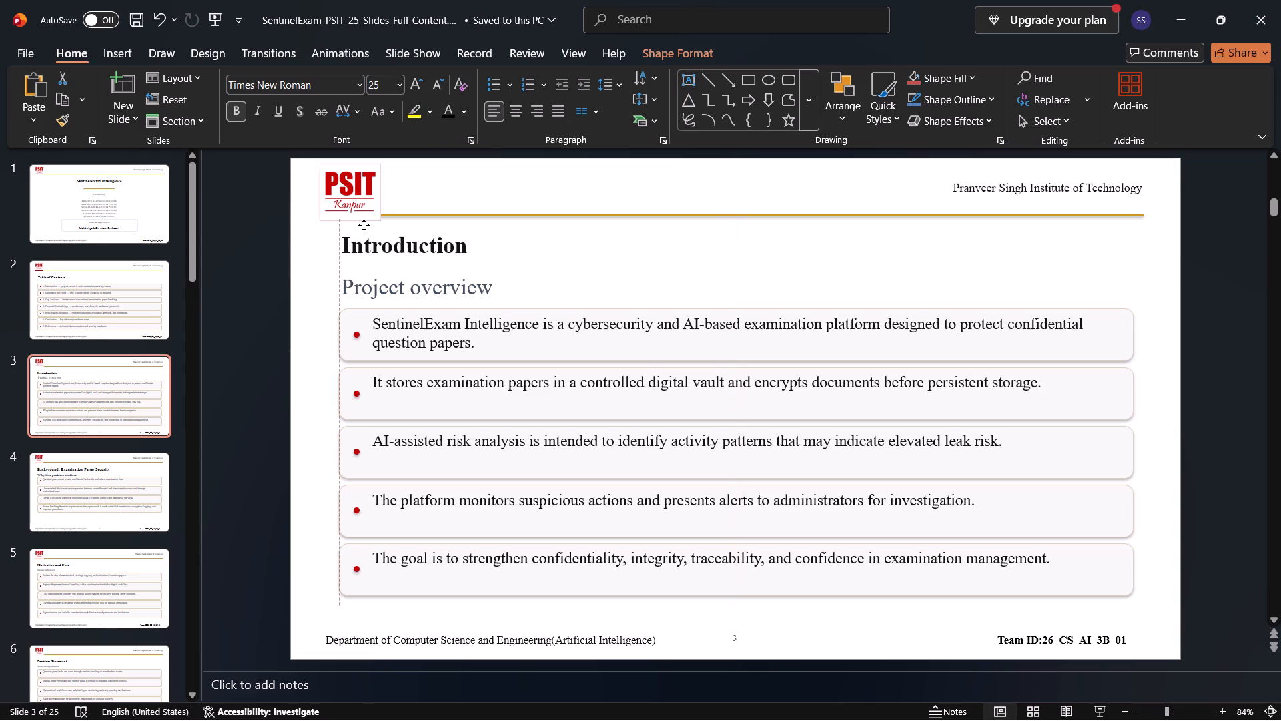
left_click_drag(364, 225, 364, 228)
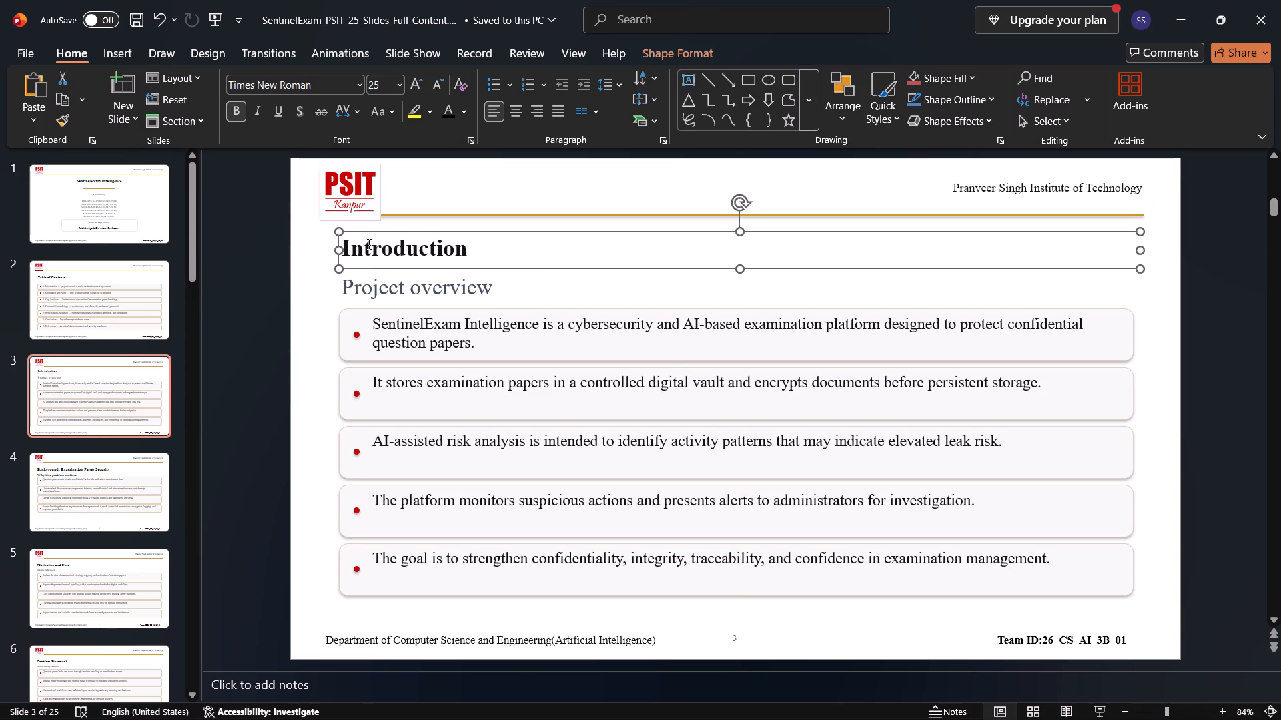
left_click(378, 288)
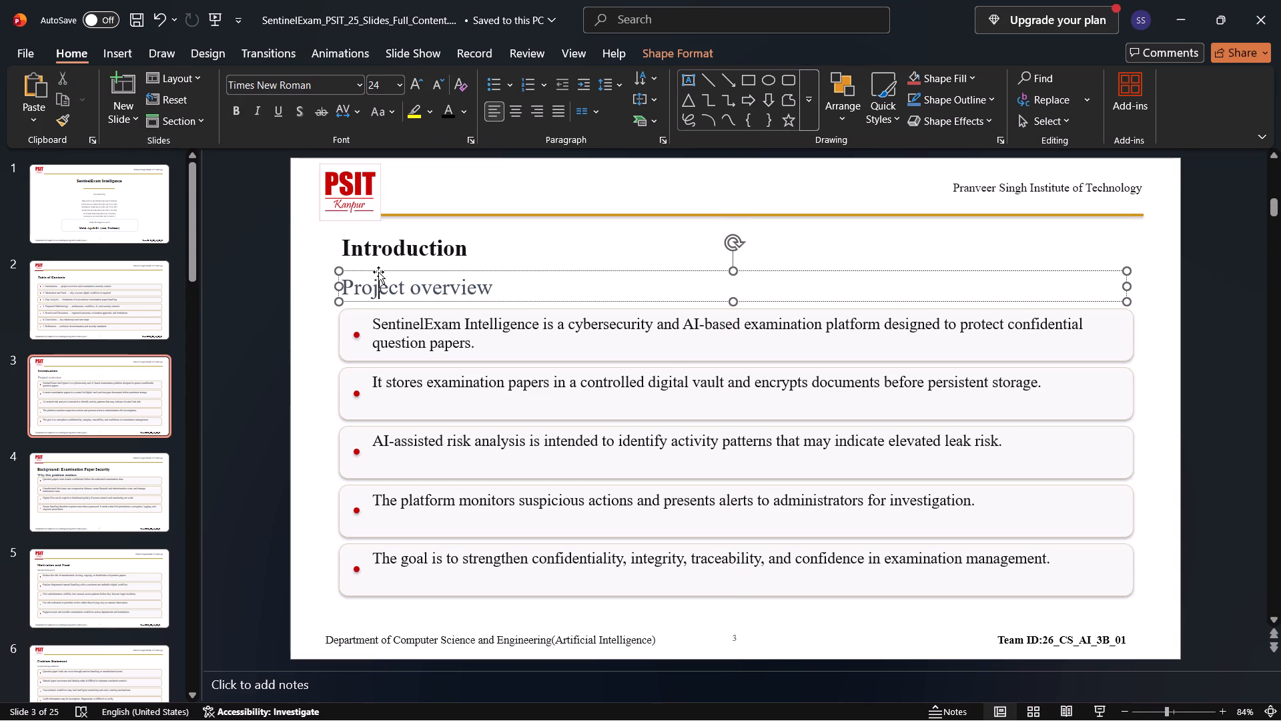
left_click_drag(378, 272, 379, 264)
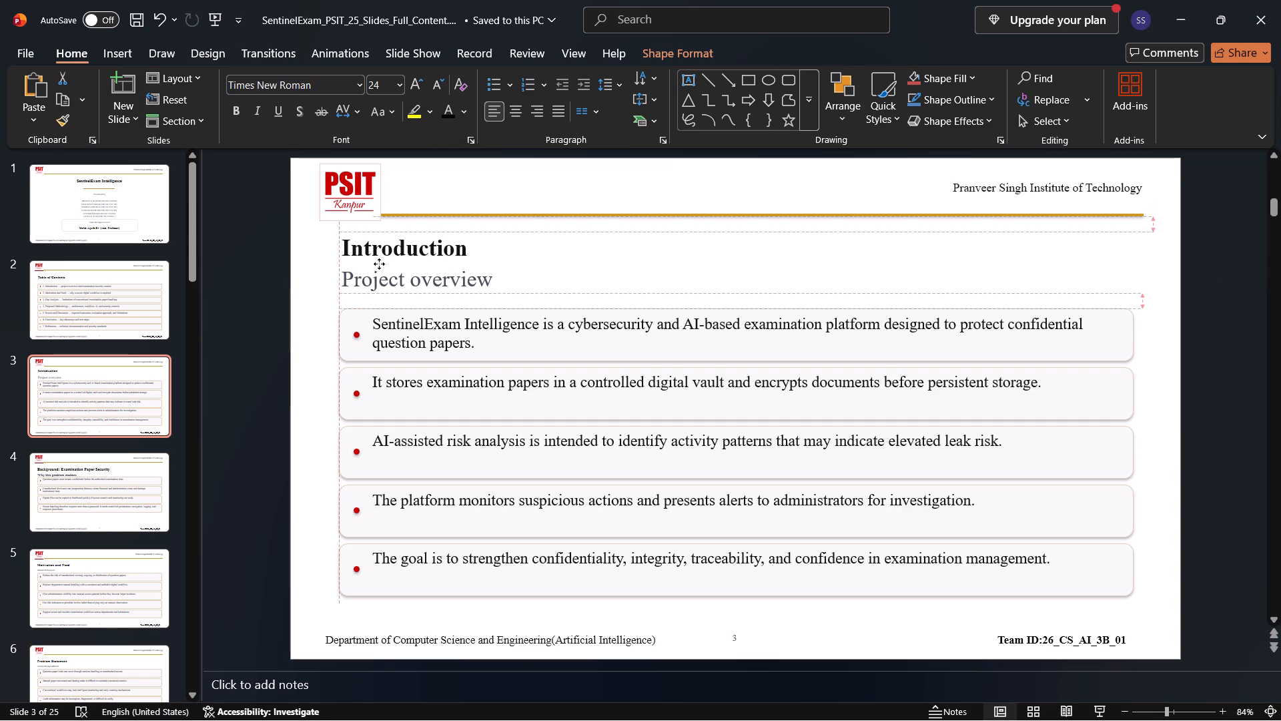
left_click_drag(379, 264, 379, 264)
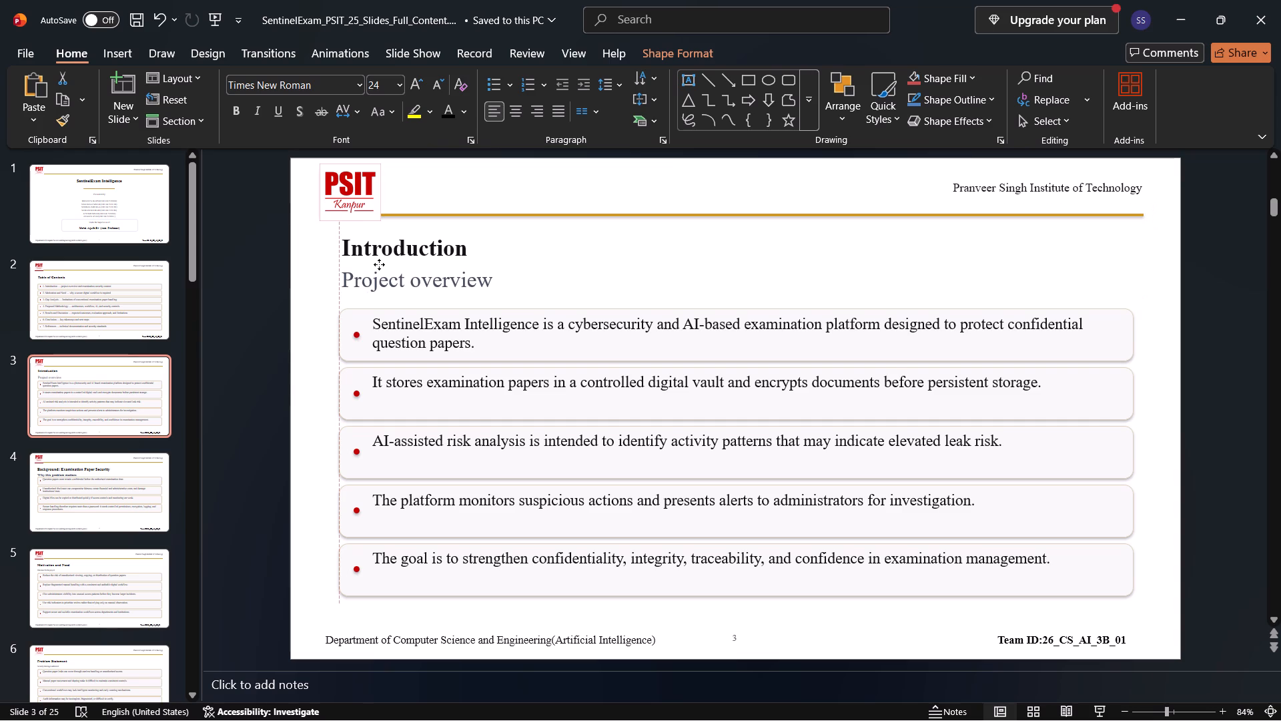
left_click_drag(379, 264, 379, 265)
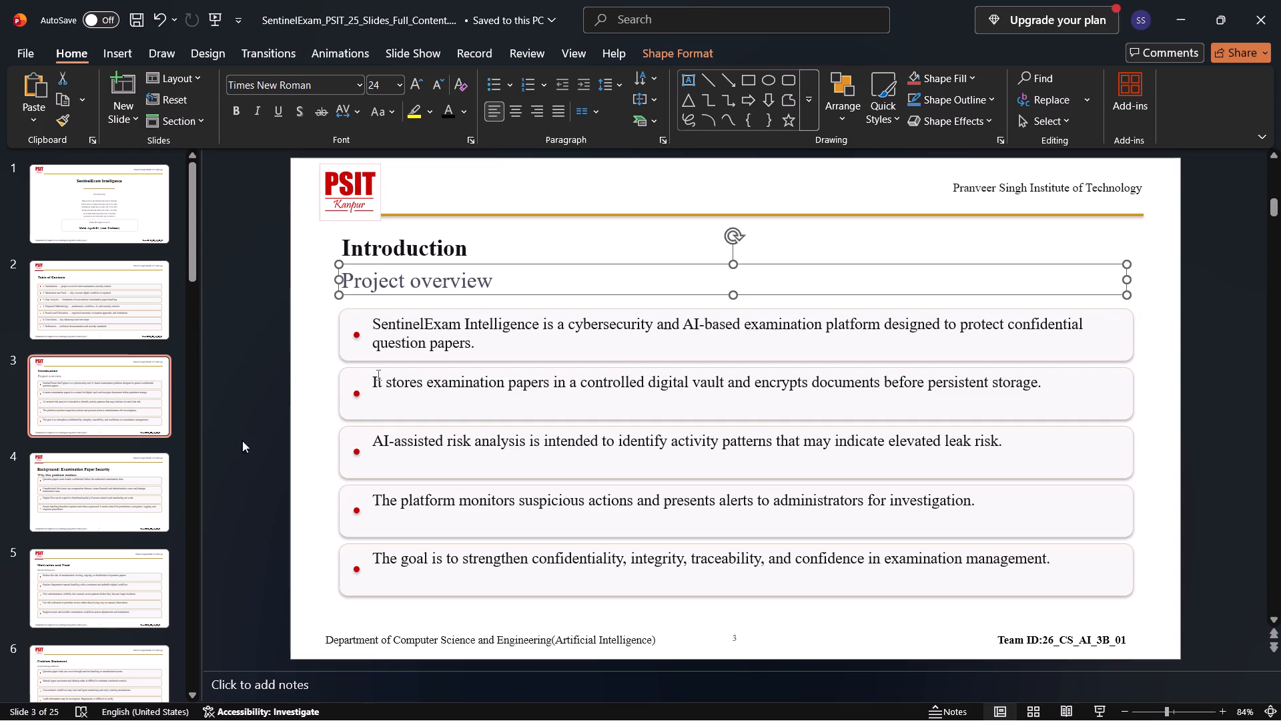
left_click(238, 488)
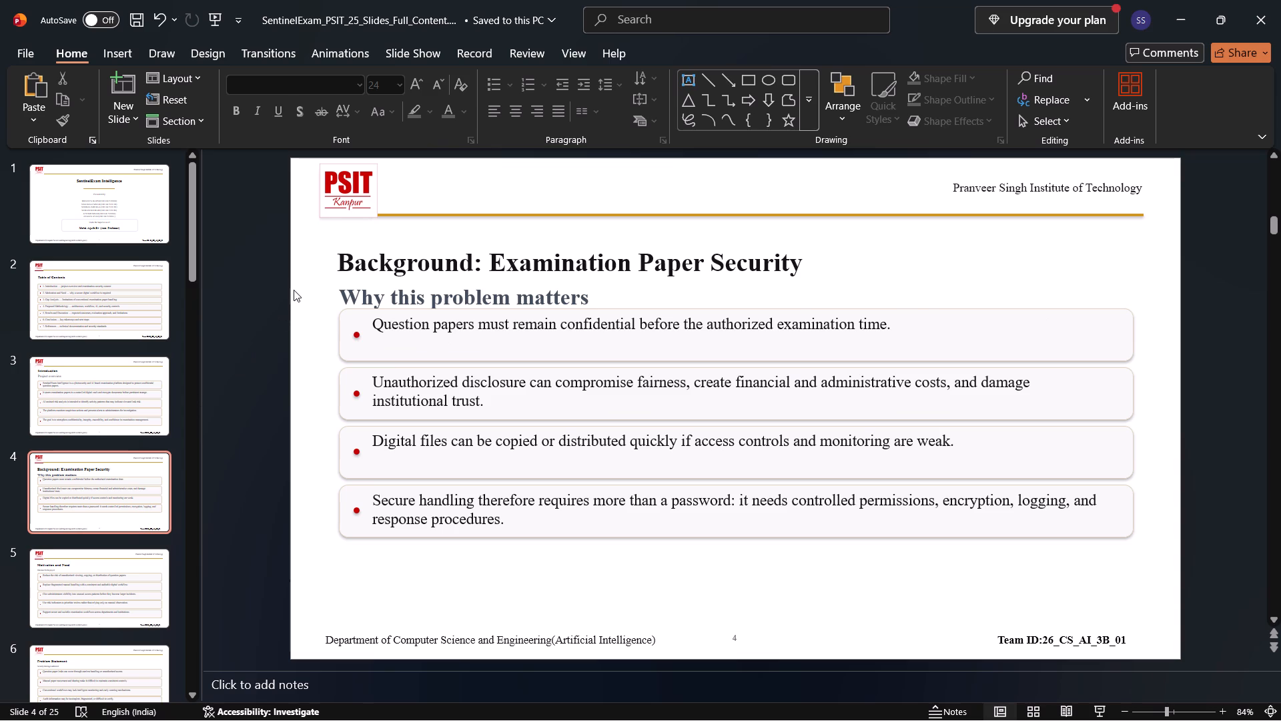
Remove bold from the entire "Why this problem matters" subheading on slide 4.
left_click(352, 294)
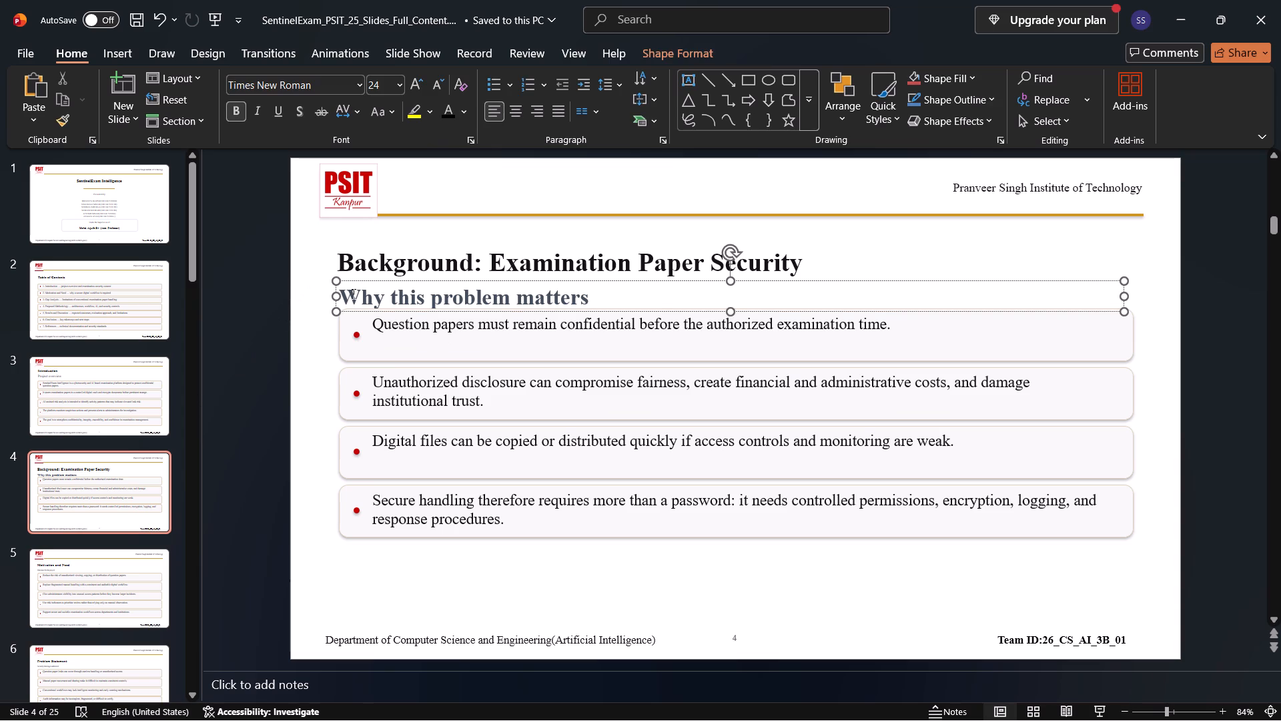
left_click(236, 111)
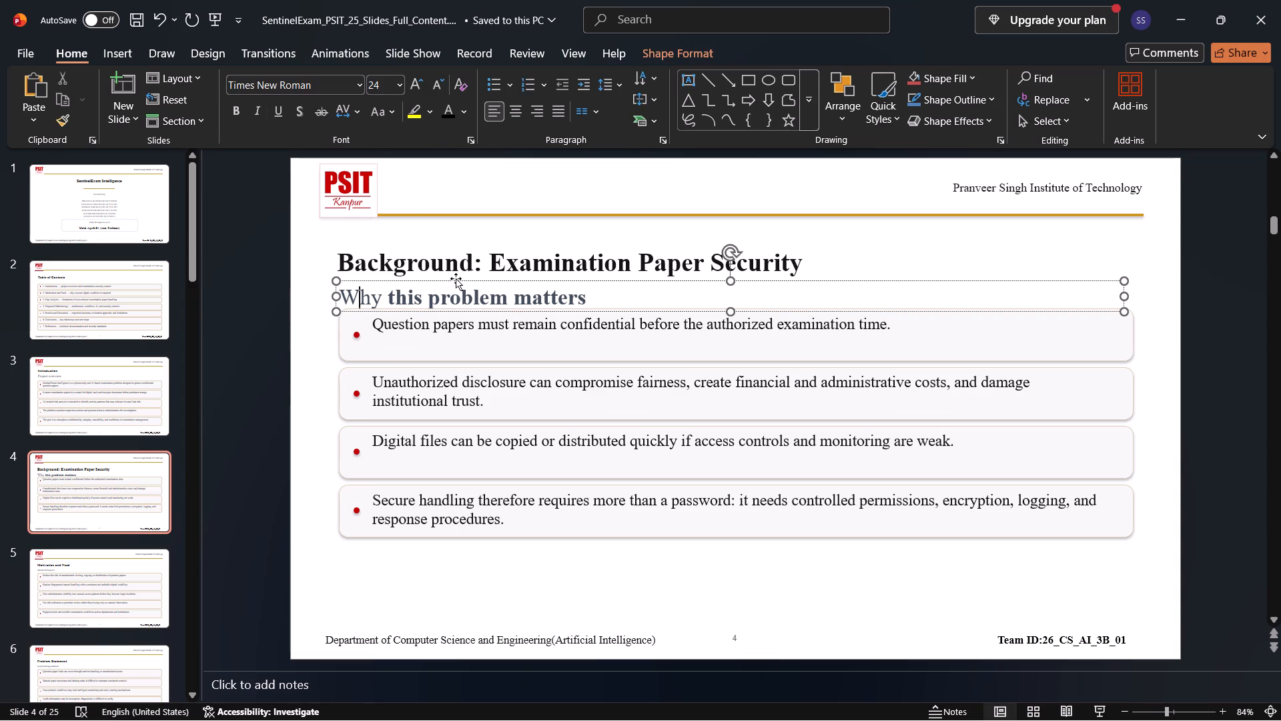
key("ctrl+a")
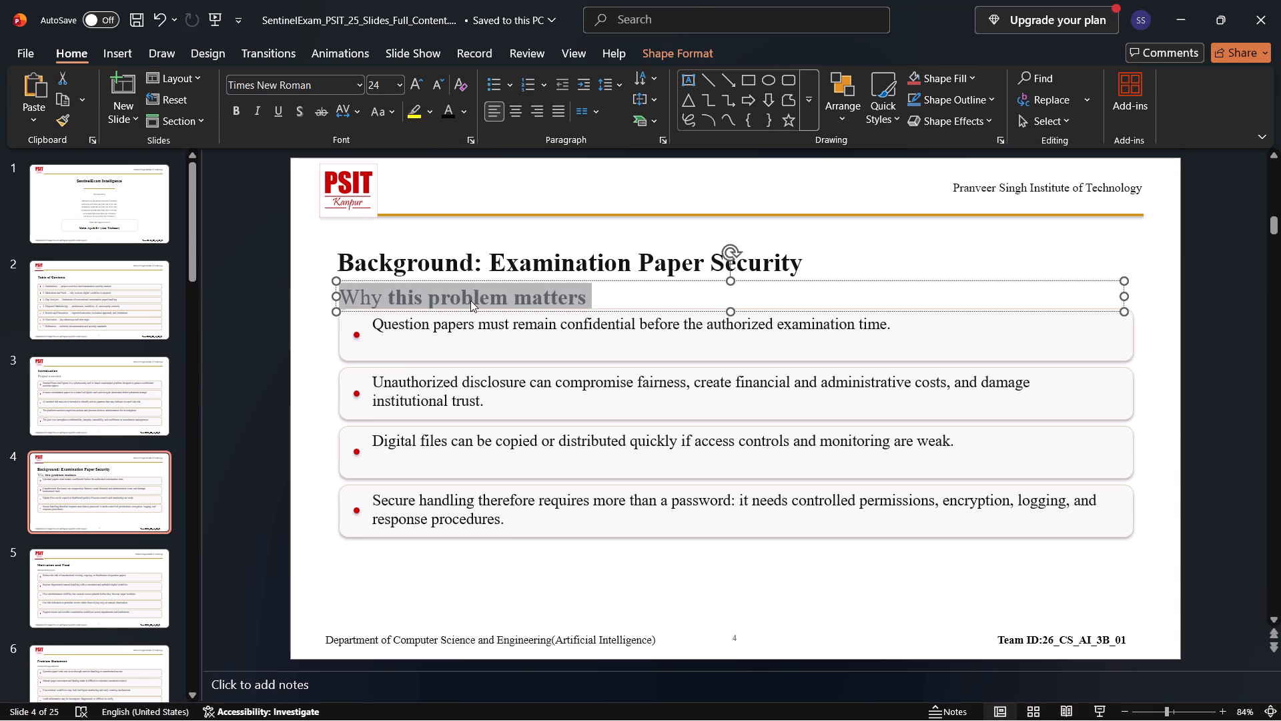
left_click(237, 109)
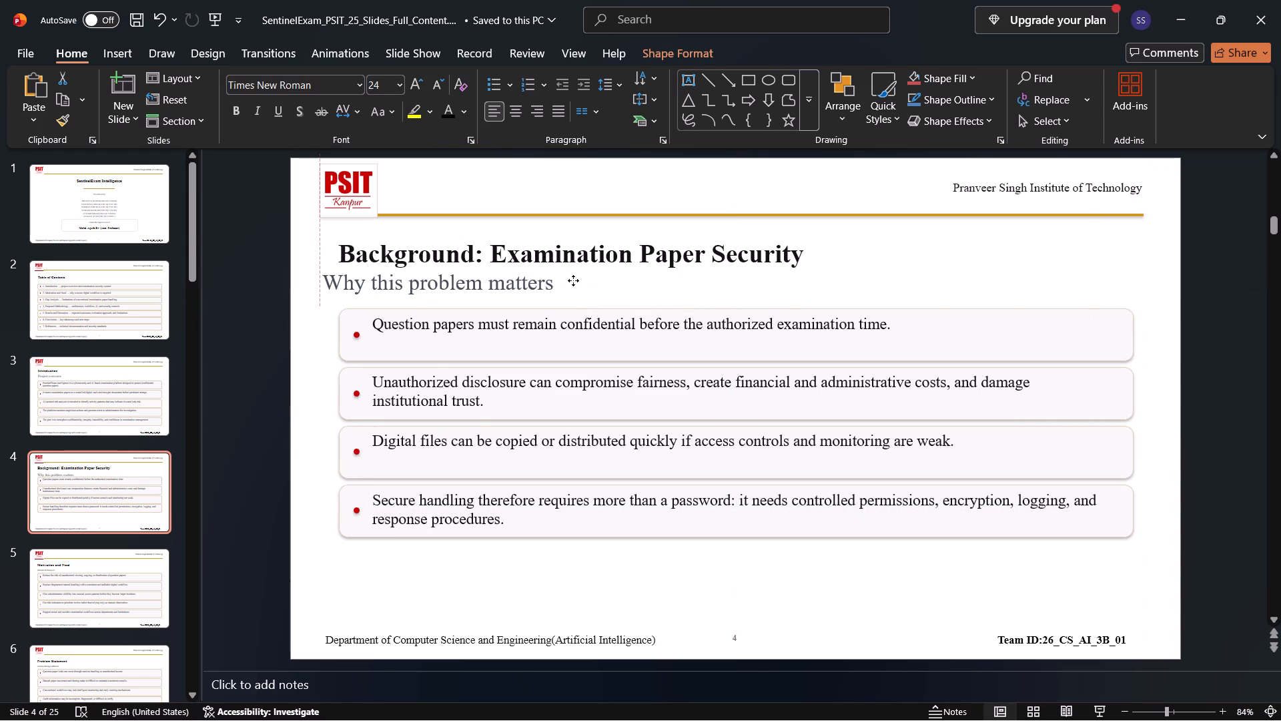
Raise slide 4's Background heading toward the header line and position its subheading closely beneath it, aligned with the bullet boxes.
left_click_drag(573, 280, 590, 284)
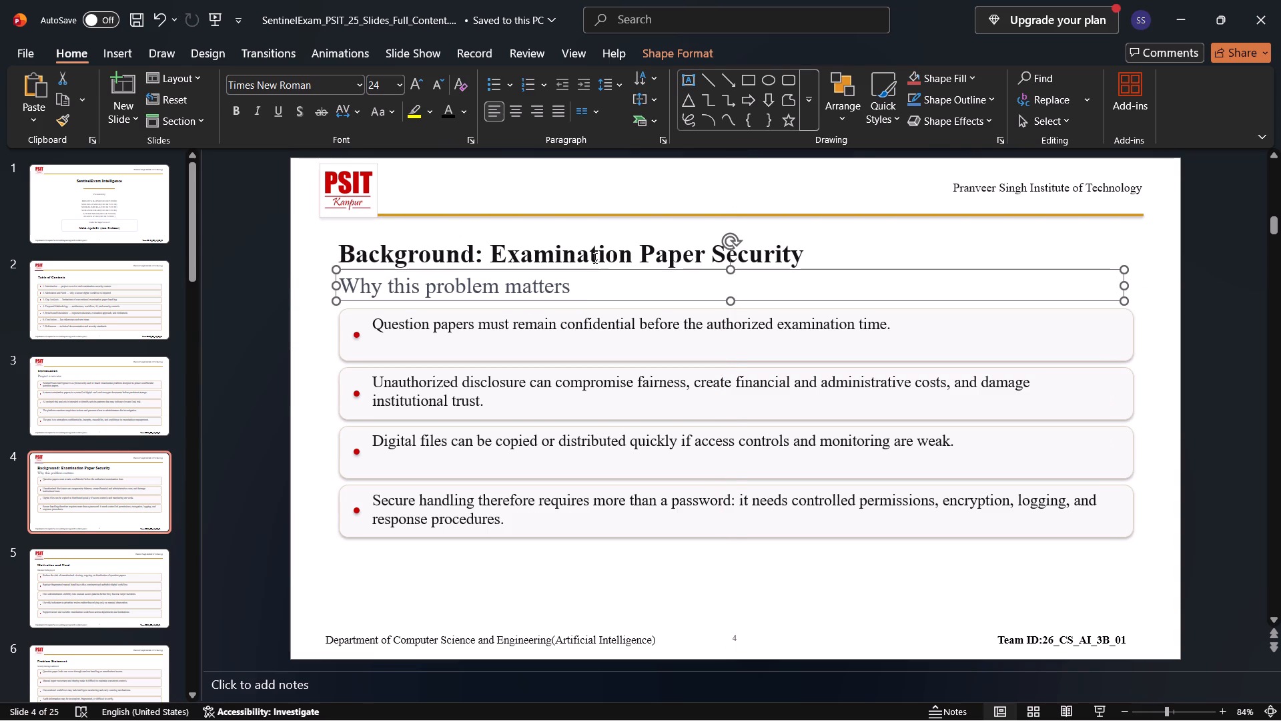
left_click(594, 258)
left_click_drag(595, 251, 584, 237)
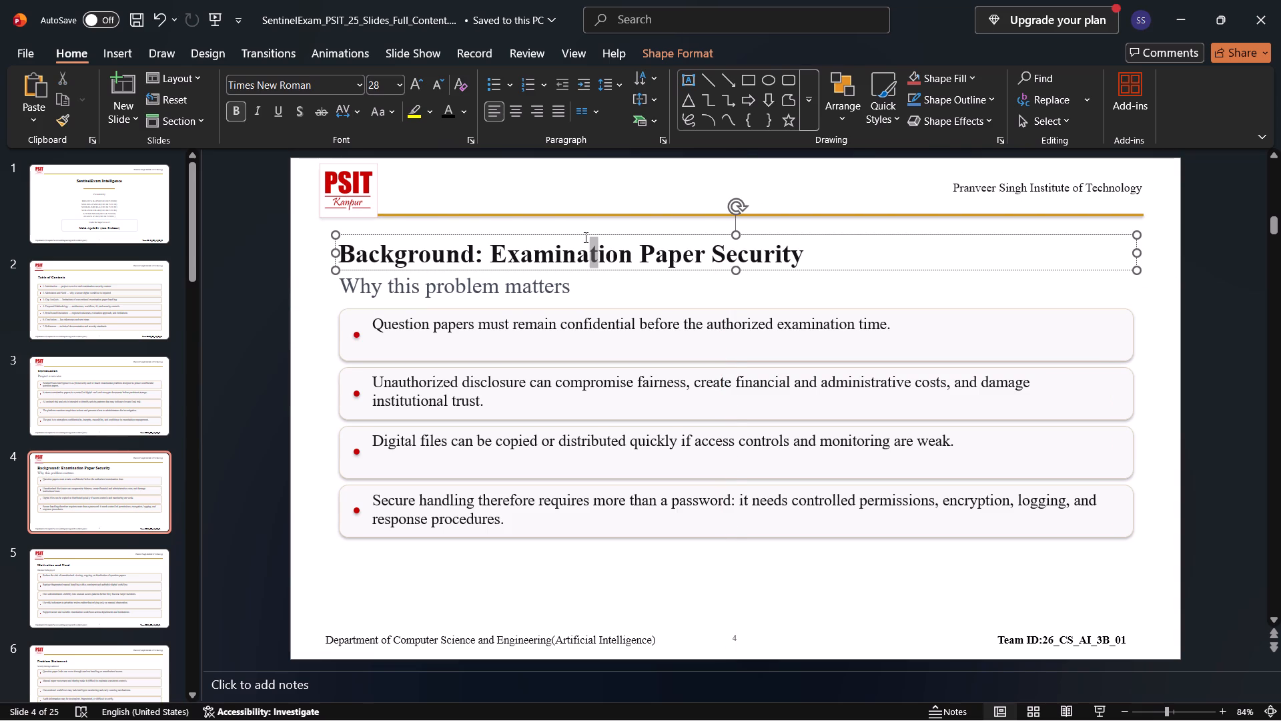
left_click_drag(584, 237, 583, 234)
left_click(583, 234)
left_click_drag(583, 234, 585, 229)
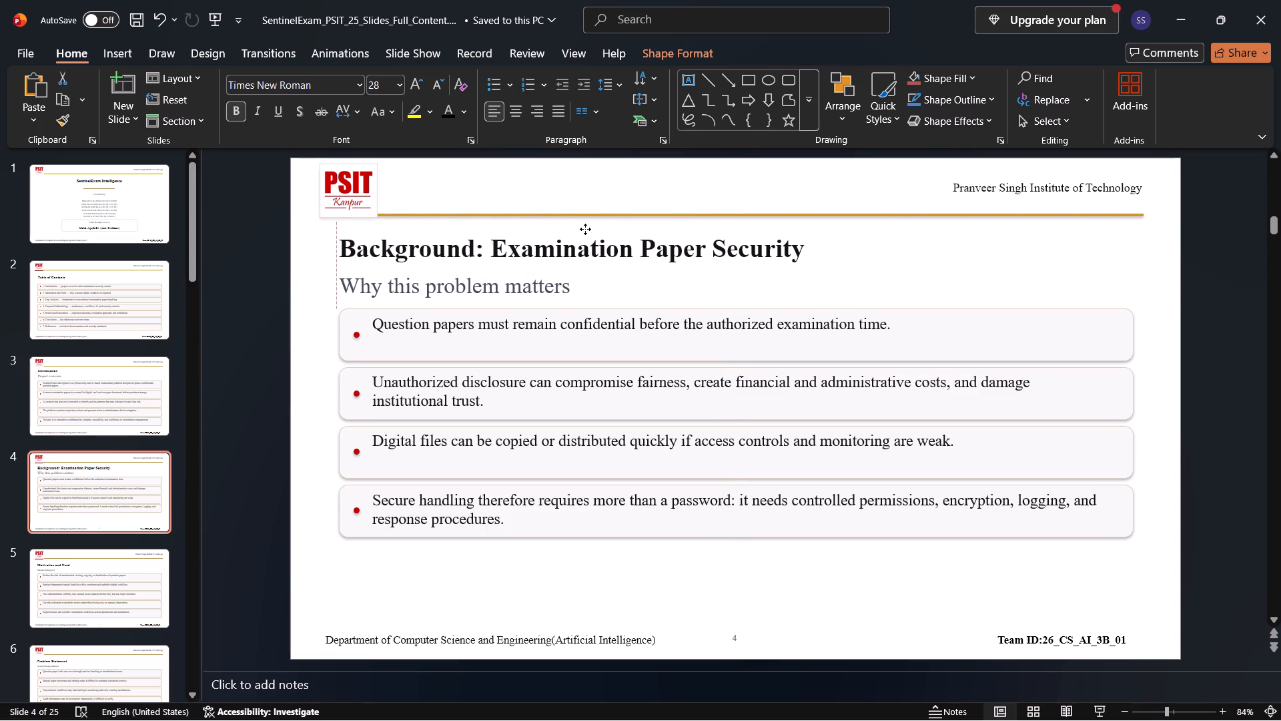
left_click_drag(585, 229, 584, 228)
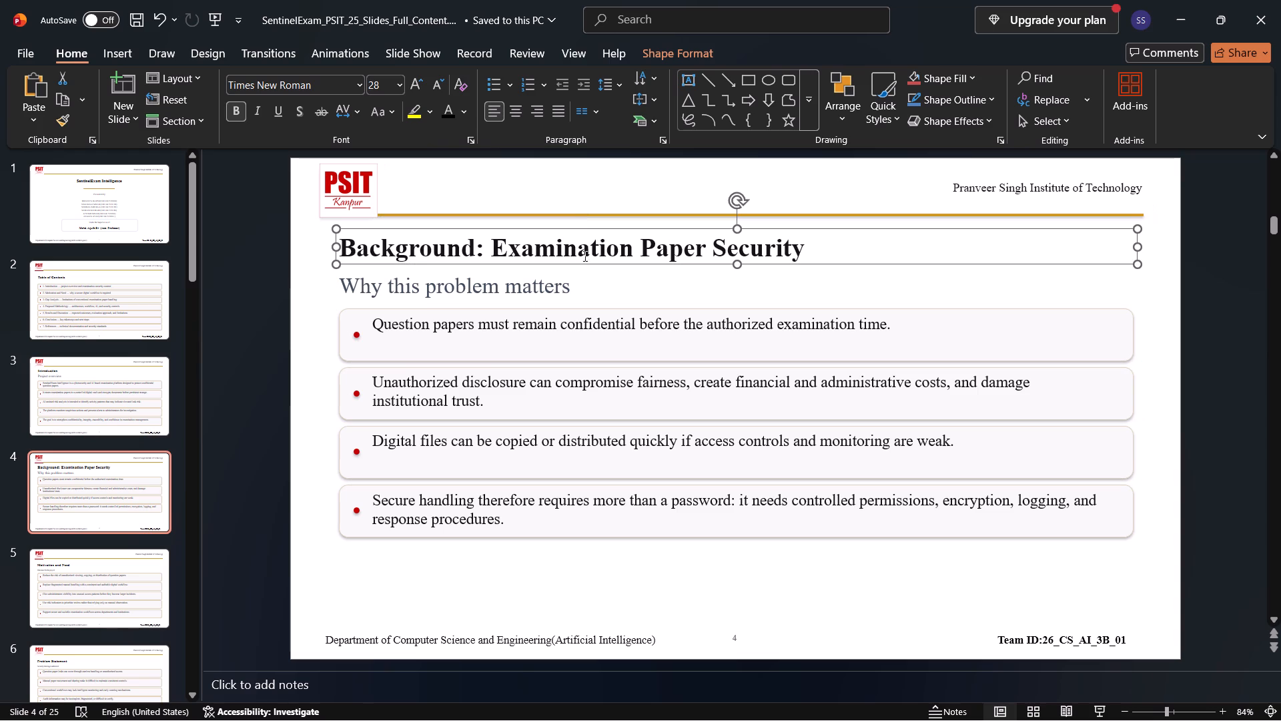
left_click(586, 282)
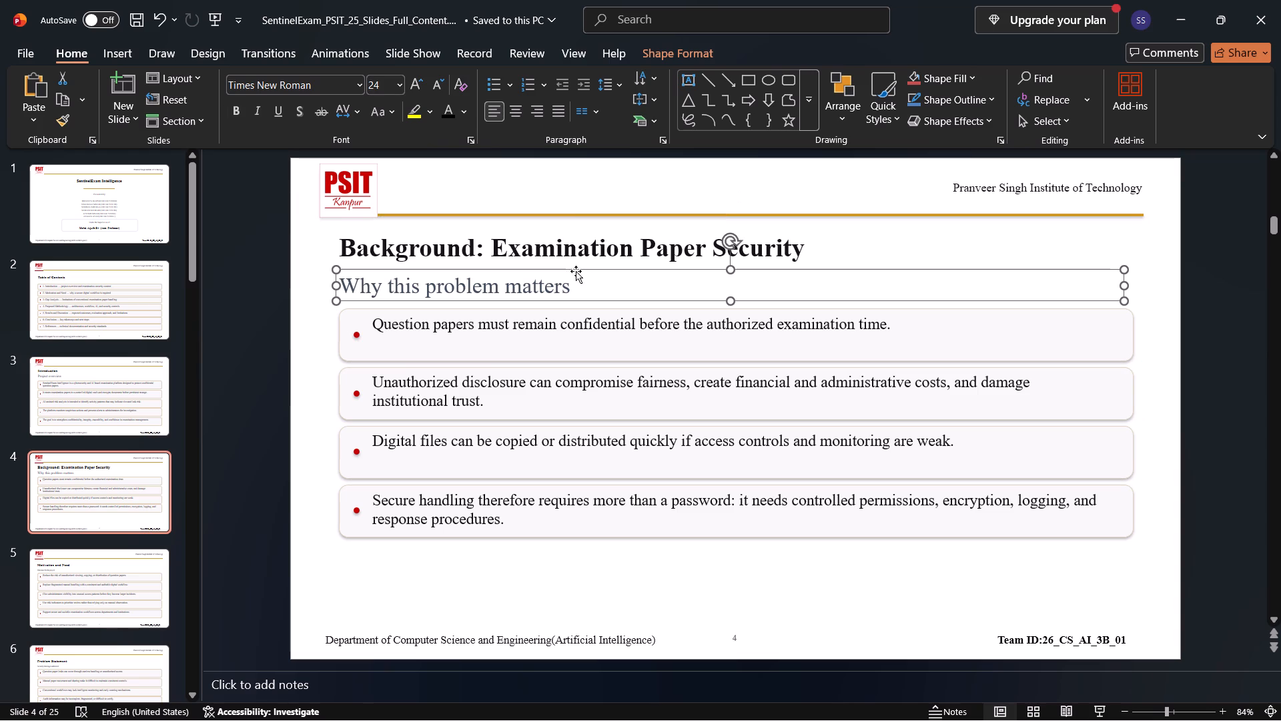
left_click(576, 272)
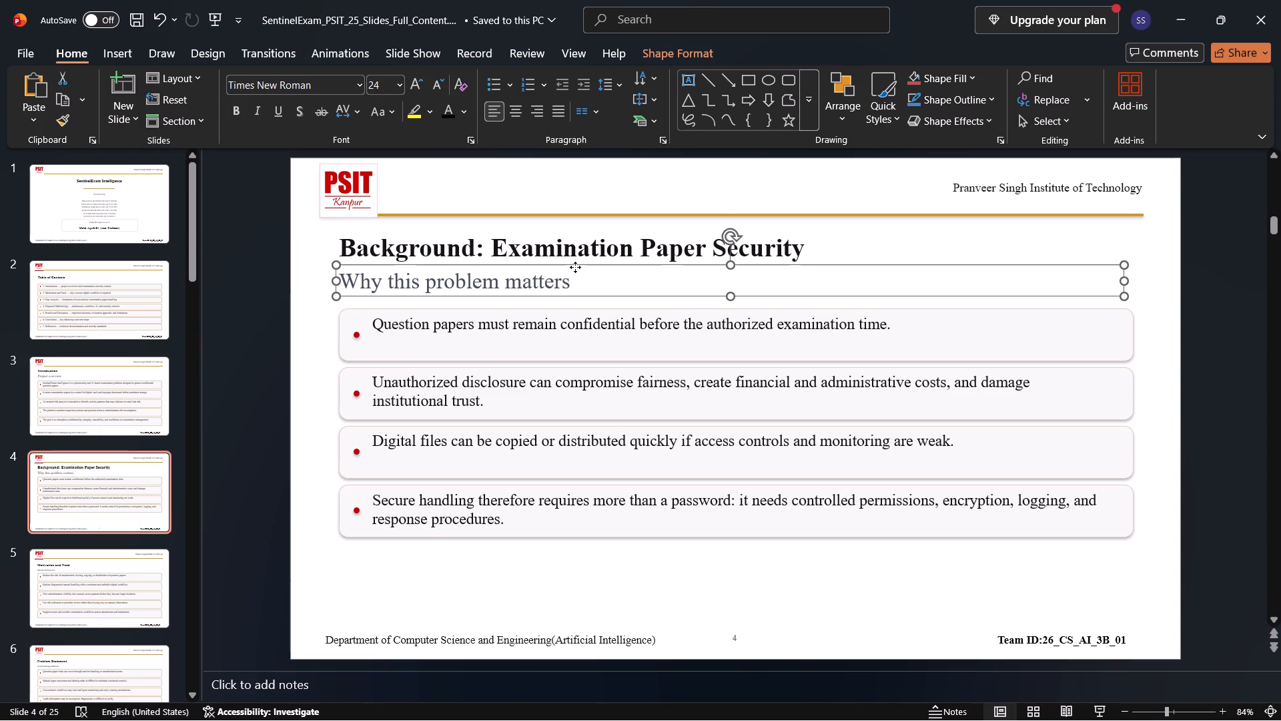
left_click(638, 565)
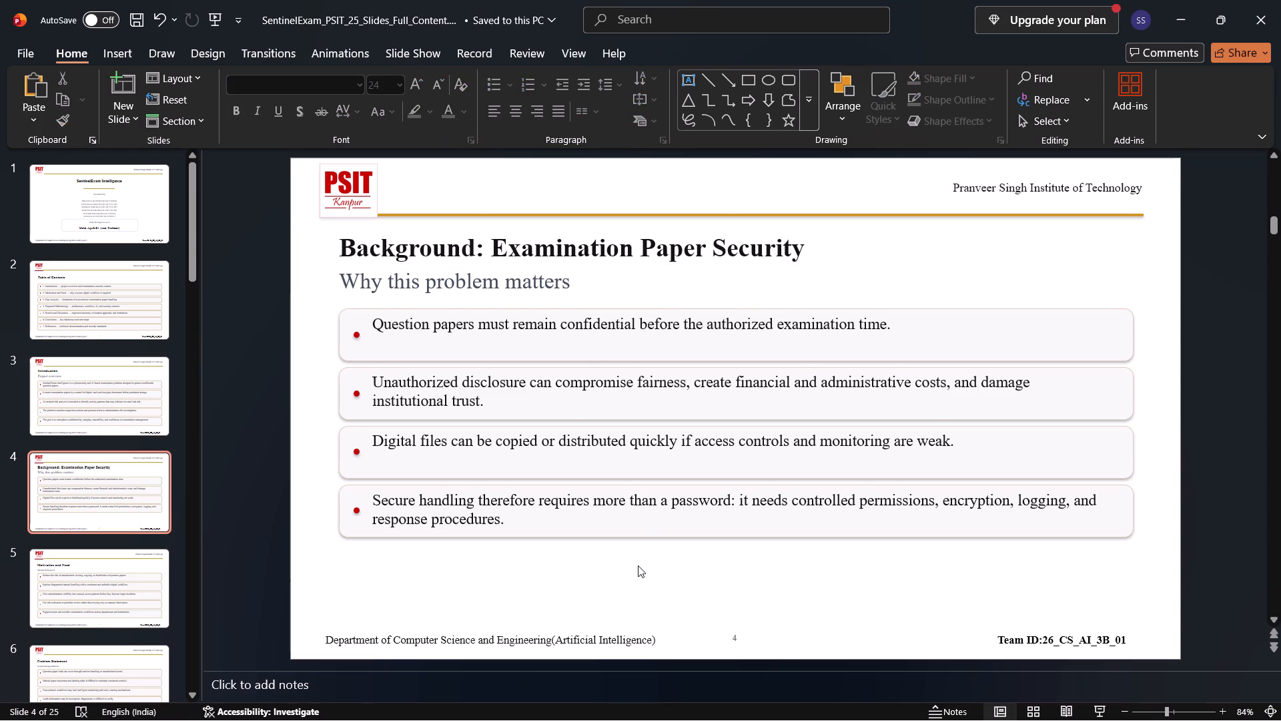
Raise the "Motivation and Need" heading on slide 5 toward the header line, keeping its left alignment.
scroll(638, 565, "down", 1)
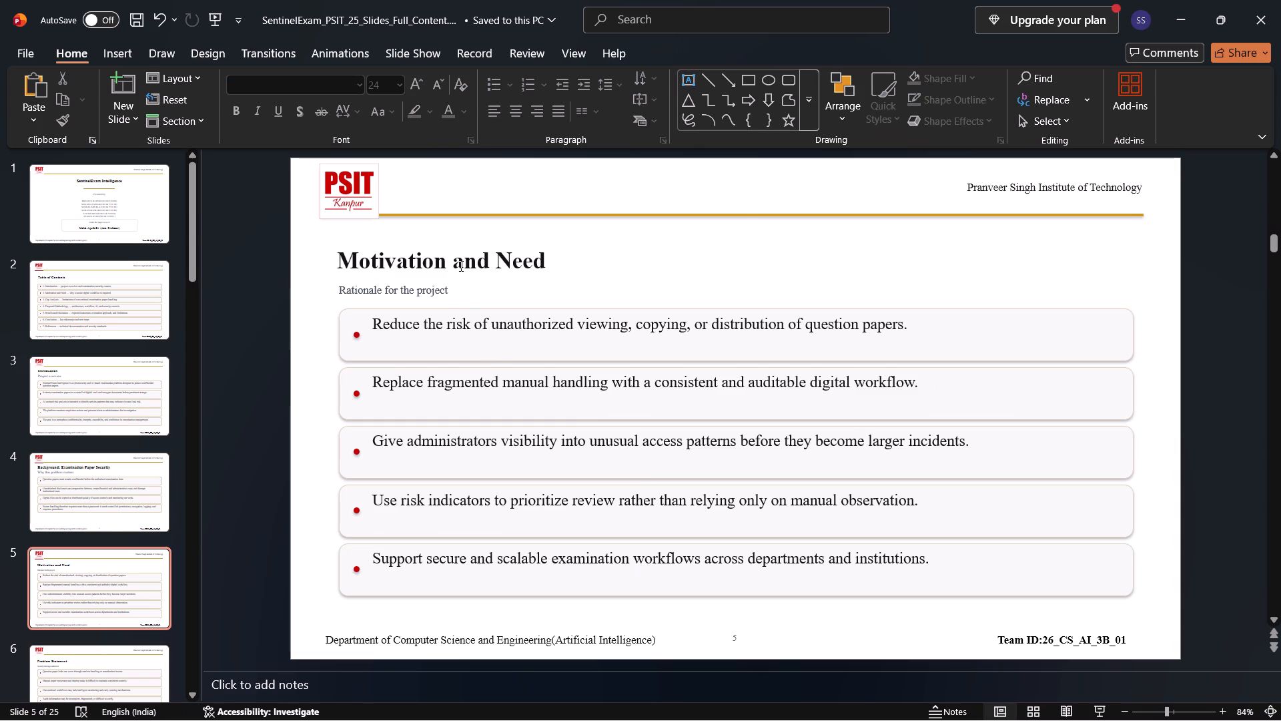
left_click(460, 266)
left_click_drag(460, 240, 460, 240)
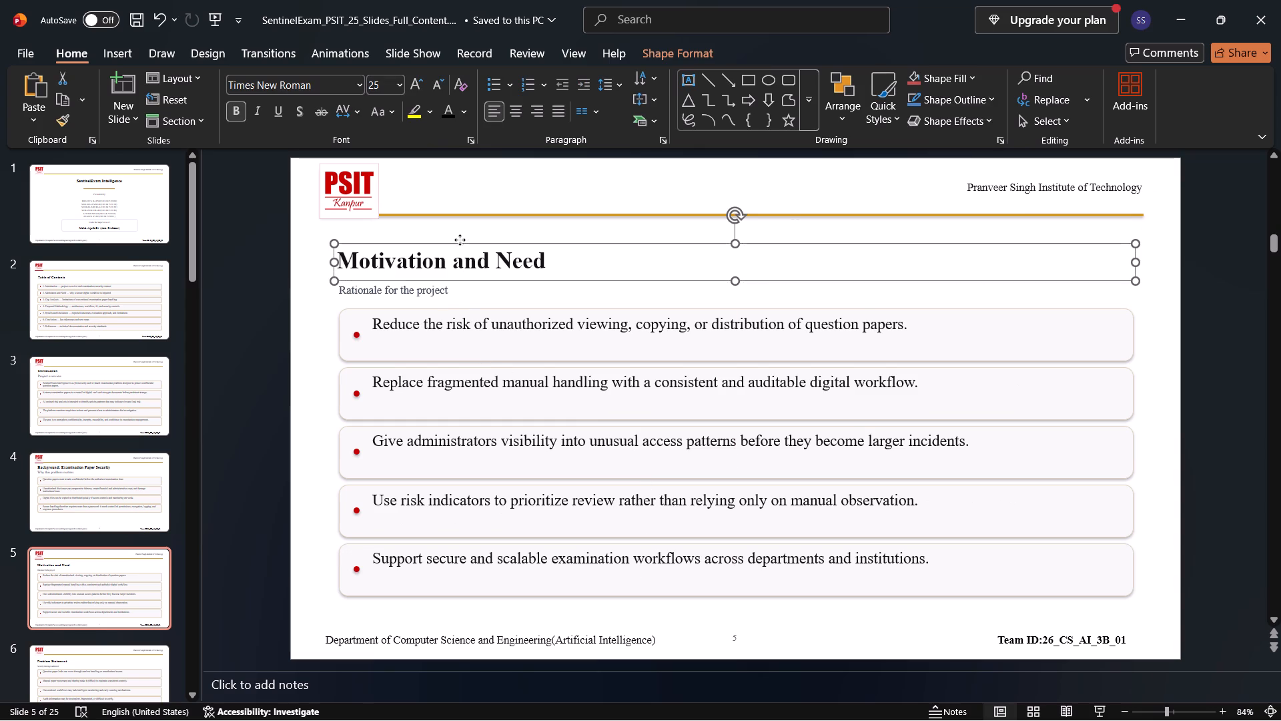
left_click_drag(460, 240, 459, 225)
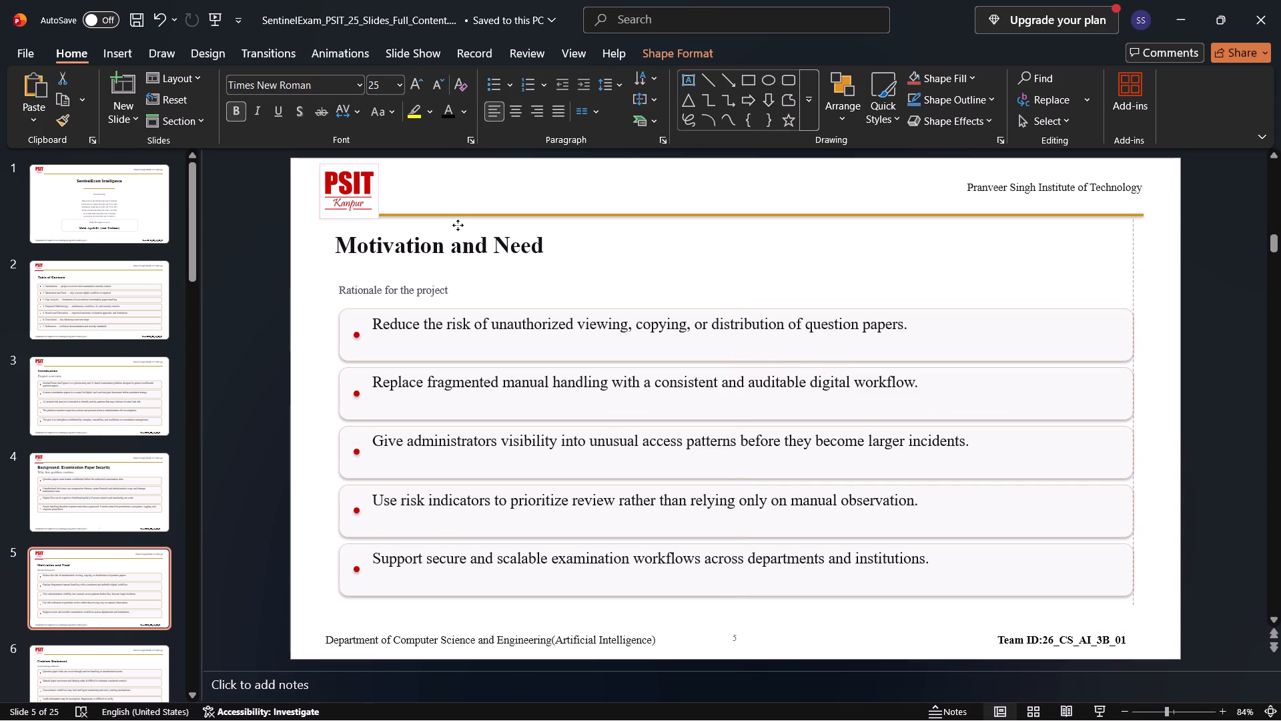
left_click_drag(459, 225, 460, 224)
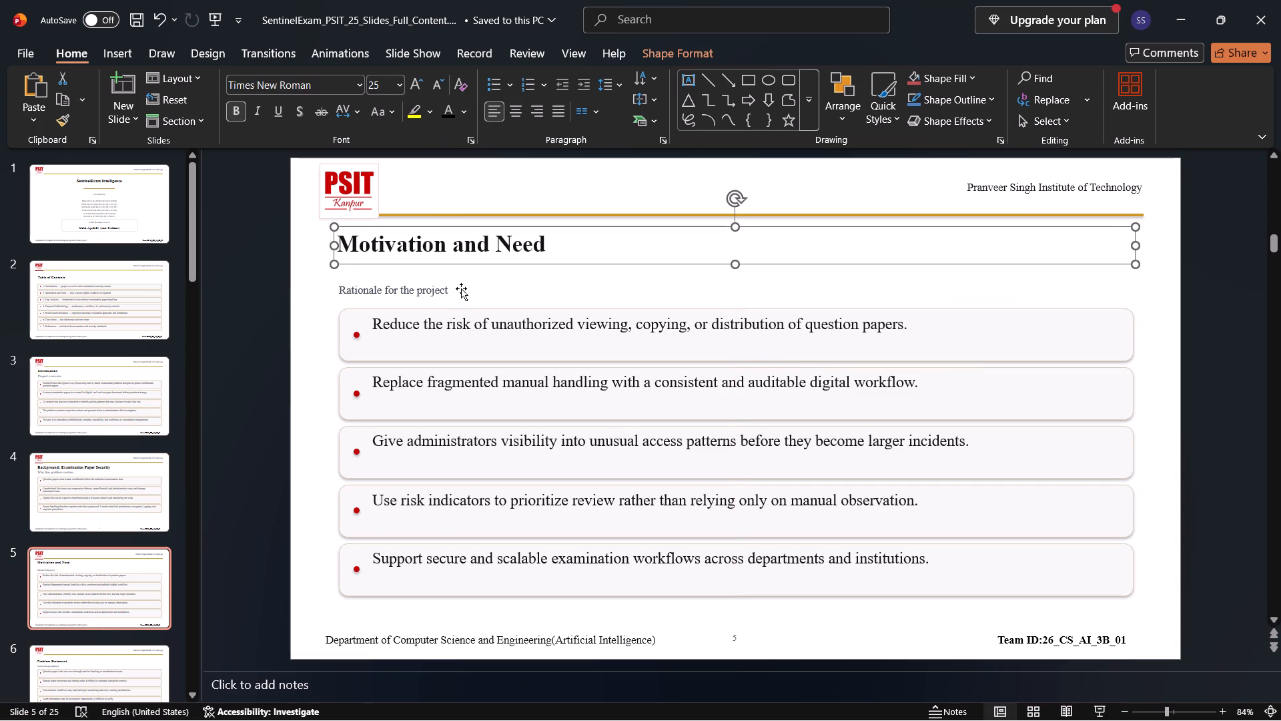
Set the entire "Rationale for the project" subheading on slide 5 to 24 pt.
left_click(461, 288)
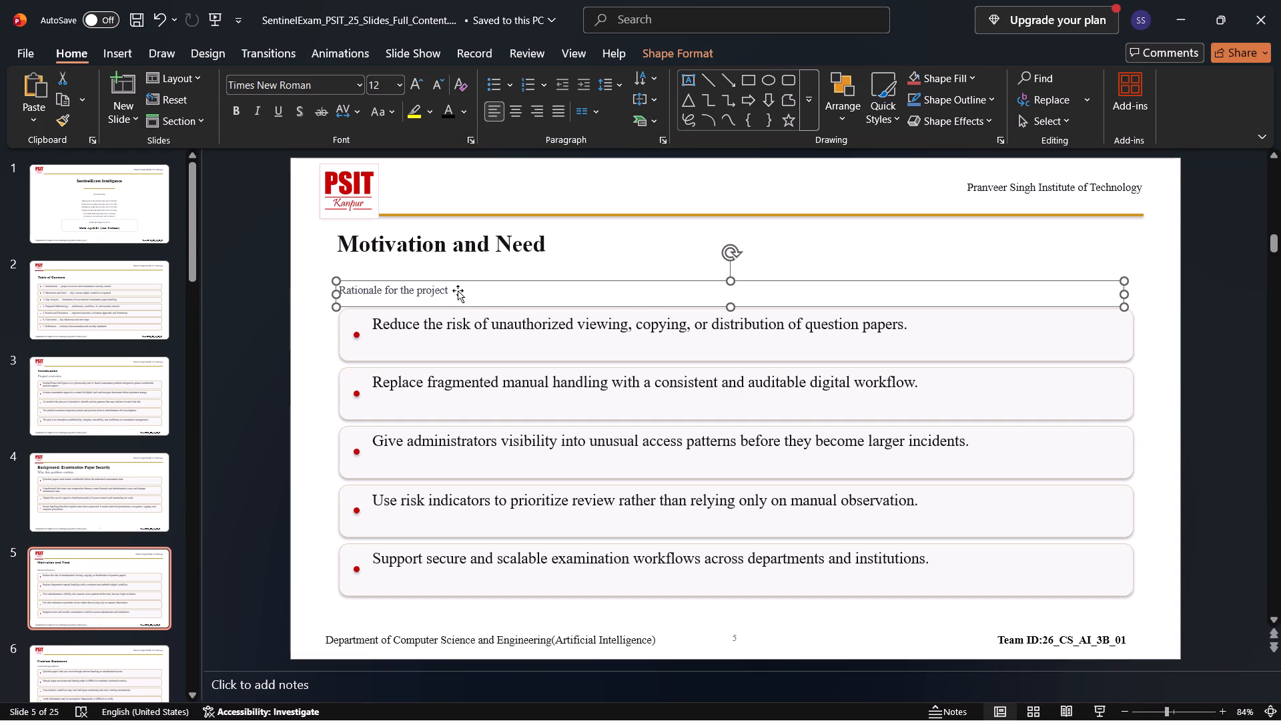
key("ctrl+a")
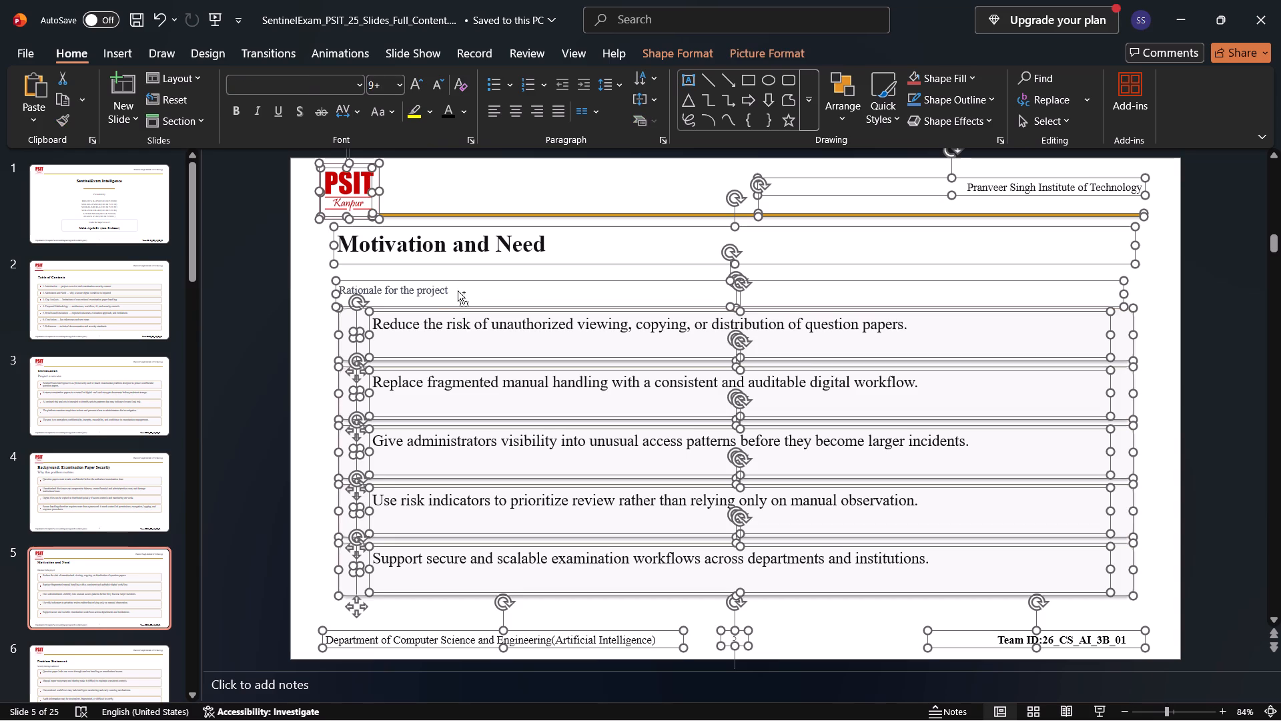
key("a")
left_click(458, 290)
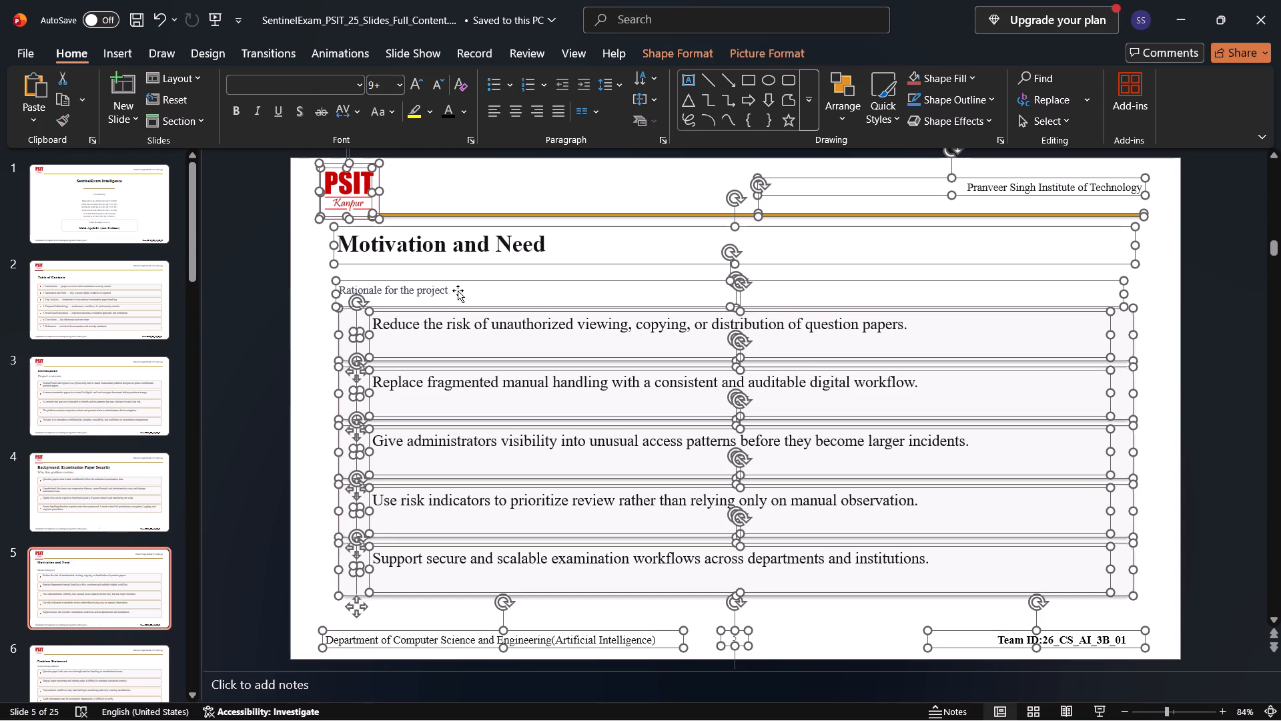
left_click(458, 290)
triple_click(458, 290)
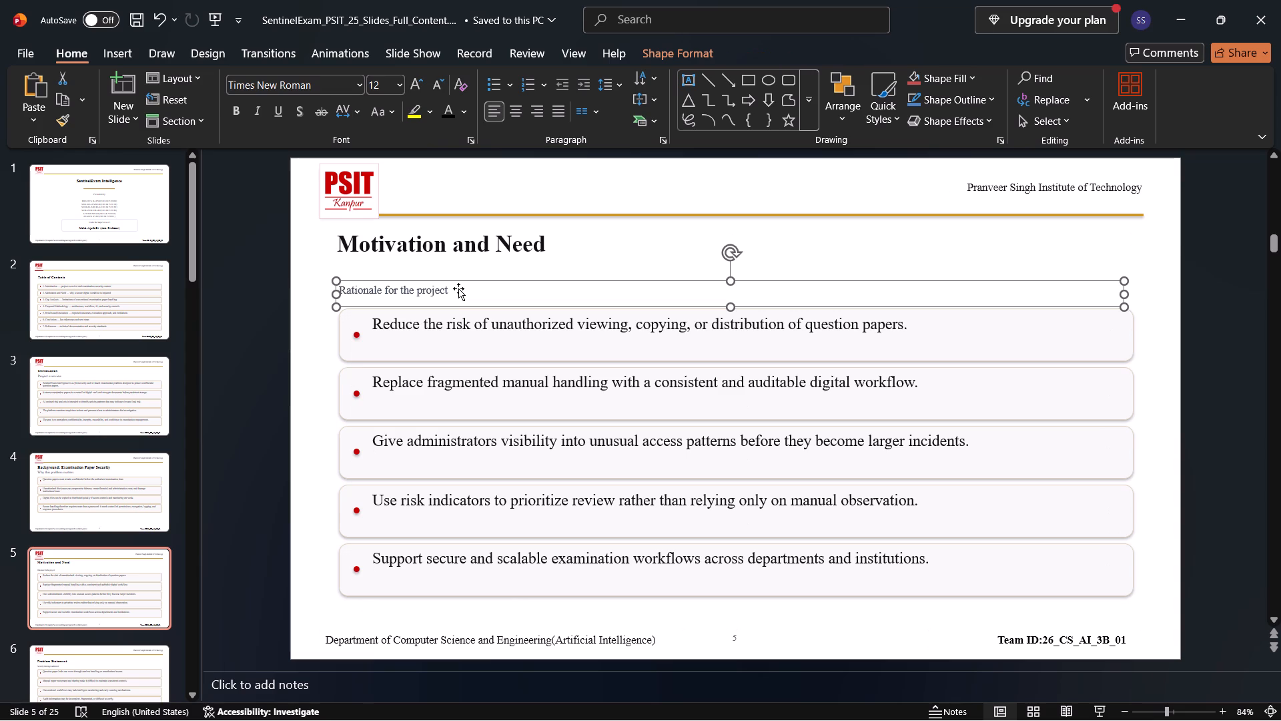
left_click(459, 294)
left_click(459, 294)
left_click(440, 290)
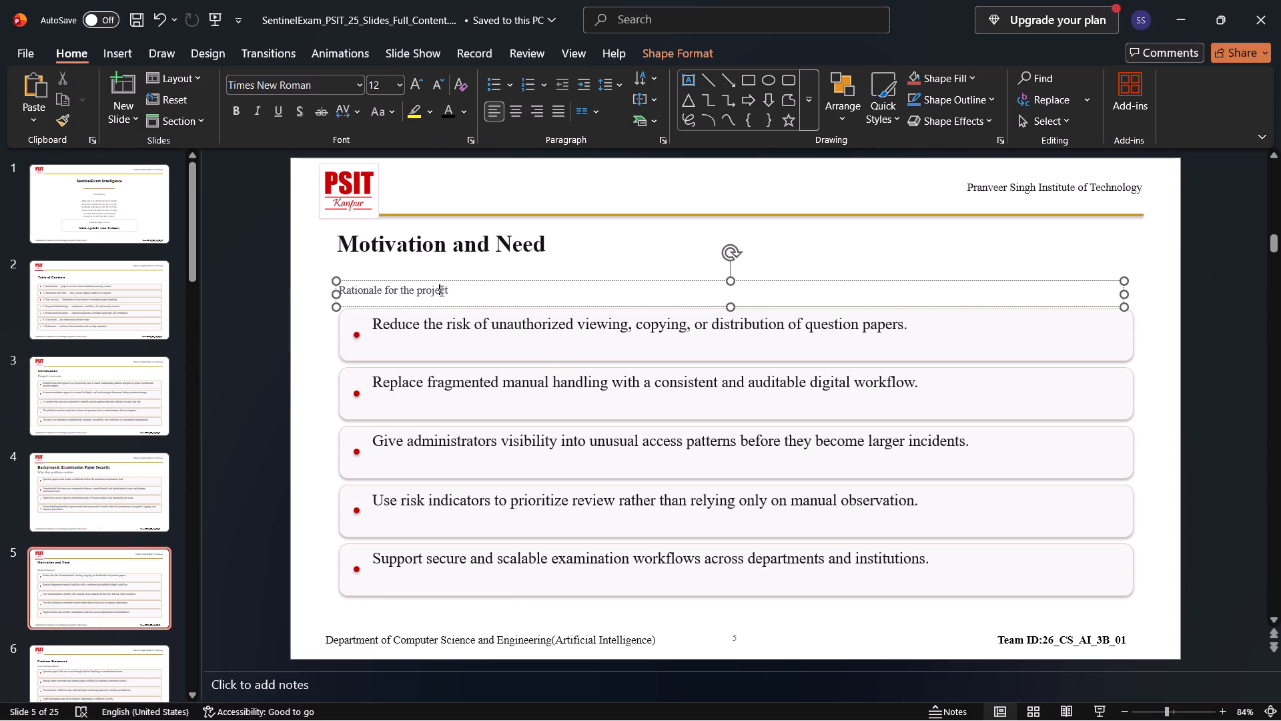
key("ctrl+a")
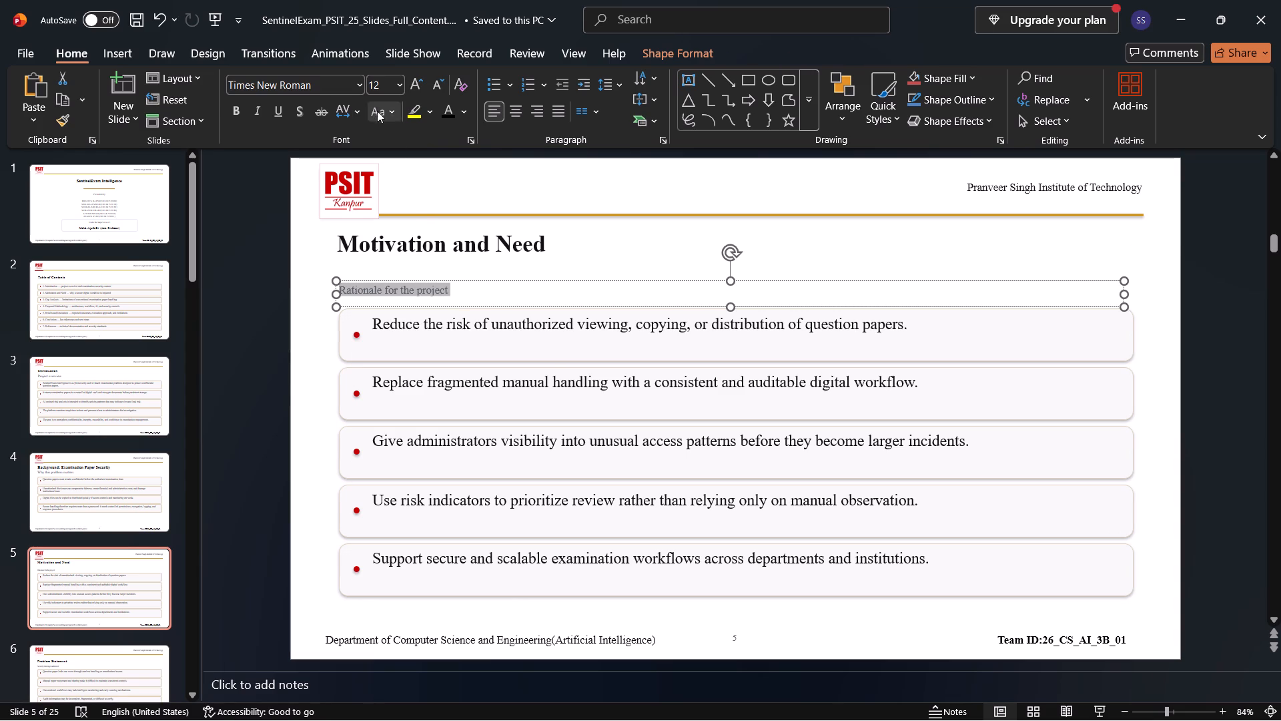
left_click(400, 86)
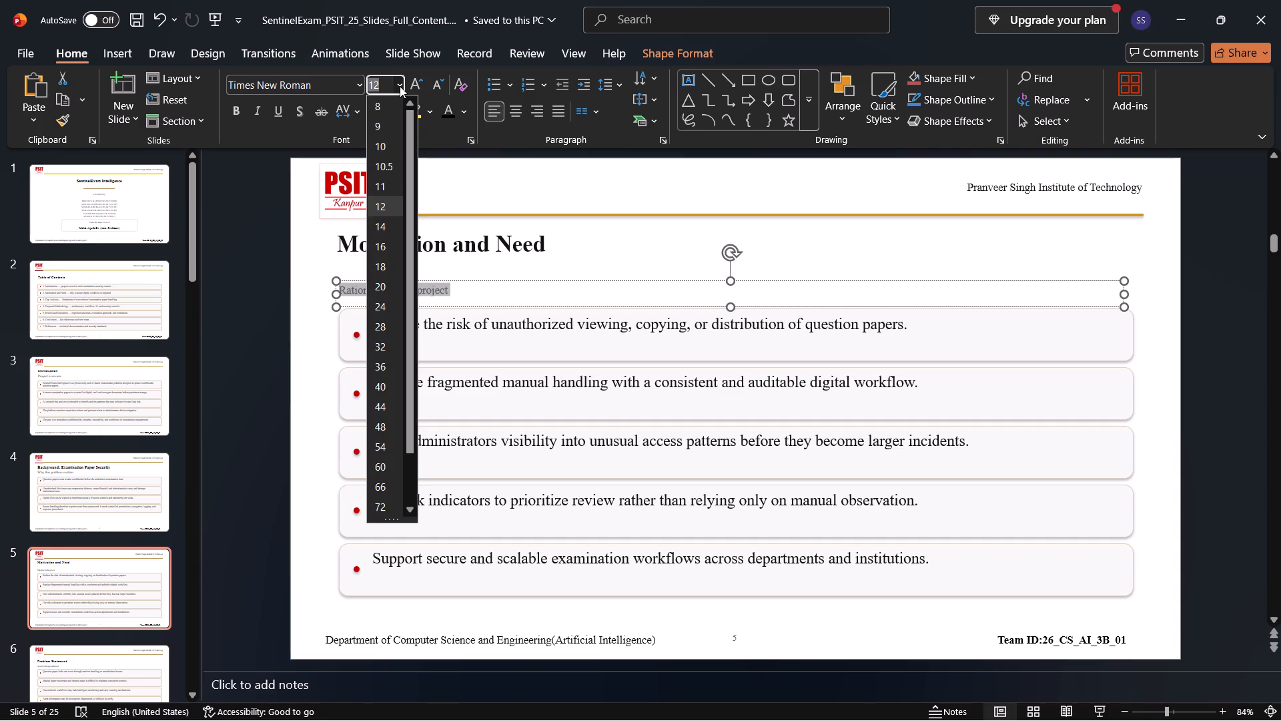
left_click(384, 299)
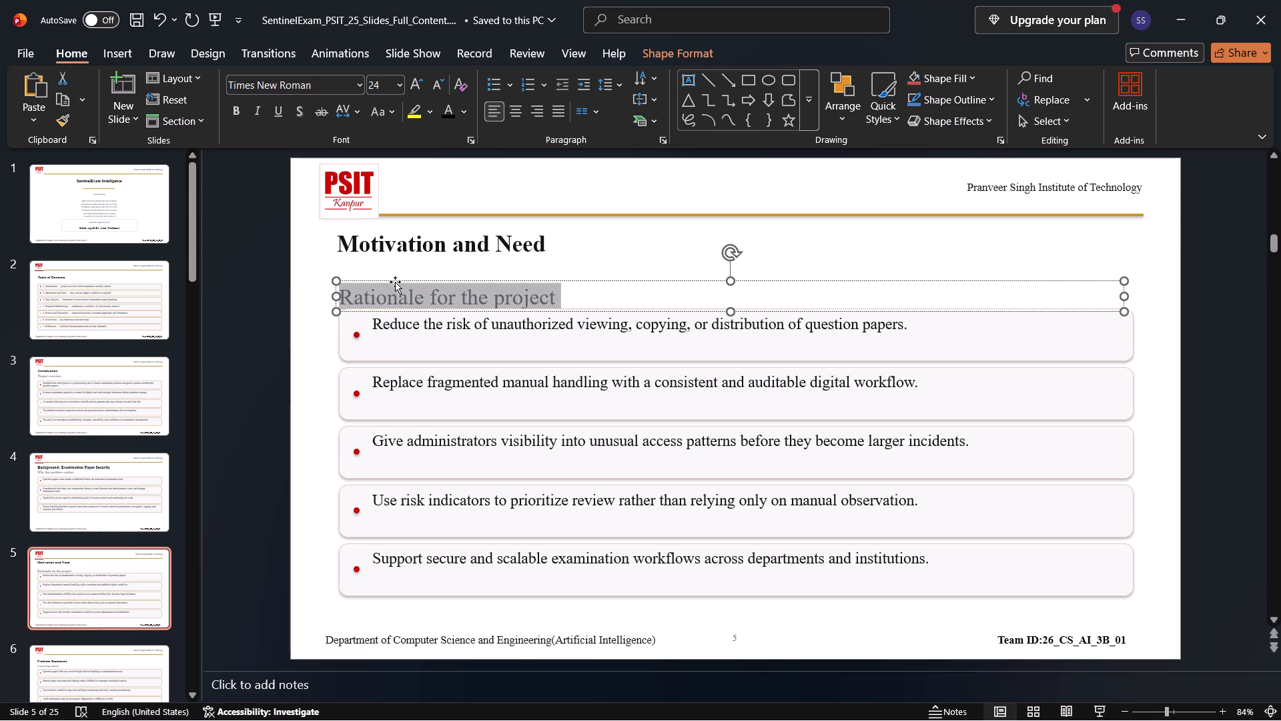
Move the "Rationale for the project" subheading up beneath the Motivation and Need heading, aligning their left edges.
left_click_drag(395, 282, 390, 264)
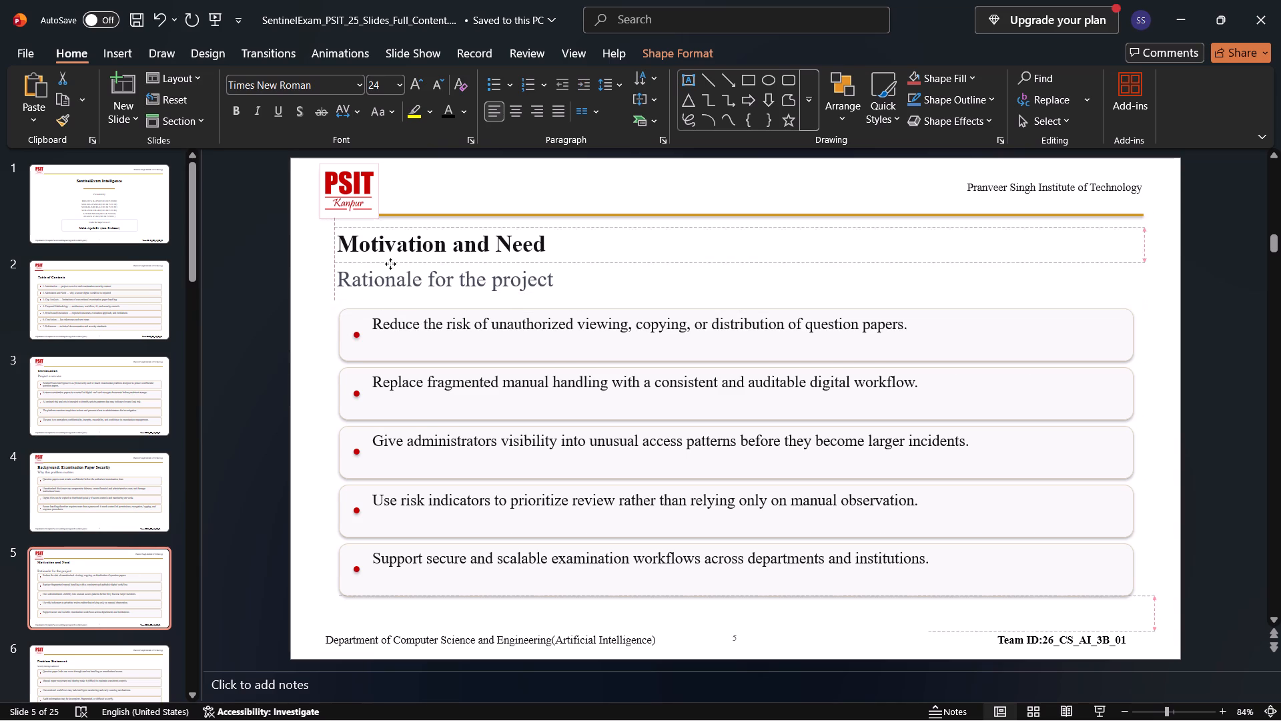
left_click_drag(390, 264, 394, 261)
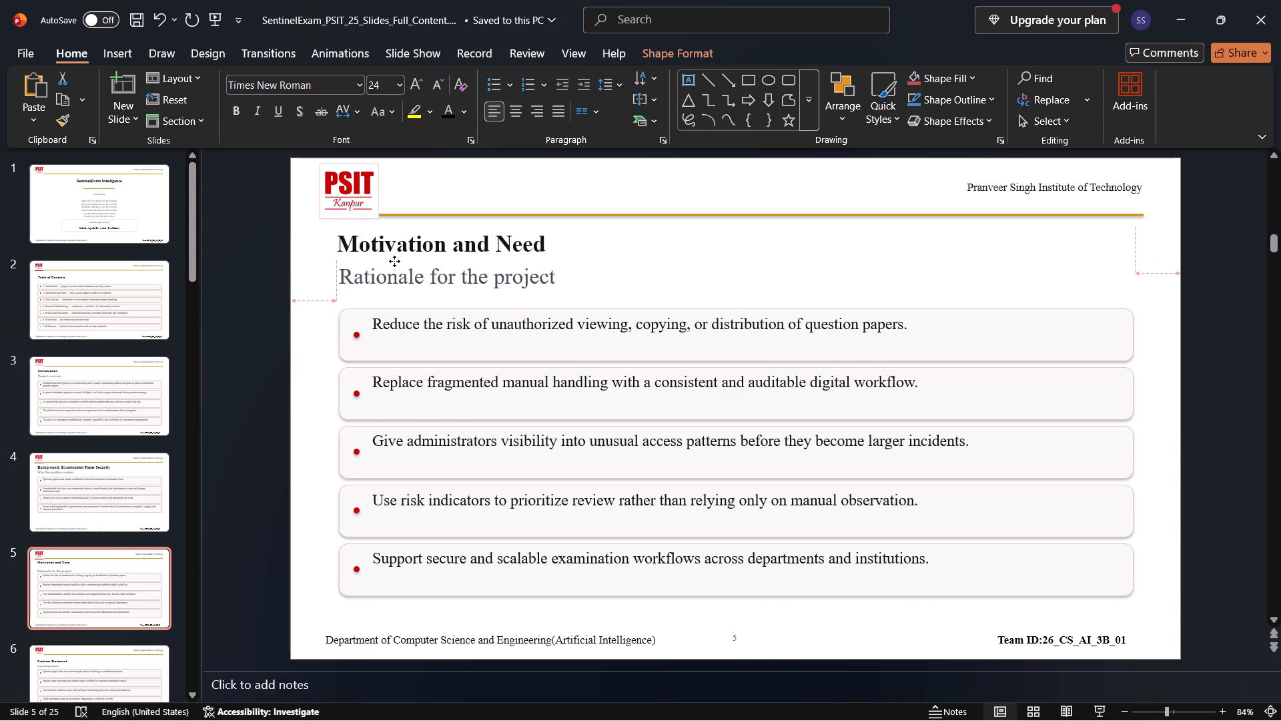
left_click_drag(394, 261, 392, 262)
left_click(392, 248)
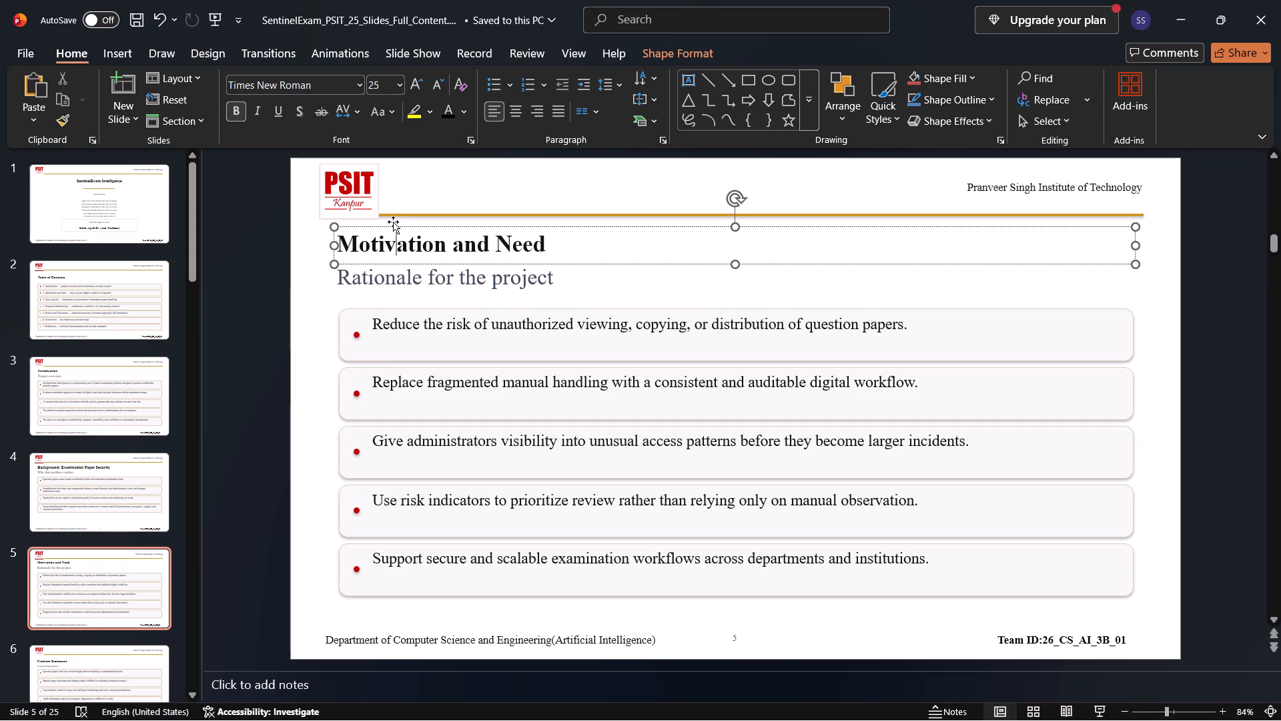
left_click(392, 226)
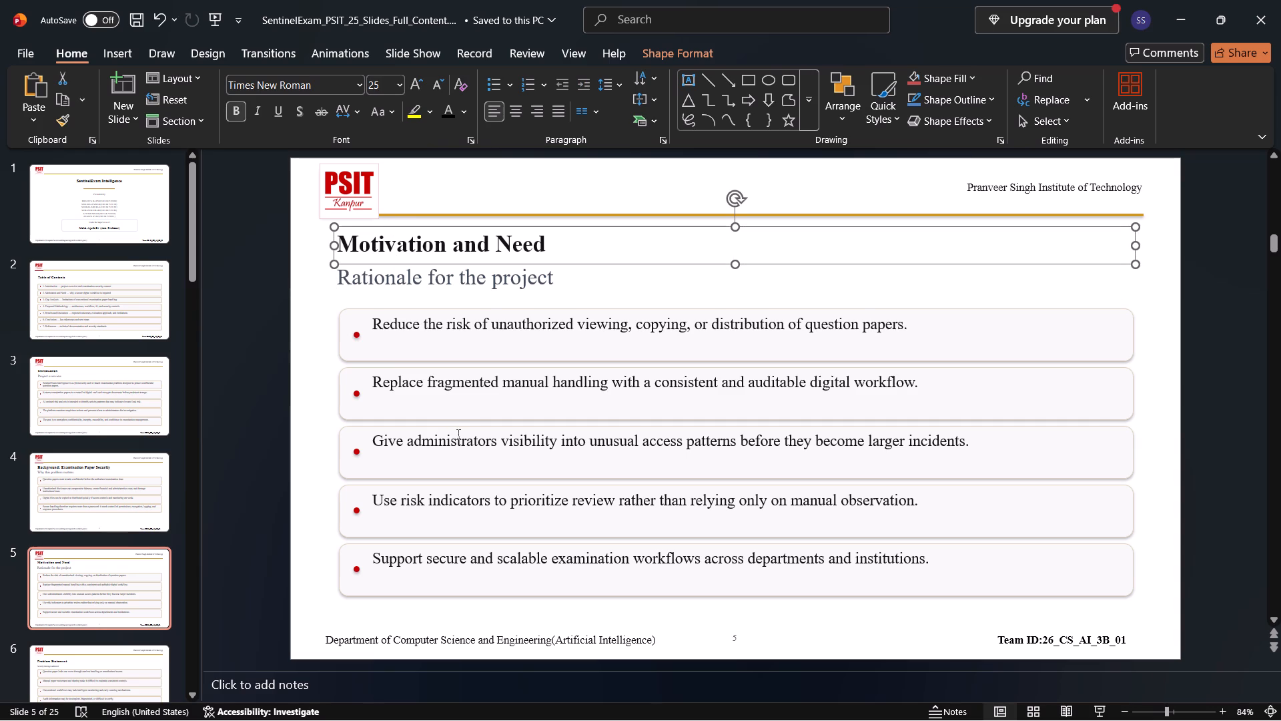
left_click(410, 300)
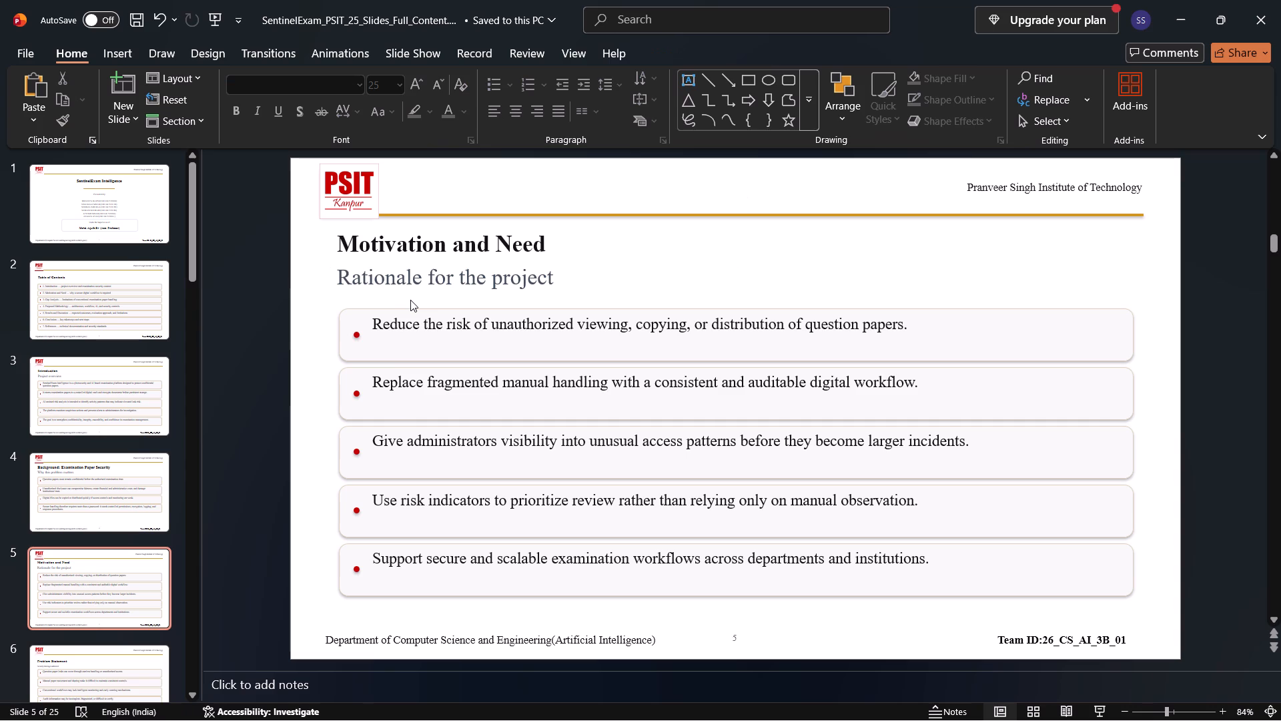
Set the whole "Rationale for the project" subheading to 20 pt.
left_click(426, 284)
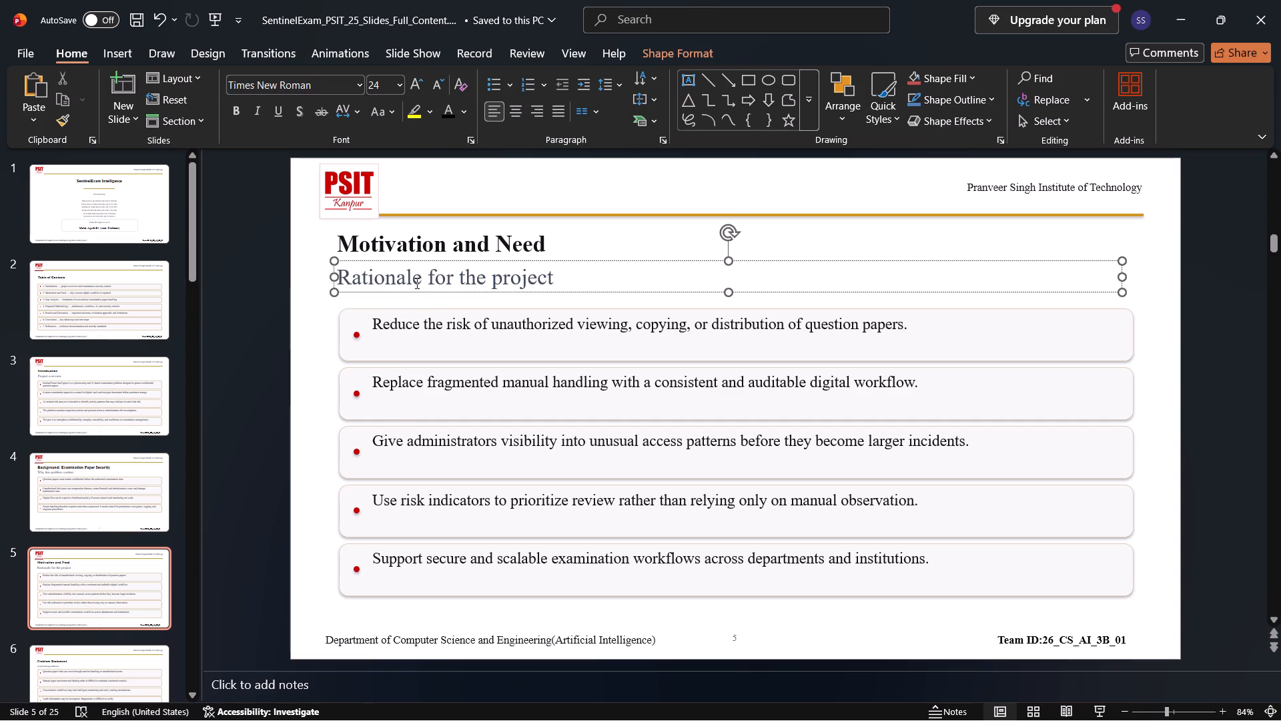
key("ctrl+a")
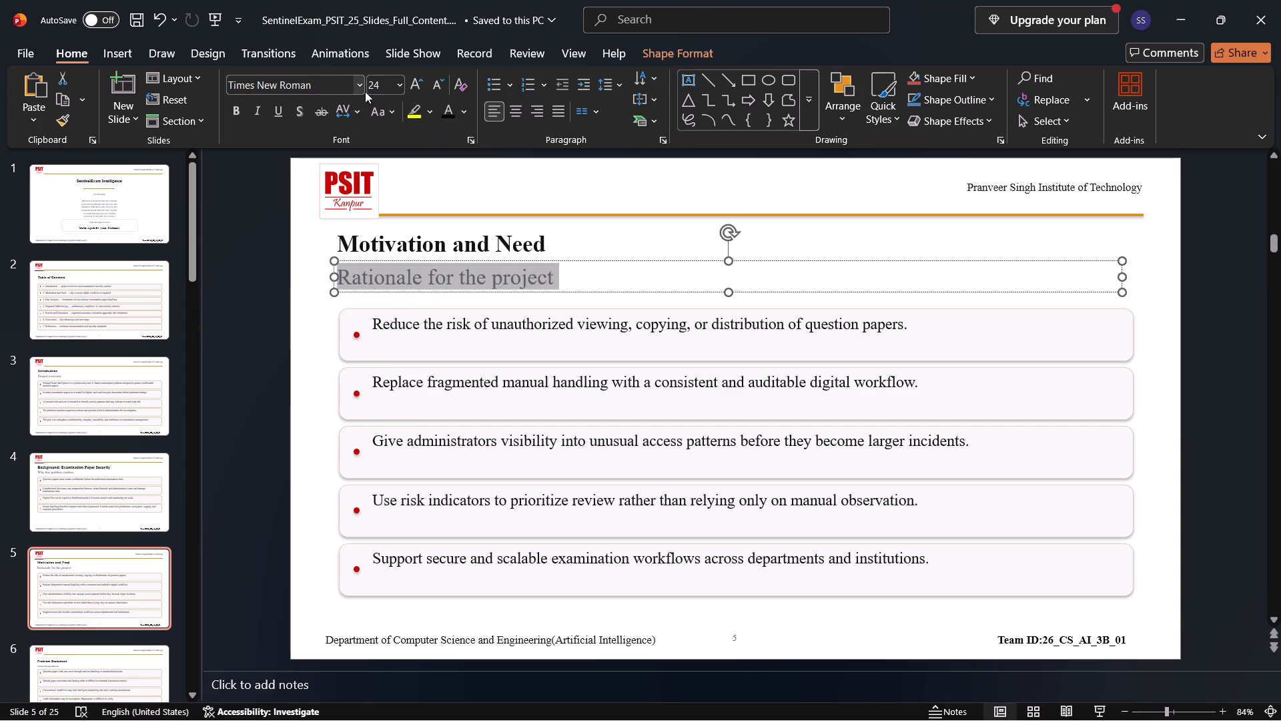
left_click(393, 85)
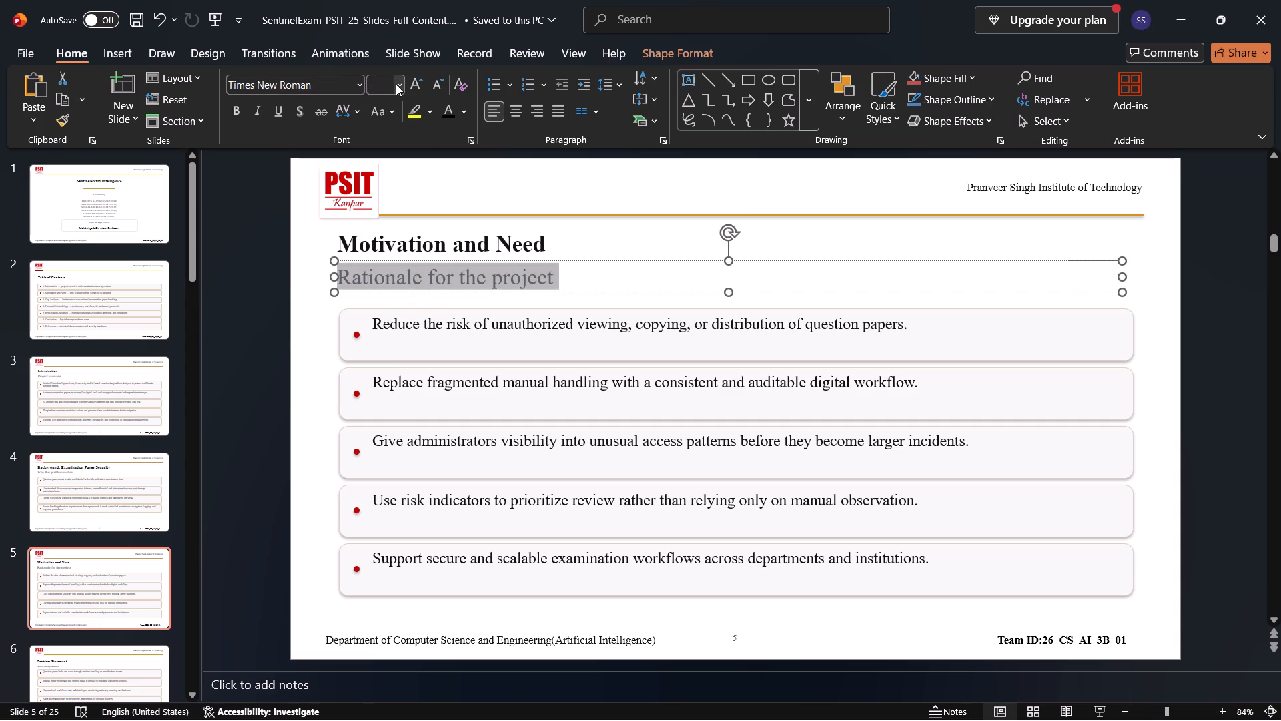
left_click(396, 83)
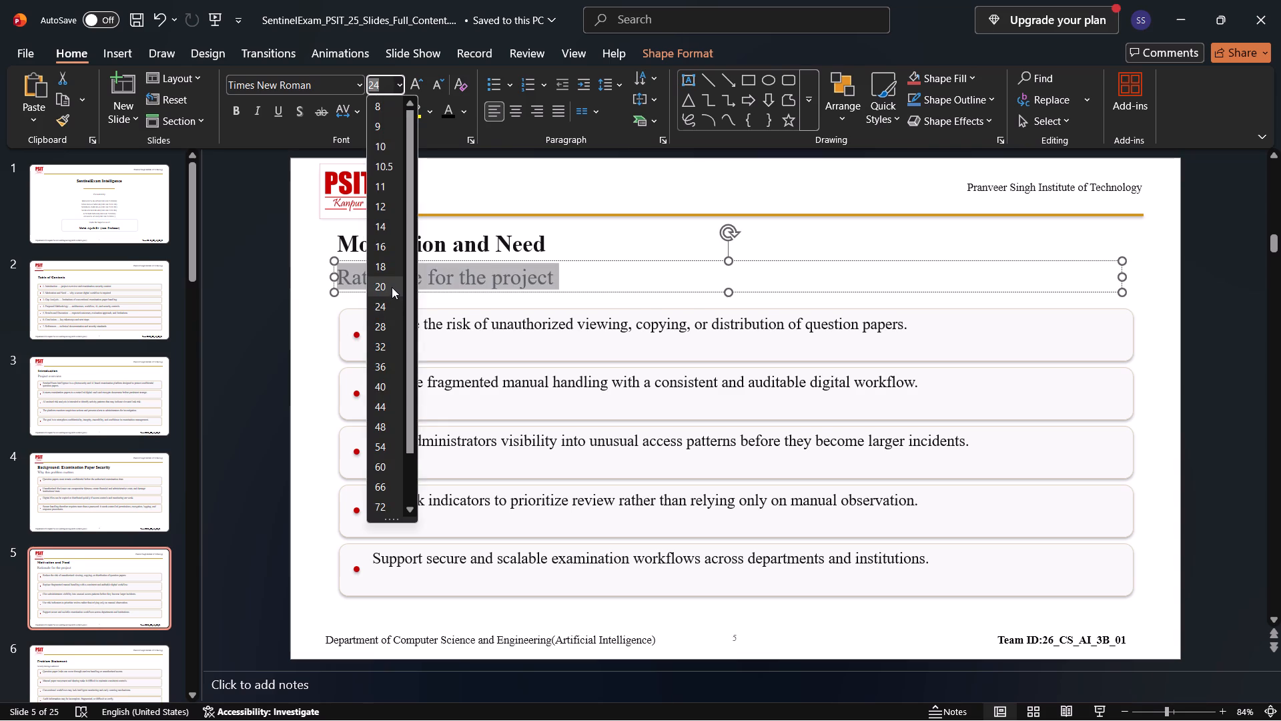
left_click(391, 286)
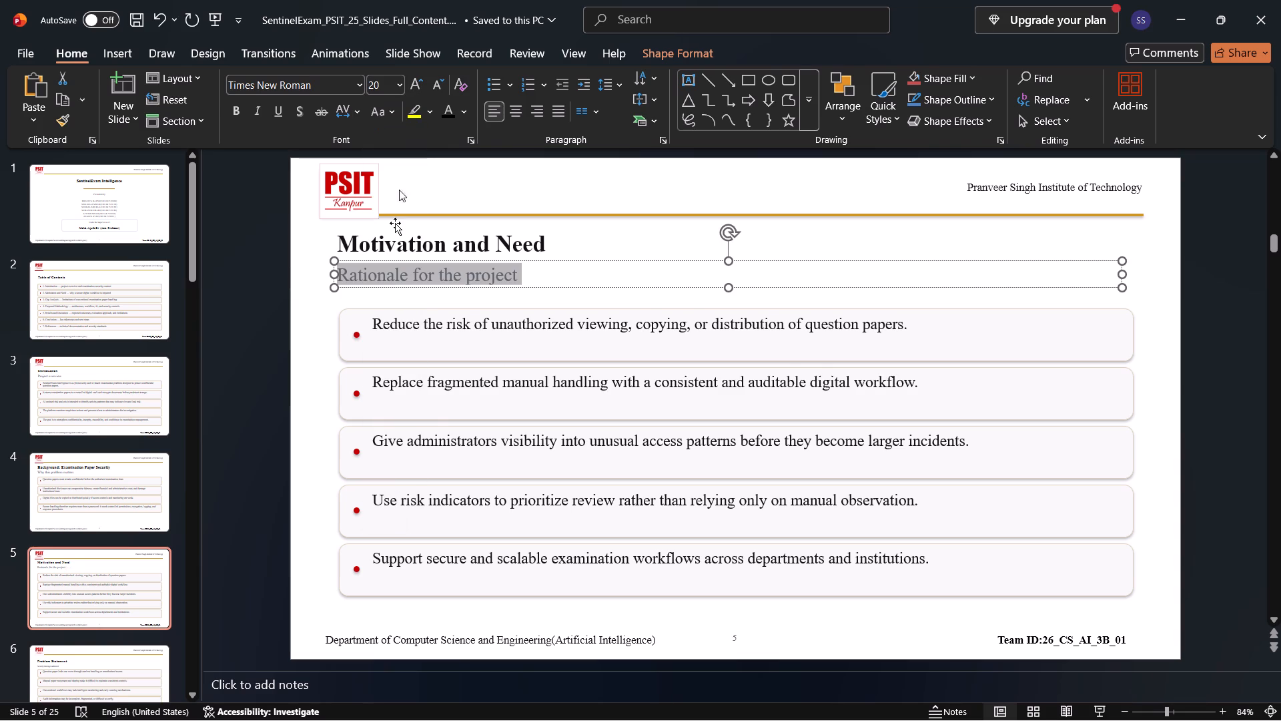
Set the "Rationale for the project" subheading to 22 pt and nudge it slightly down from the heading.
left_click(394, 82)
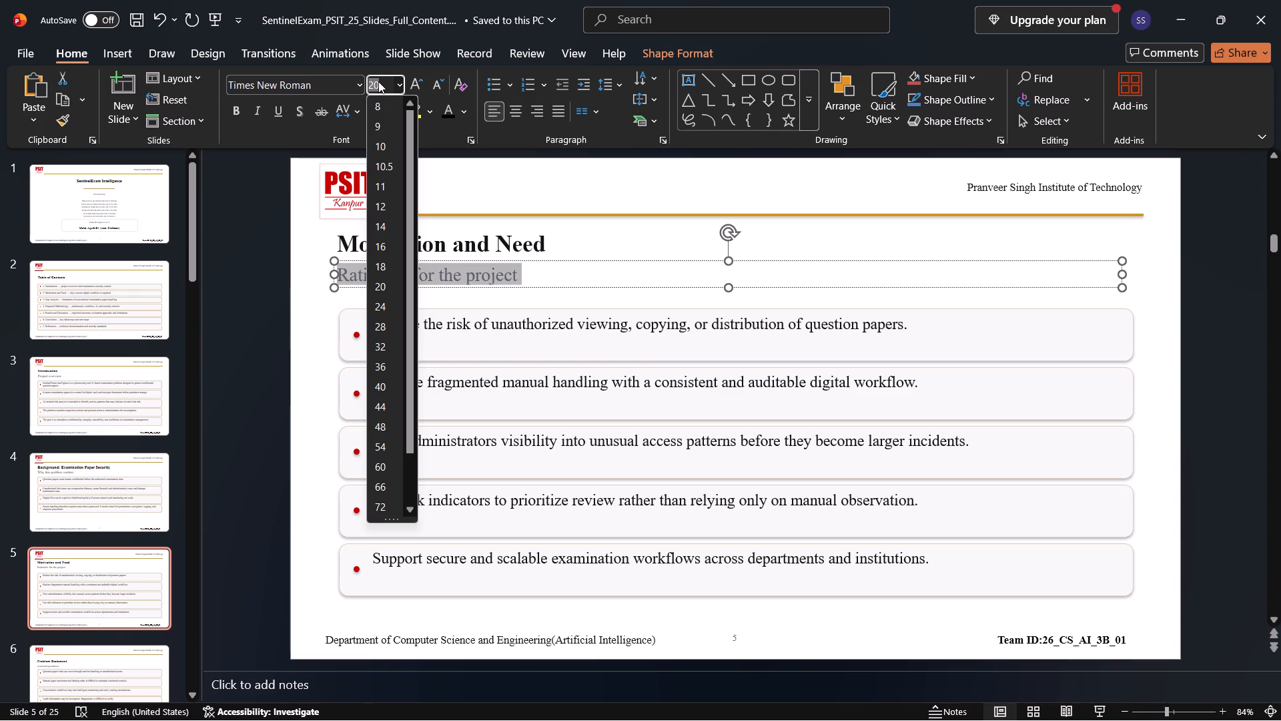
key("BackSpace")
type("22")
key("Return")
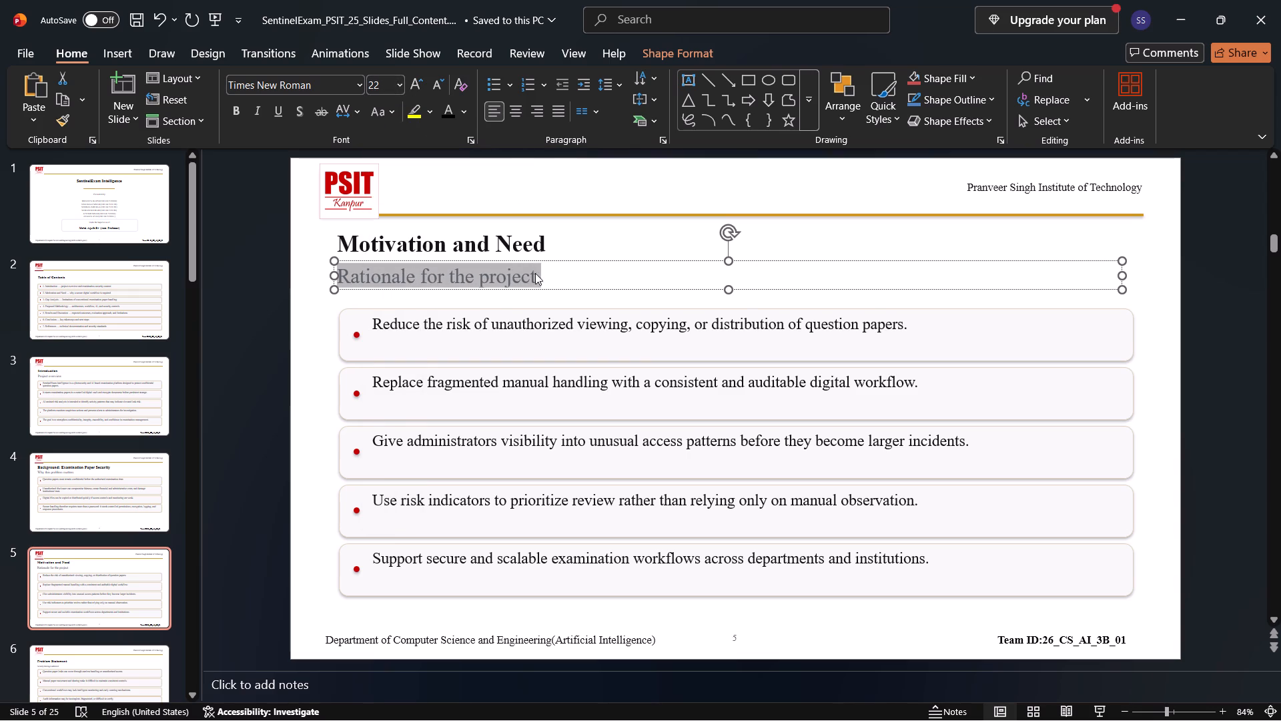
left_click(564, 261)
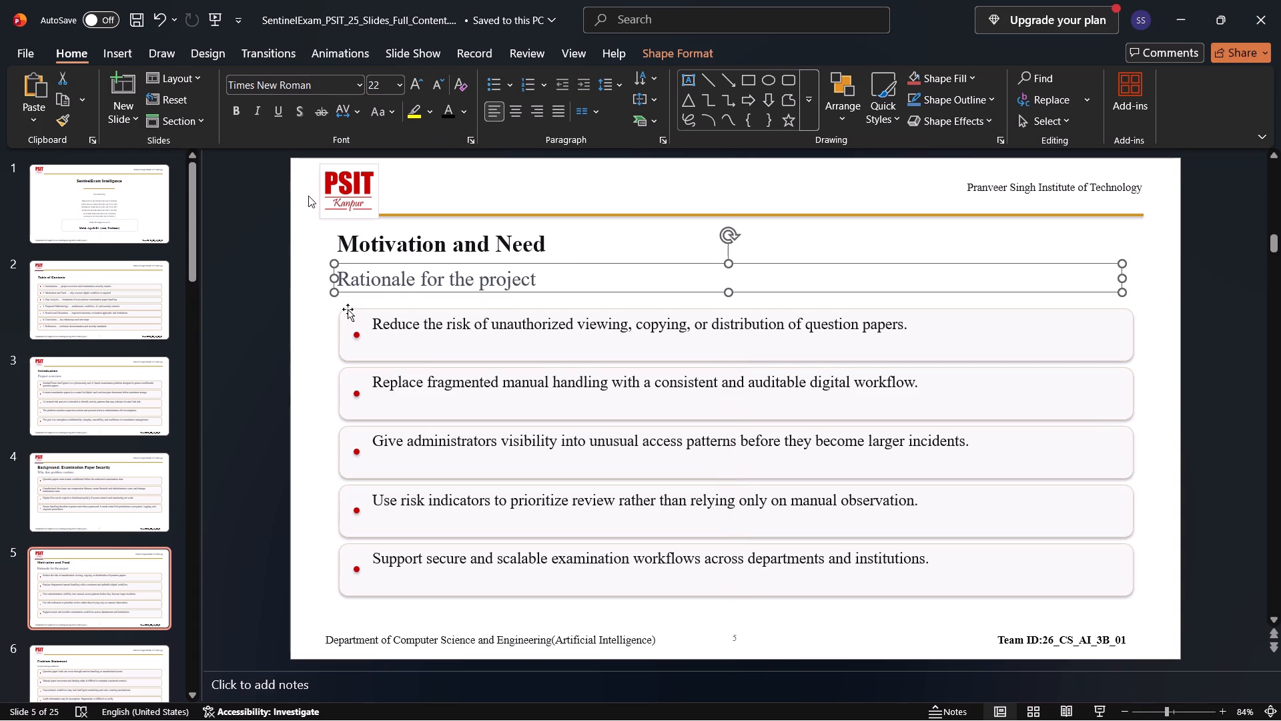
Set slide 4's "Why this problem matters" subheading to 22 pt and nudge it slightly down from its heading.
left_click(117, 491)
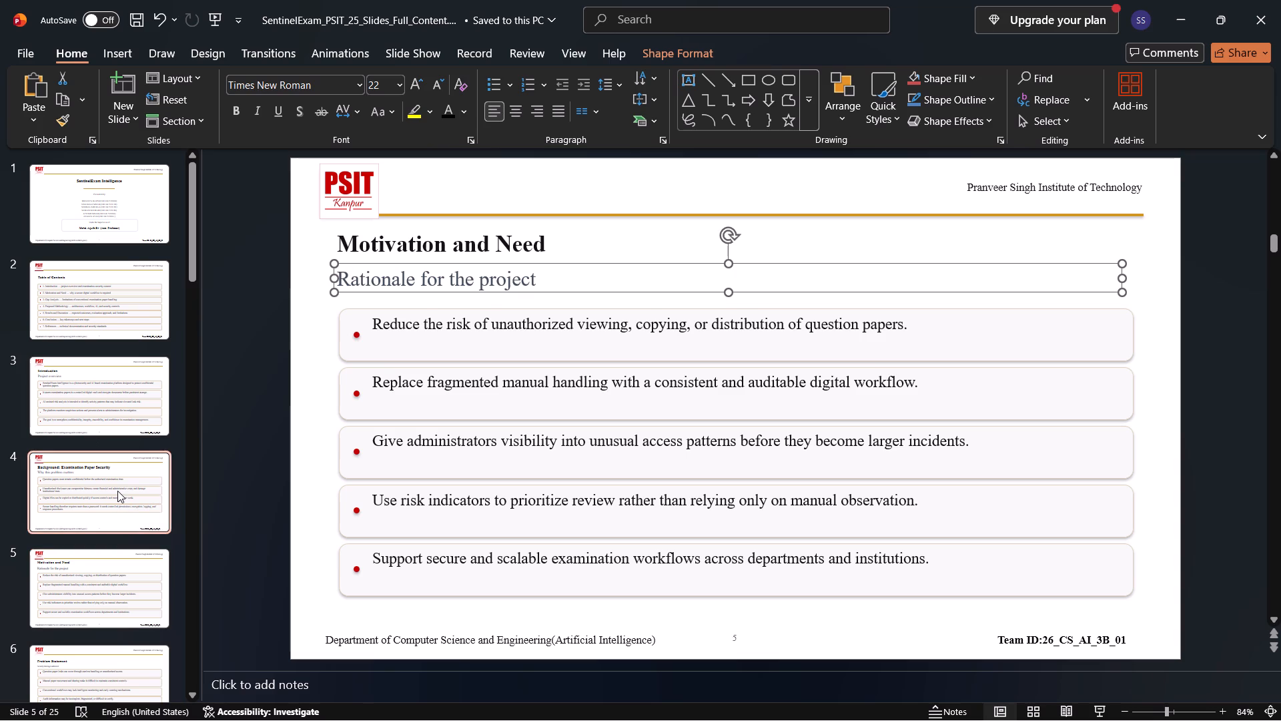
left_click(378, 288)
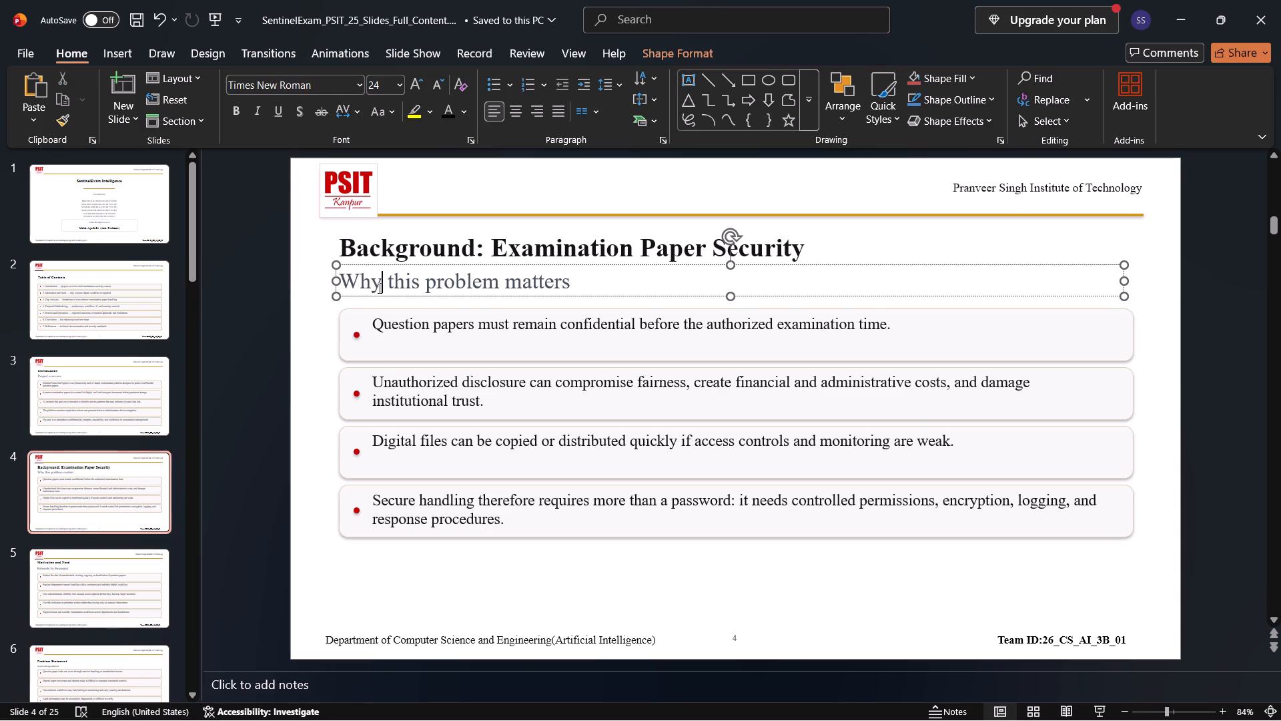
key("ctrl+a")
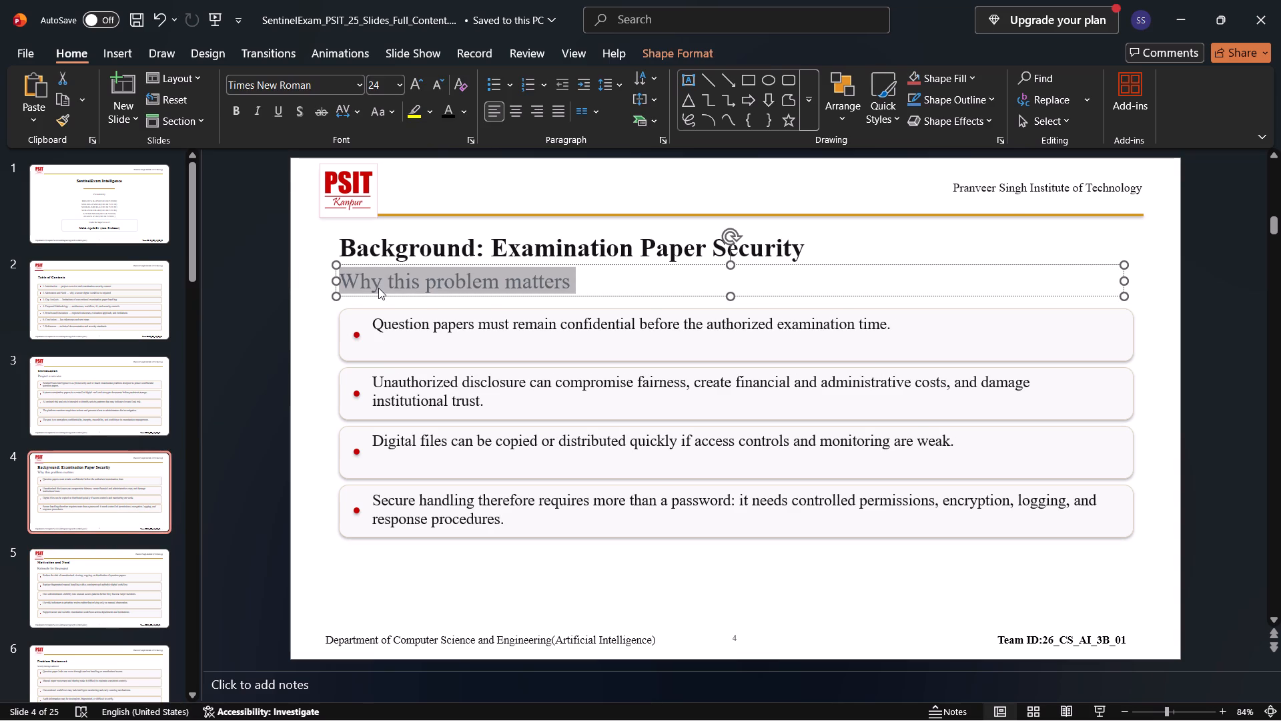
left_click(375, 79)
key("BackSpace")
type("22")
key("Return")
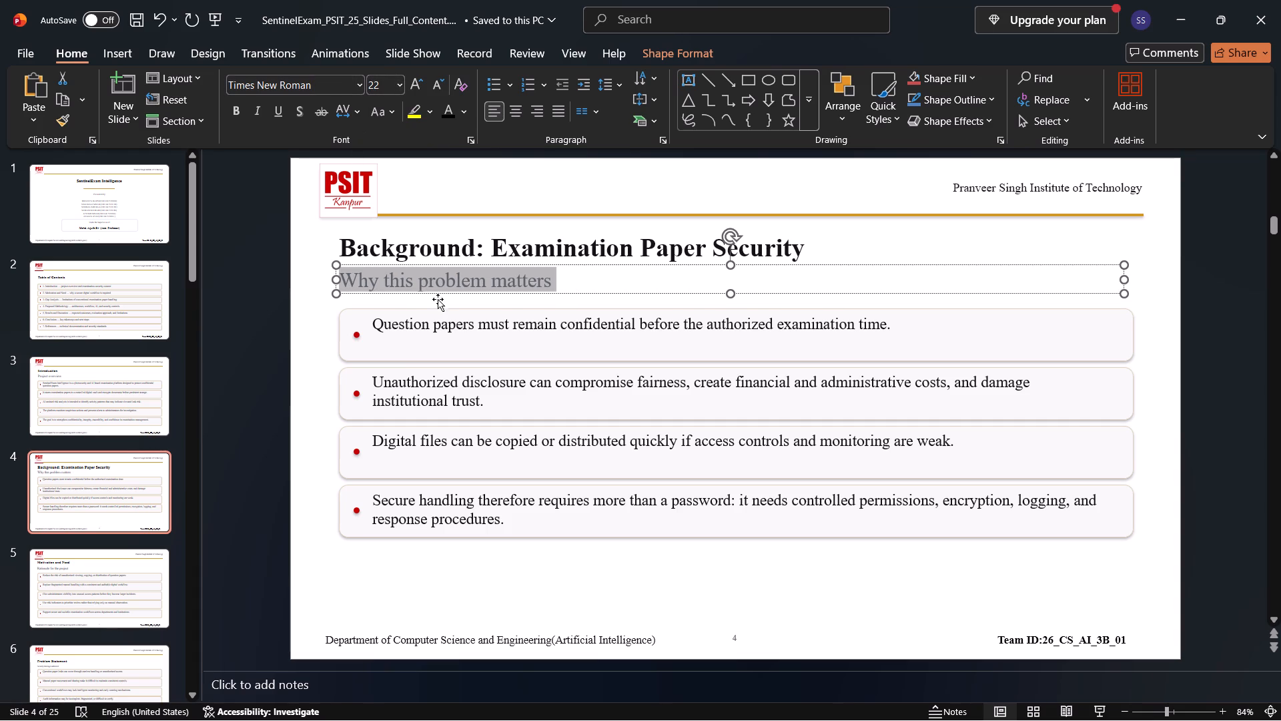
left_click(430, 264)
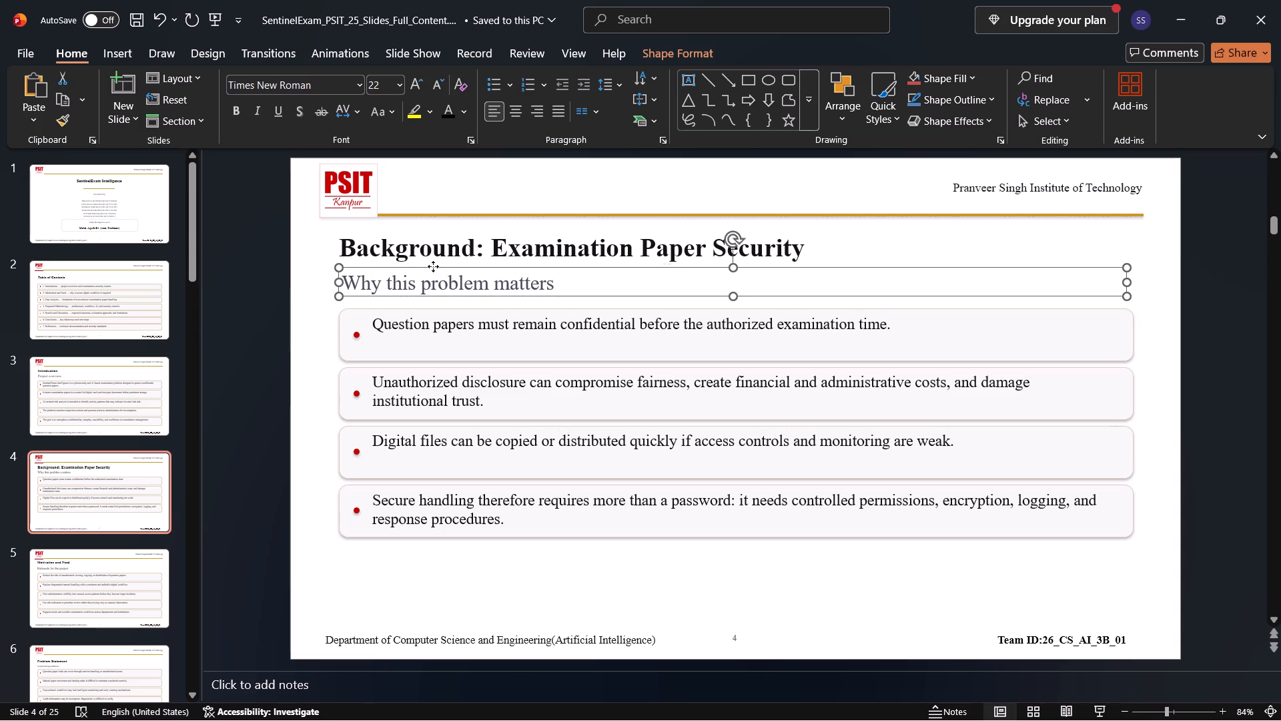
On slide 6, move the "Problem Statement" heading up to just below the orange divider line.
left_click(95, 412)
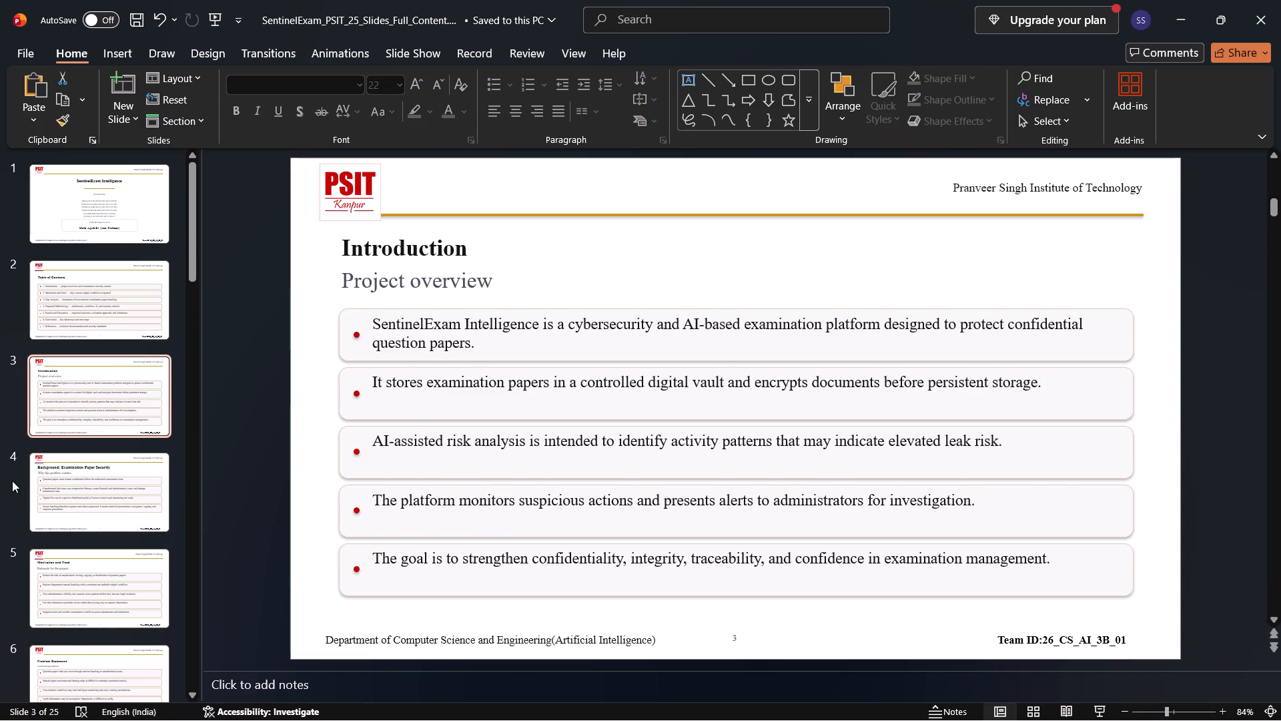
left_click(82, 686)
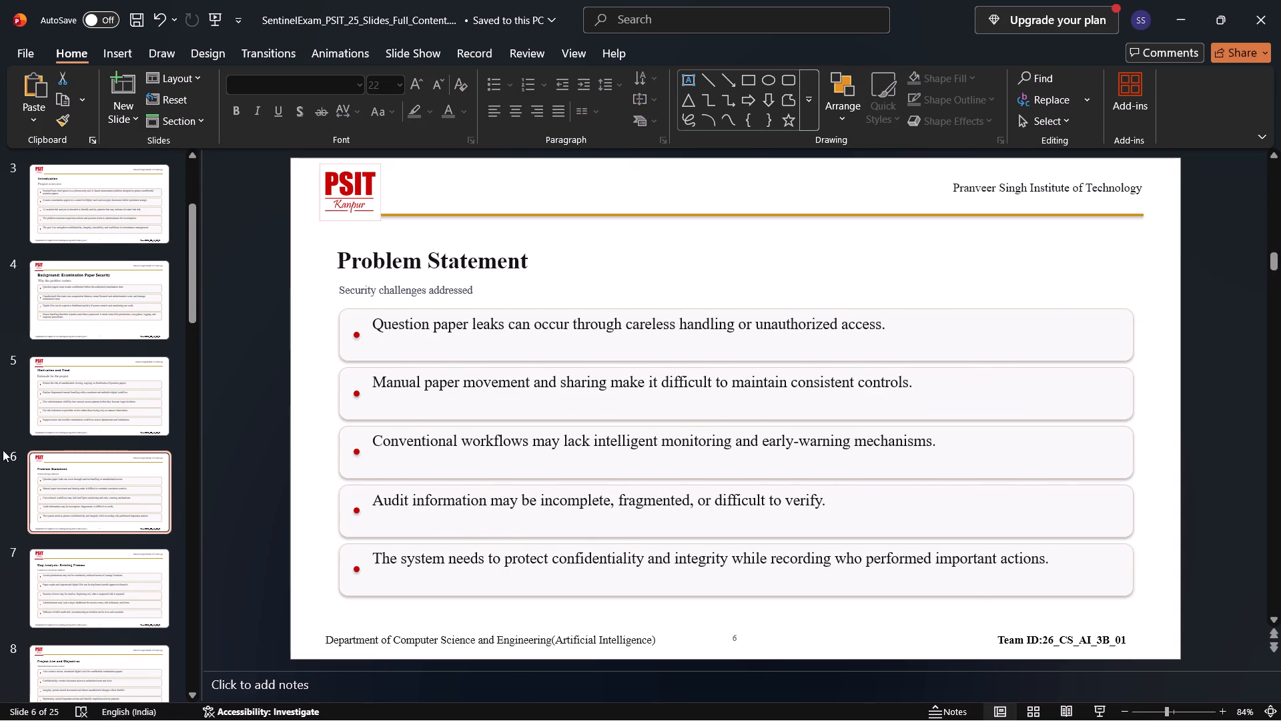
left_click(510, 260)
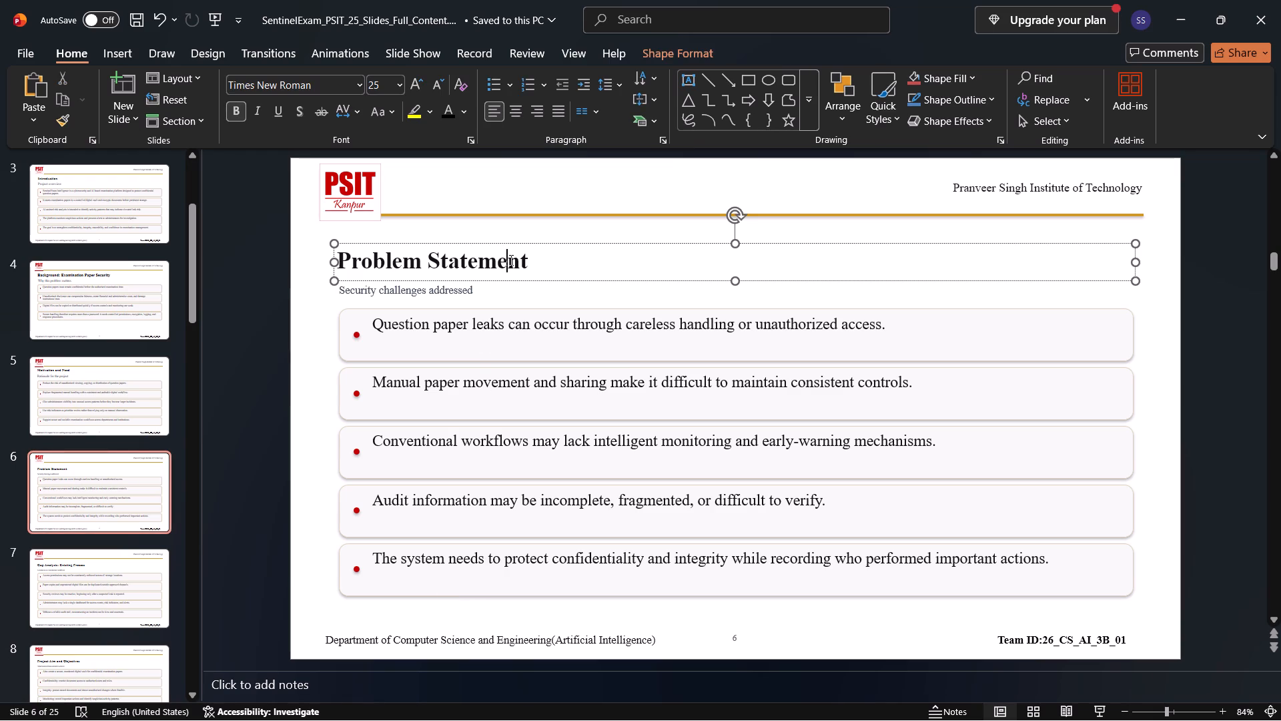
left_click_drag(506, 244, 504, 230)
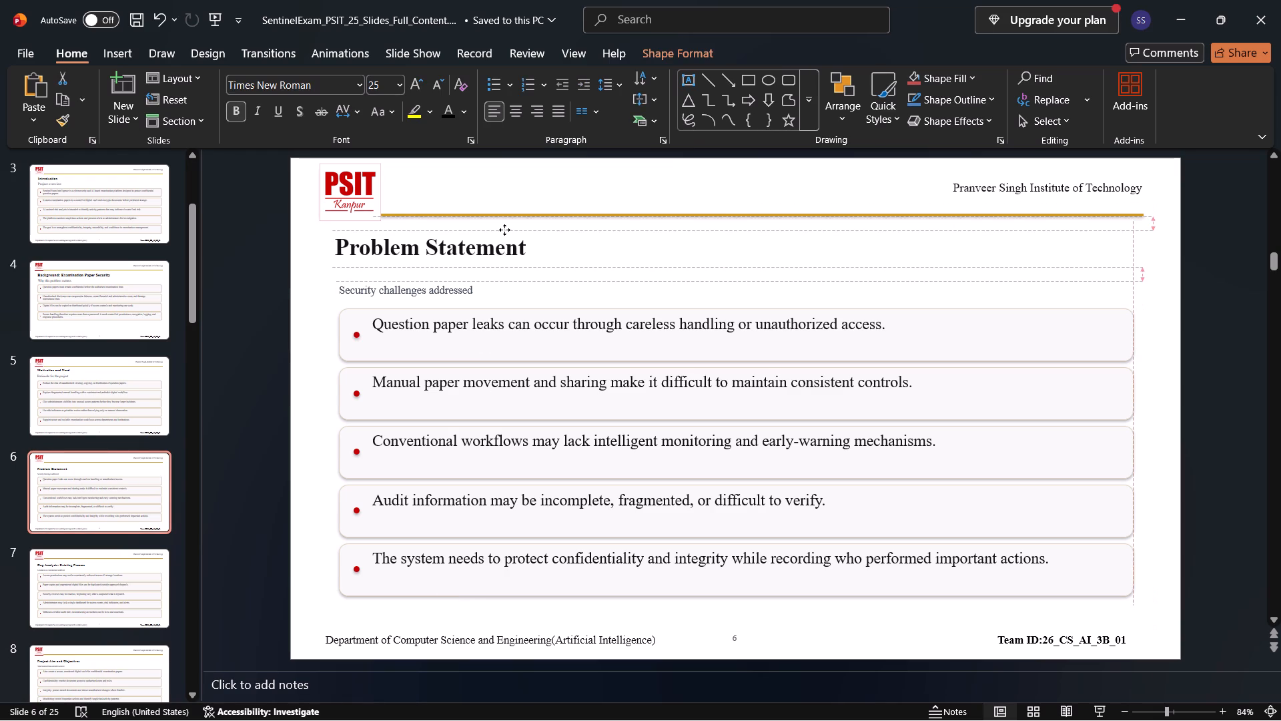
left_click_drag(504, 230, 504, 229)
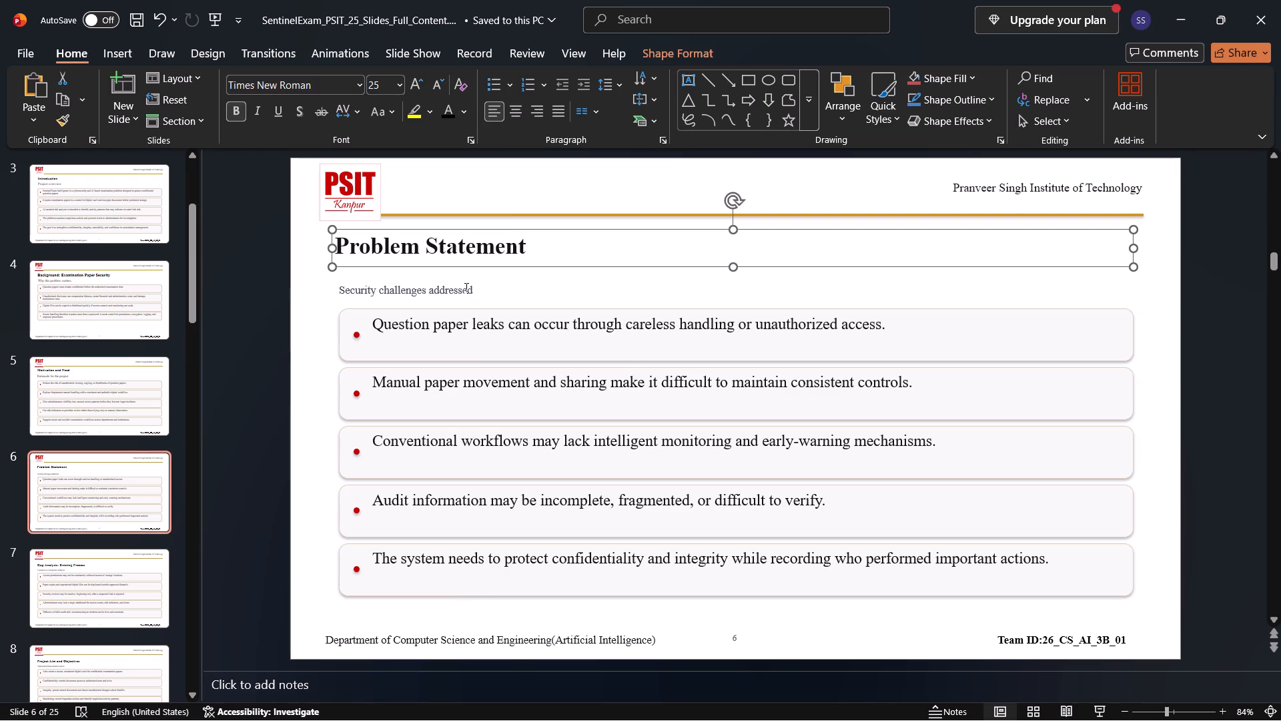
Set the whole "Security challenges addressed" subheading to 22 pt and move it up directly beneath the Problem Statement heading.
left_click(466, 290)
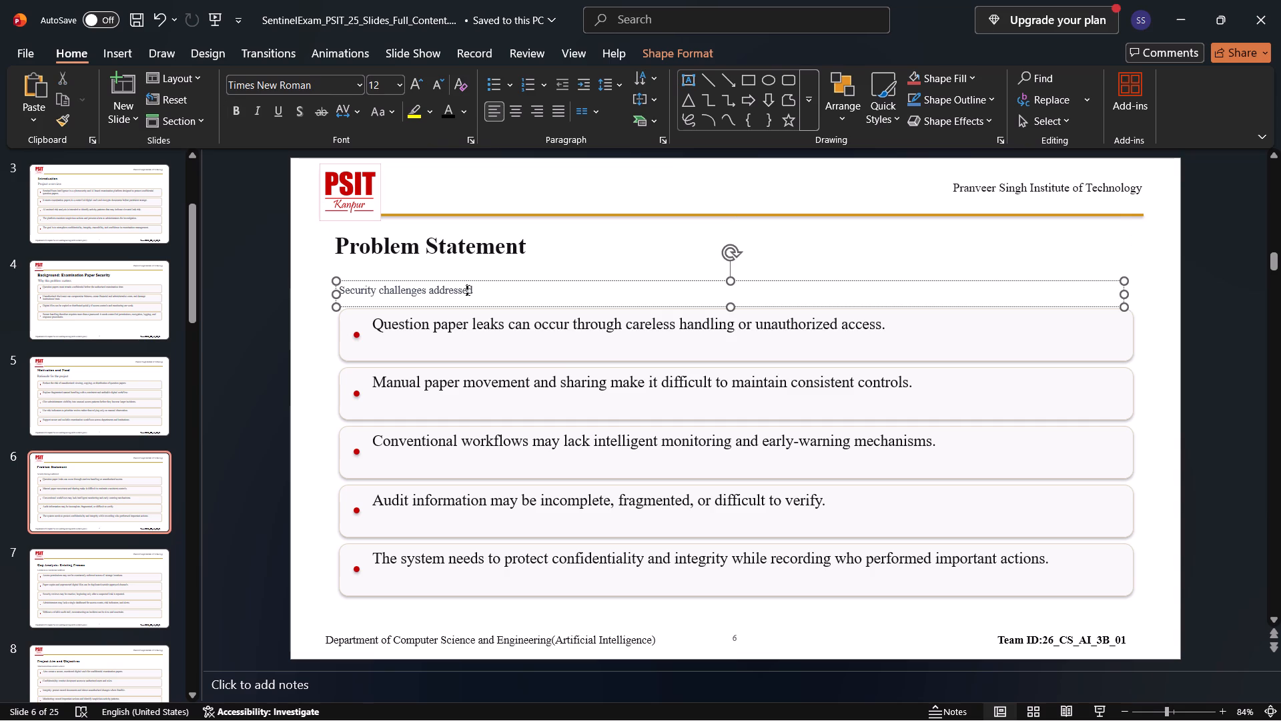
left_click(466, 290)
key("ctrl+a")
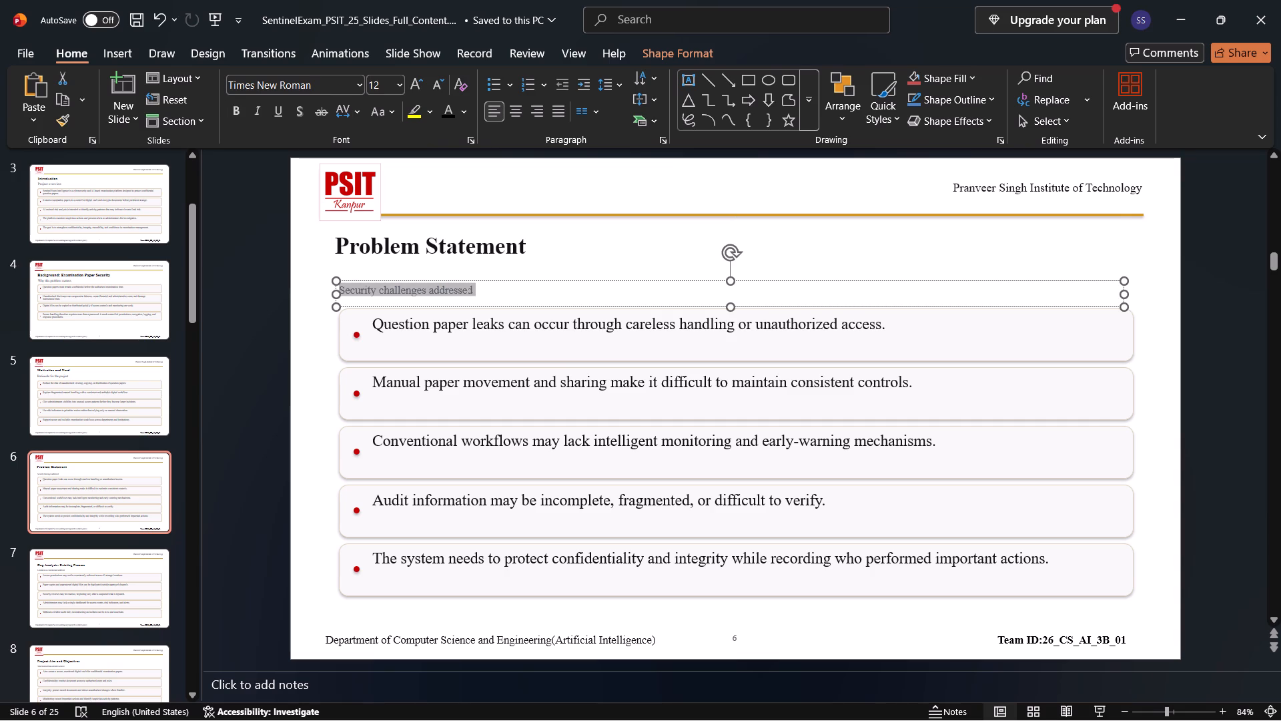
left_click(376, 81)
key("BackSpace")
type("222")
key("BackSpace")
key("Return")
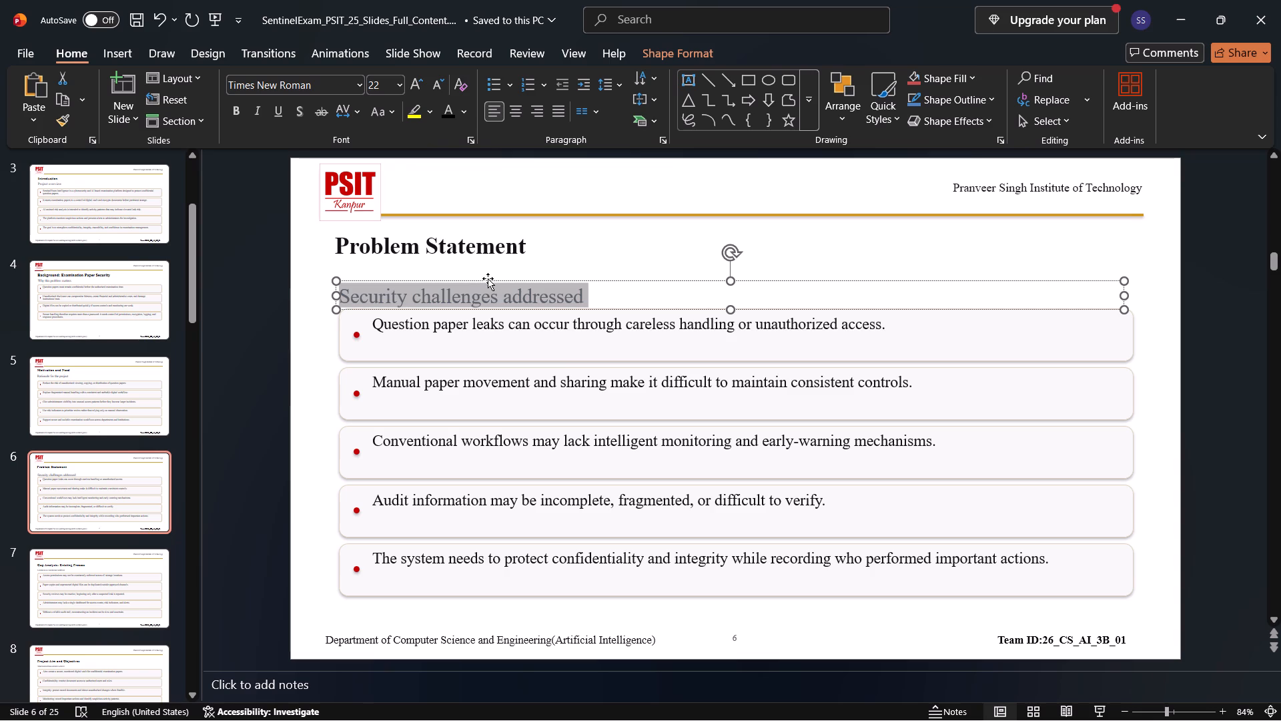
left_click_drag(488, 278, 489, 267)
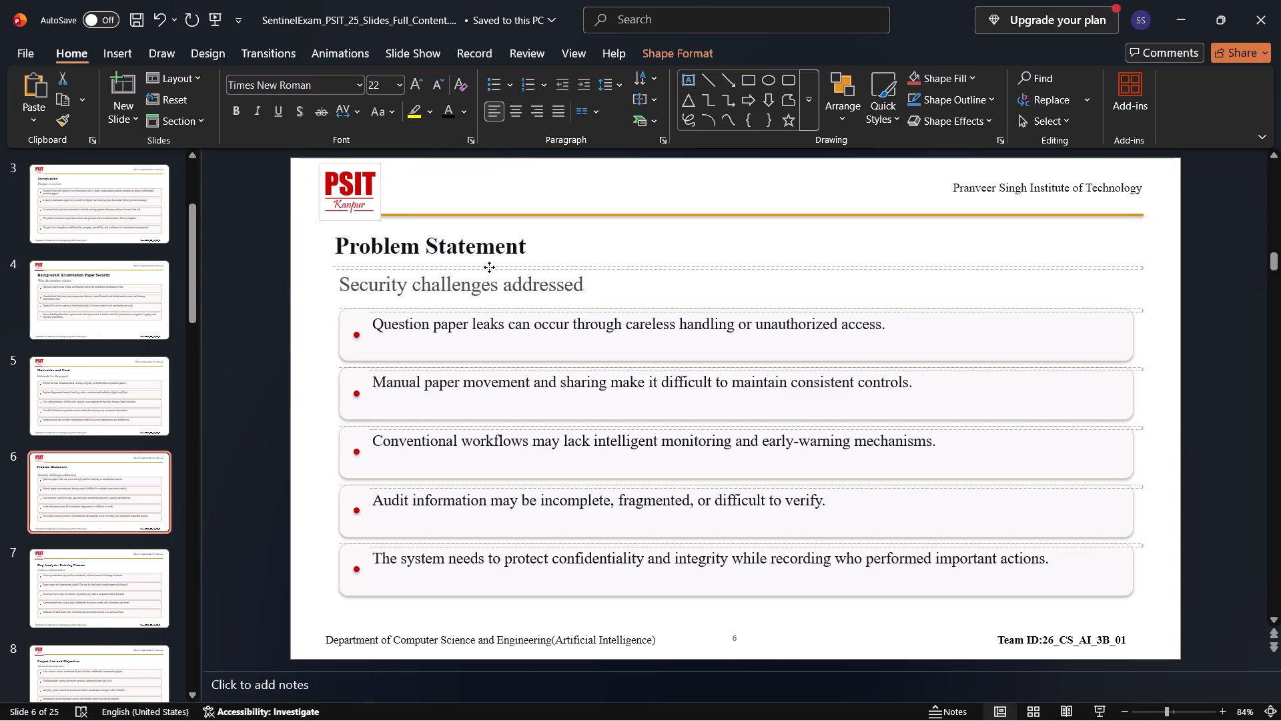
left_click_drag(489, 267, 488, 266)
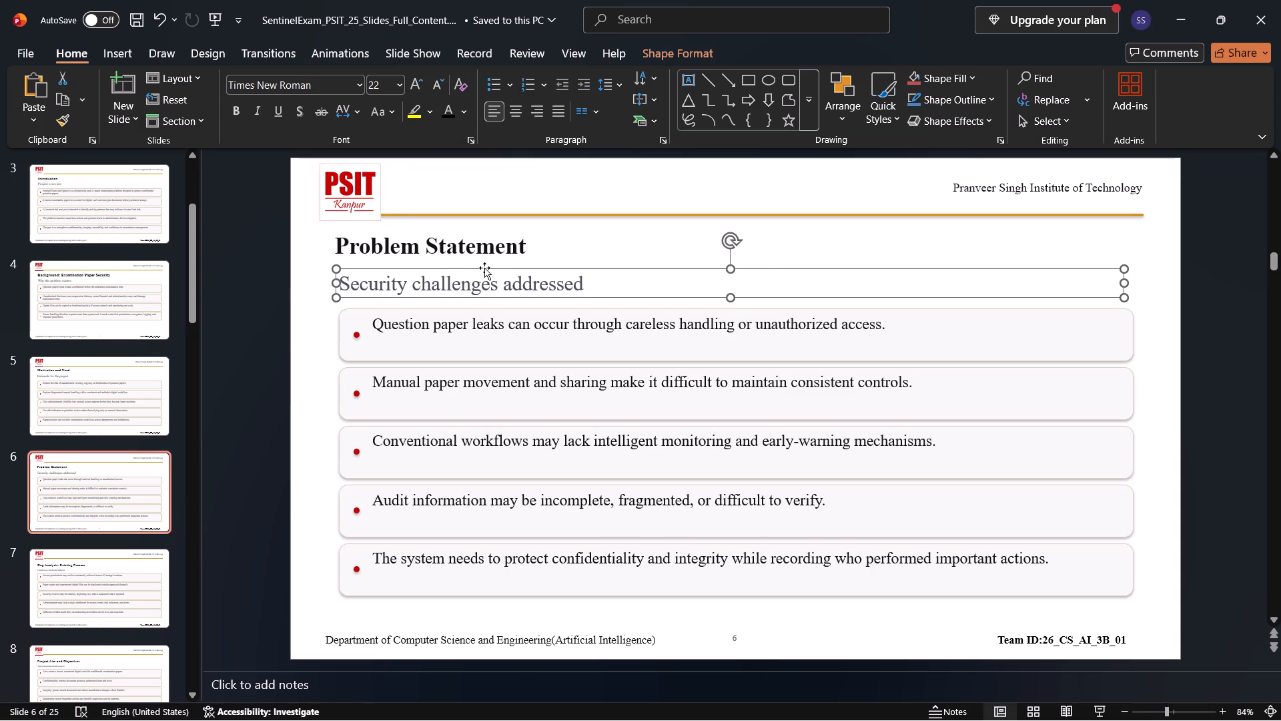
left_click(484, 268)
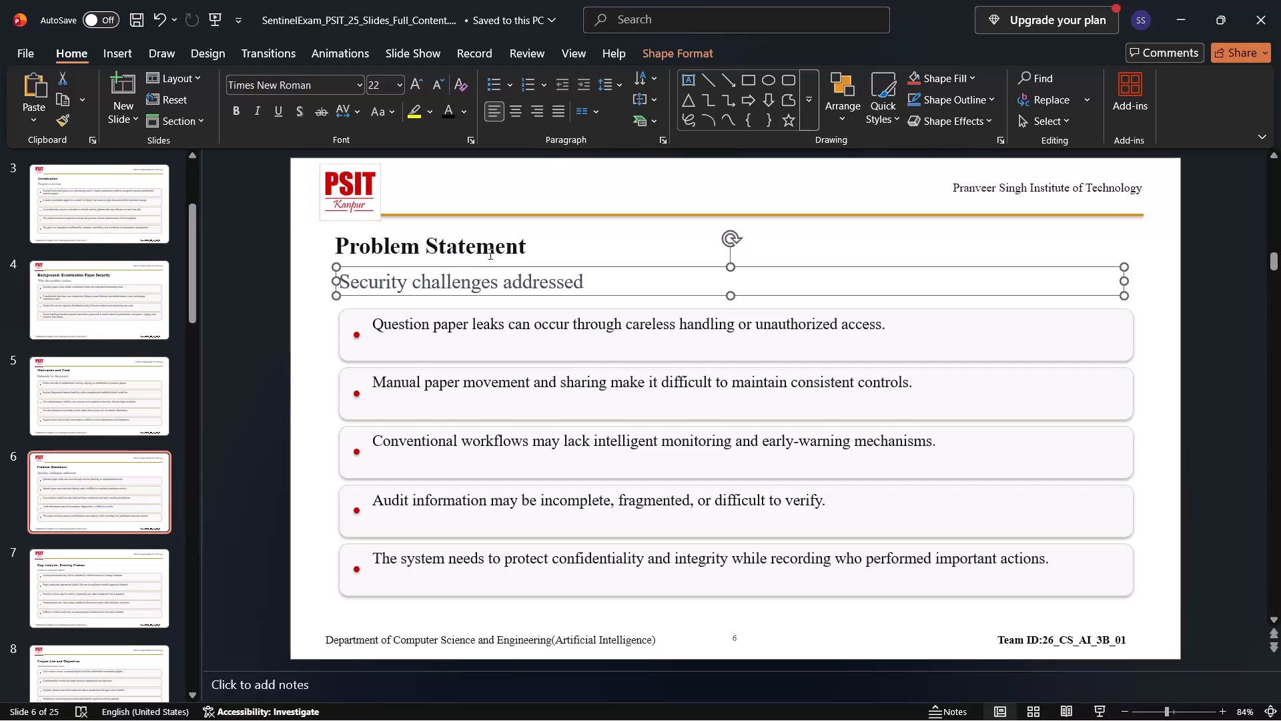
Shift the "Problem Statement" heading slightly right so its box lines up with the left edge of the content boxes.
left_click(488, 247)
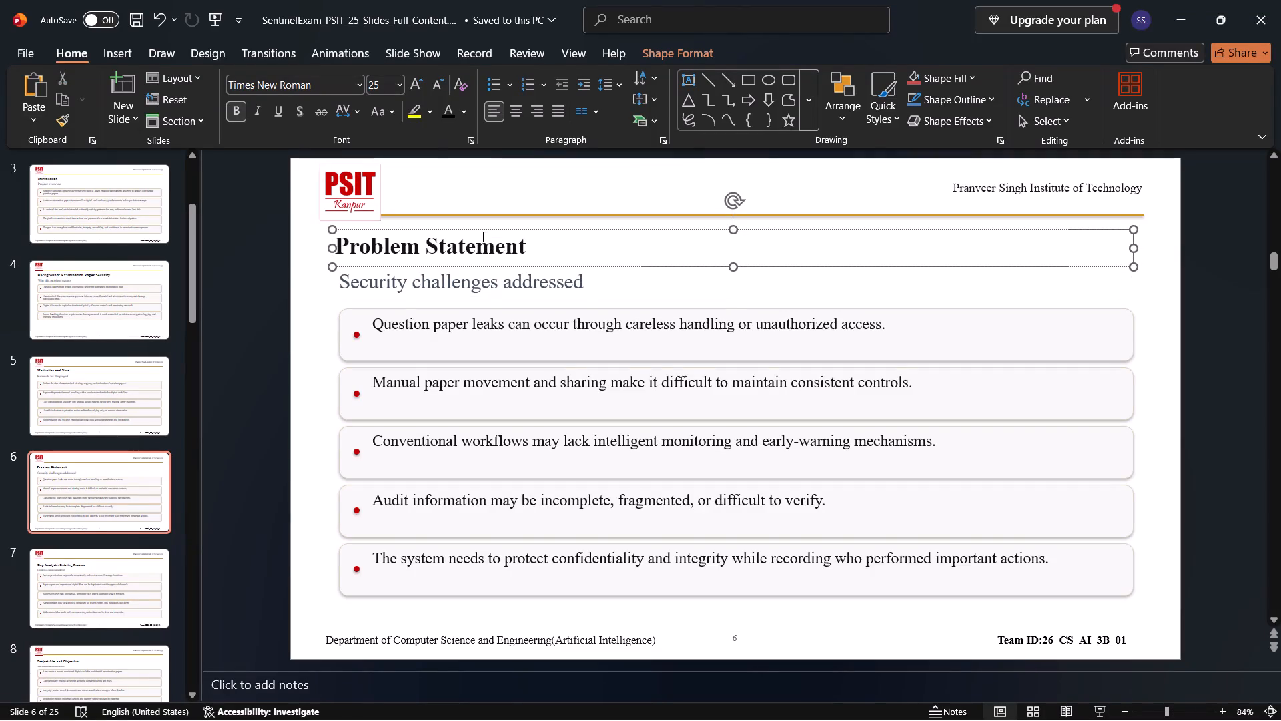
left_click_drag(480, 234, 480, 230)
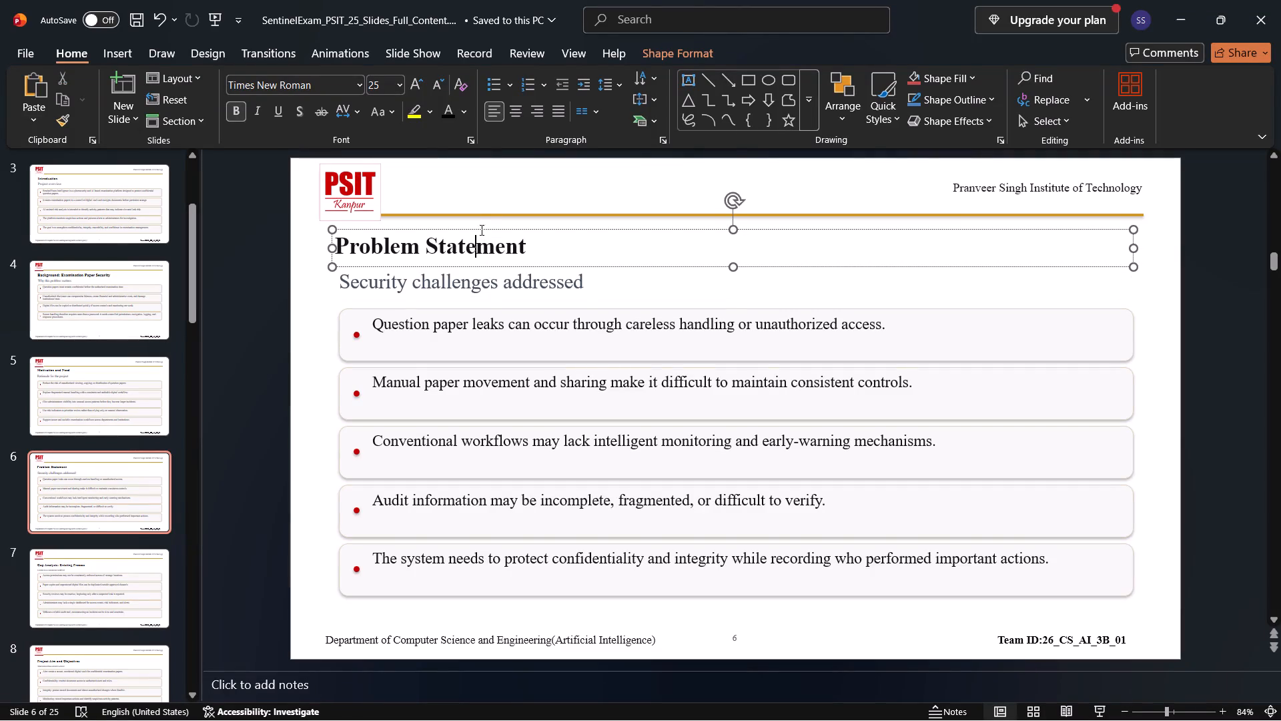
left_click_drag(480, 230, 481, 227)
left_click(481, 227)
left_click_drag(481, 227, 487, 226)
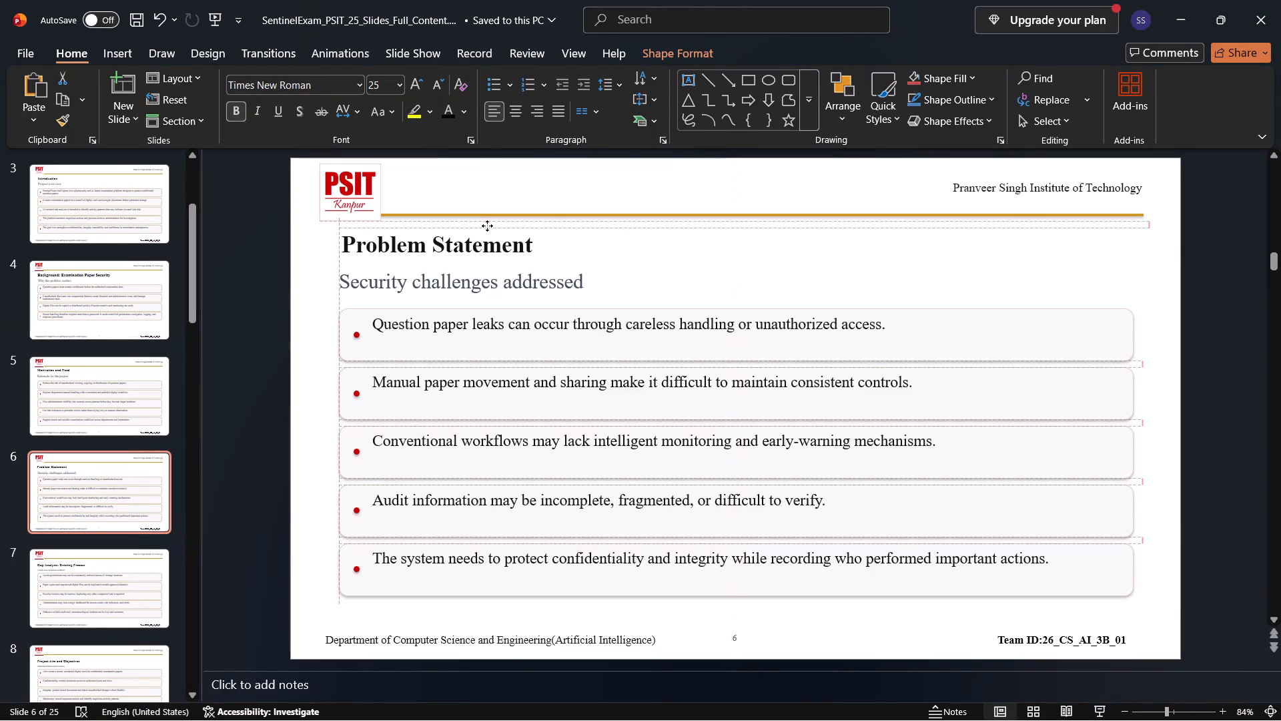
left_click_drag(487, 226, 488, 226)
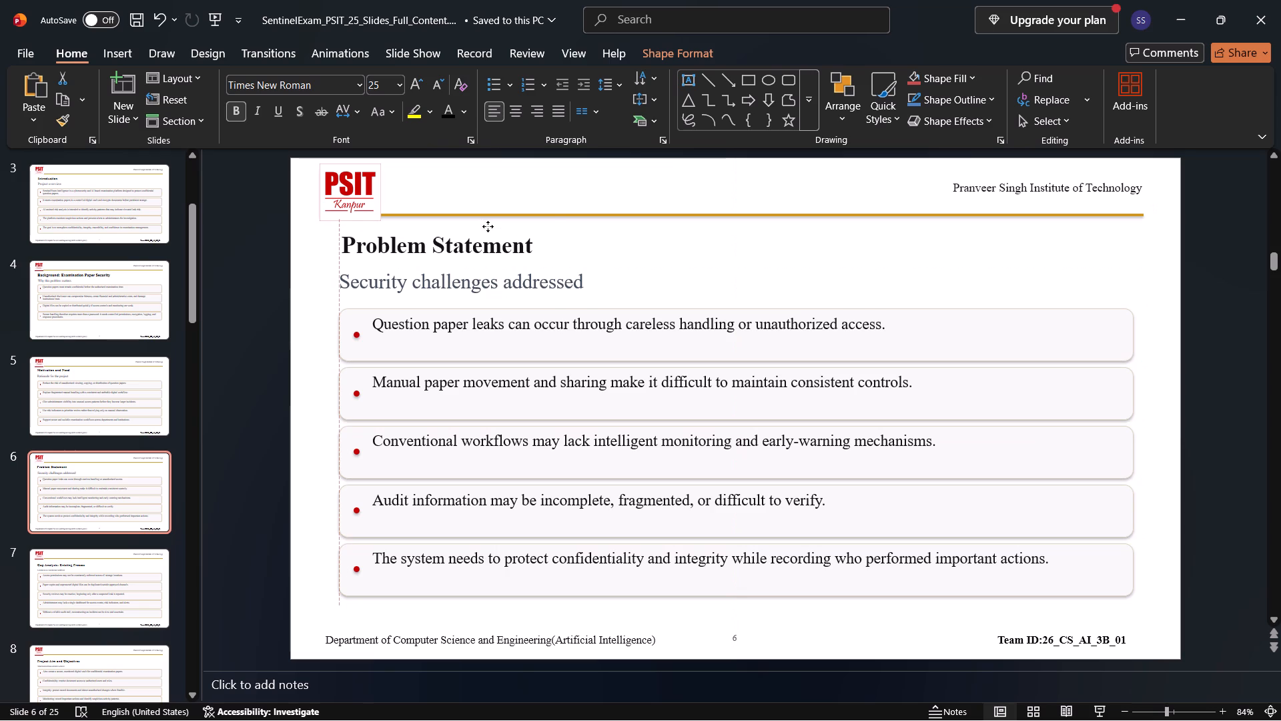
left_click_drag(488, 226, 488, 227)
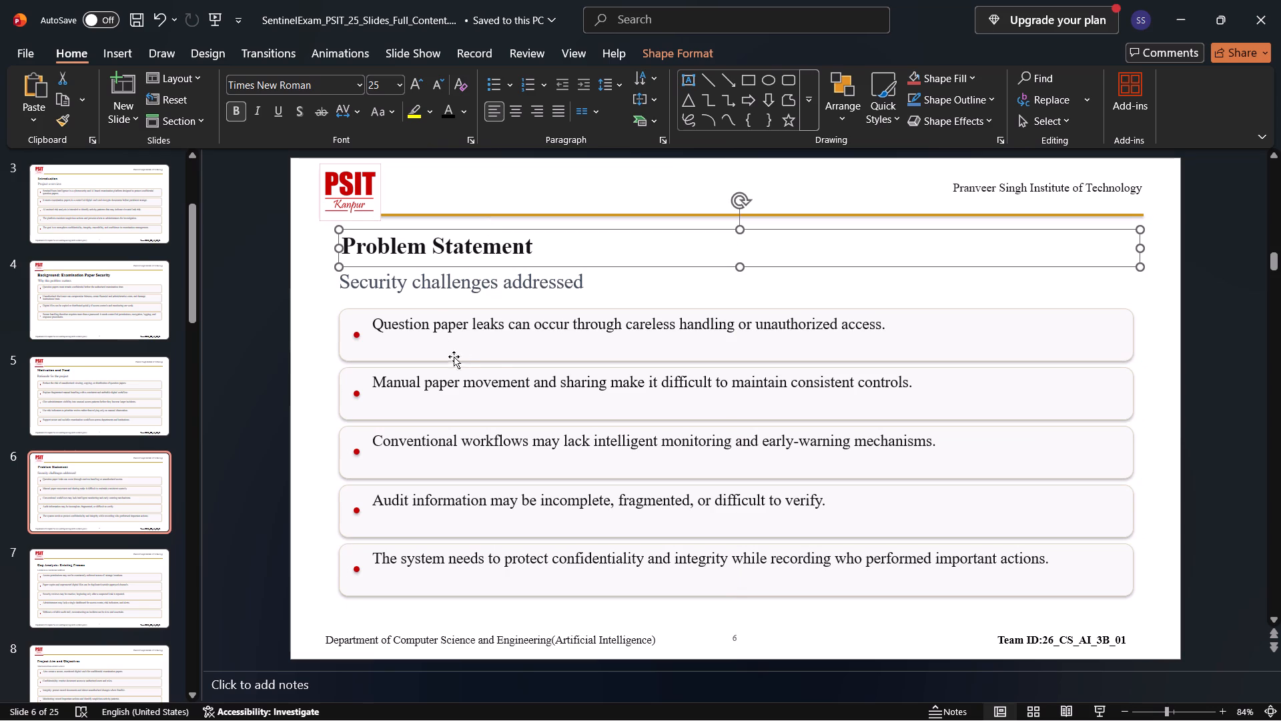
On slide 7, move the "Gap Analysis: Existing Process" heading up to just below the orange divider line.
left_click(95, 580)
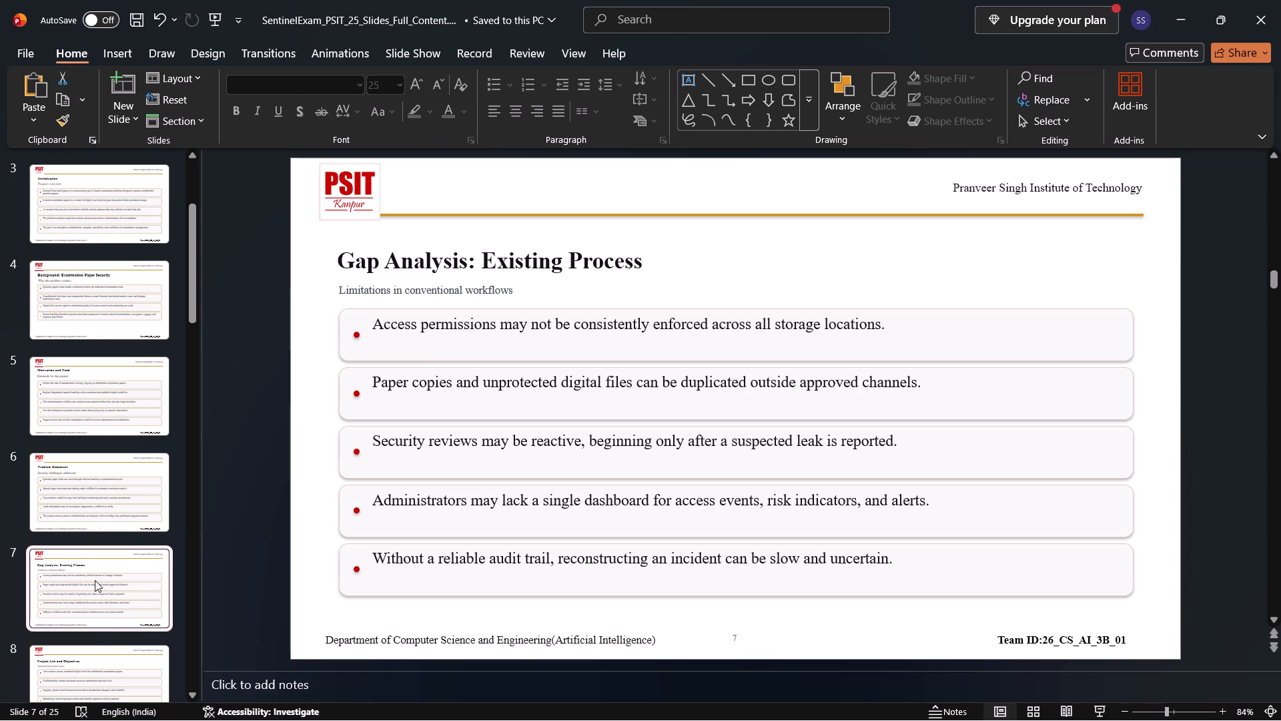
scroll(74, 350, "down", 8)
scroll(74, 350, "up", 1)
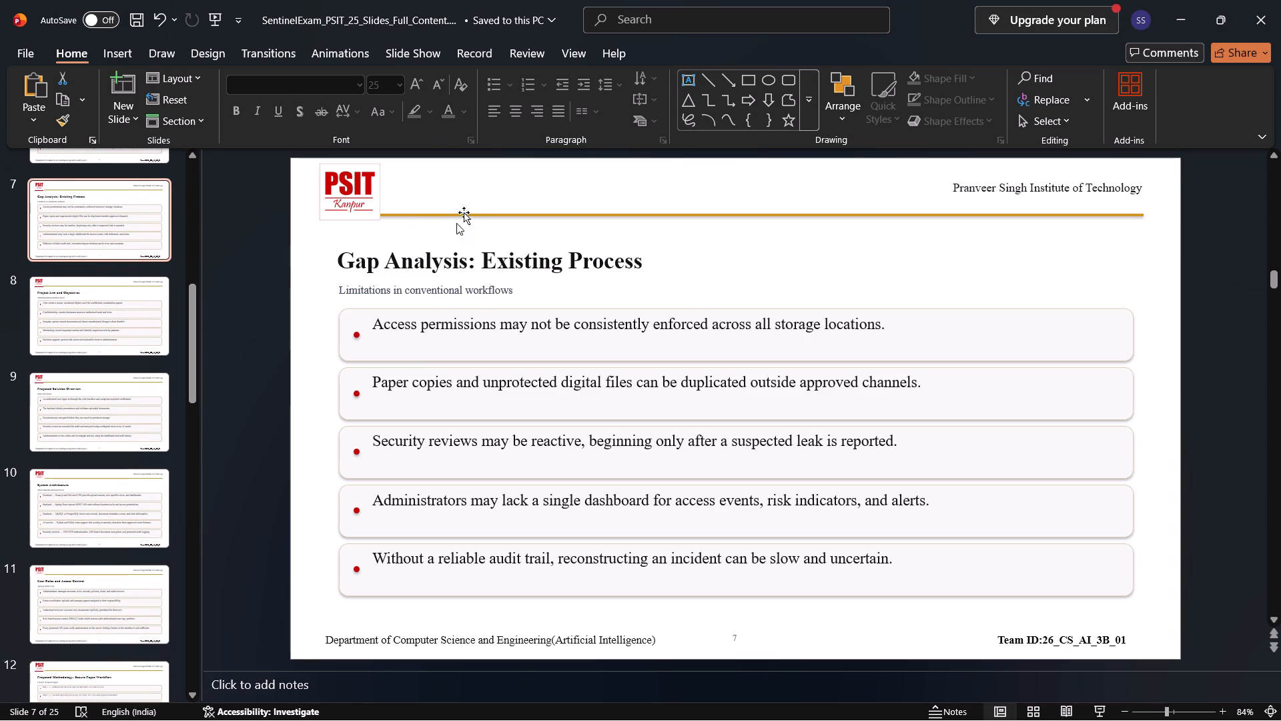
left_click(420, 262)
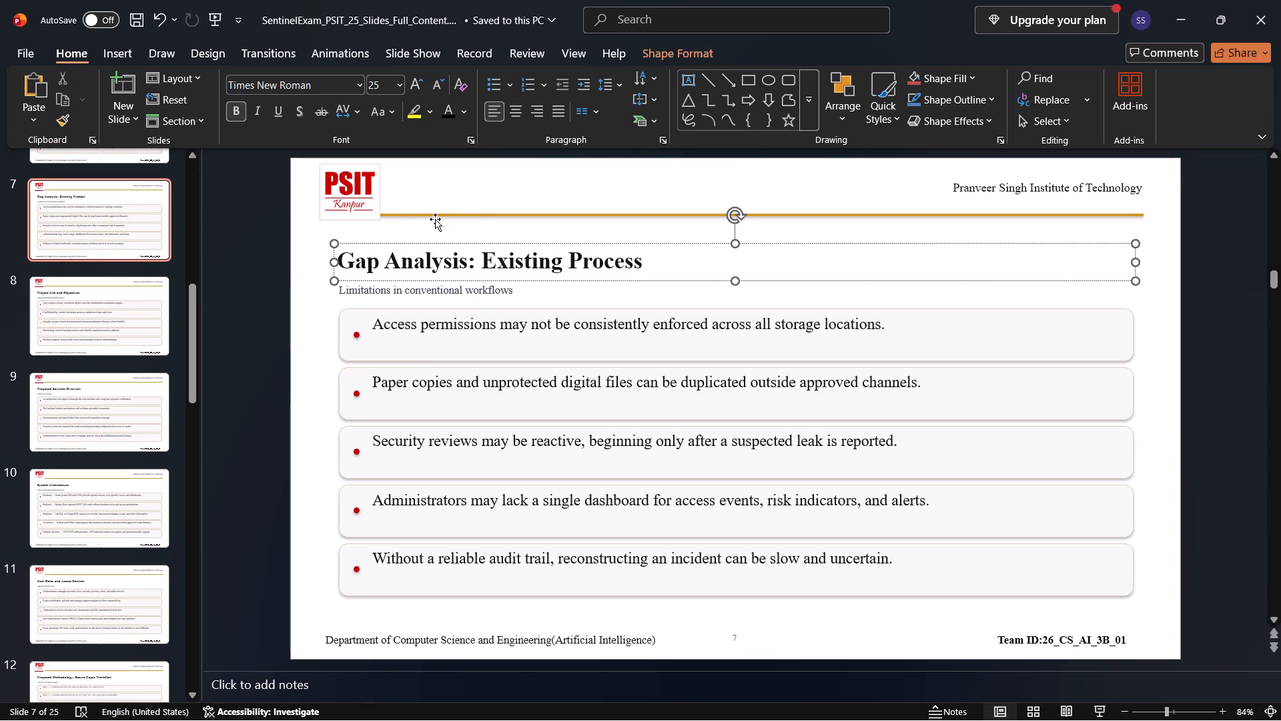
left_click_drag(435, 241, 436, 228)
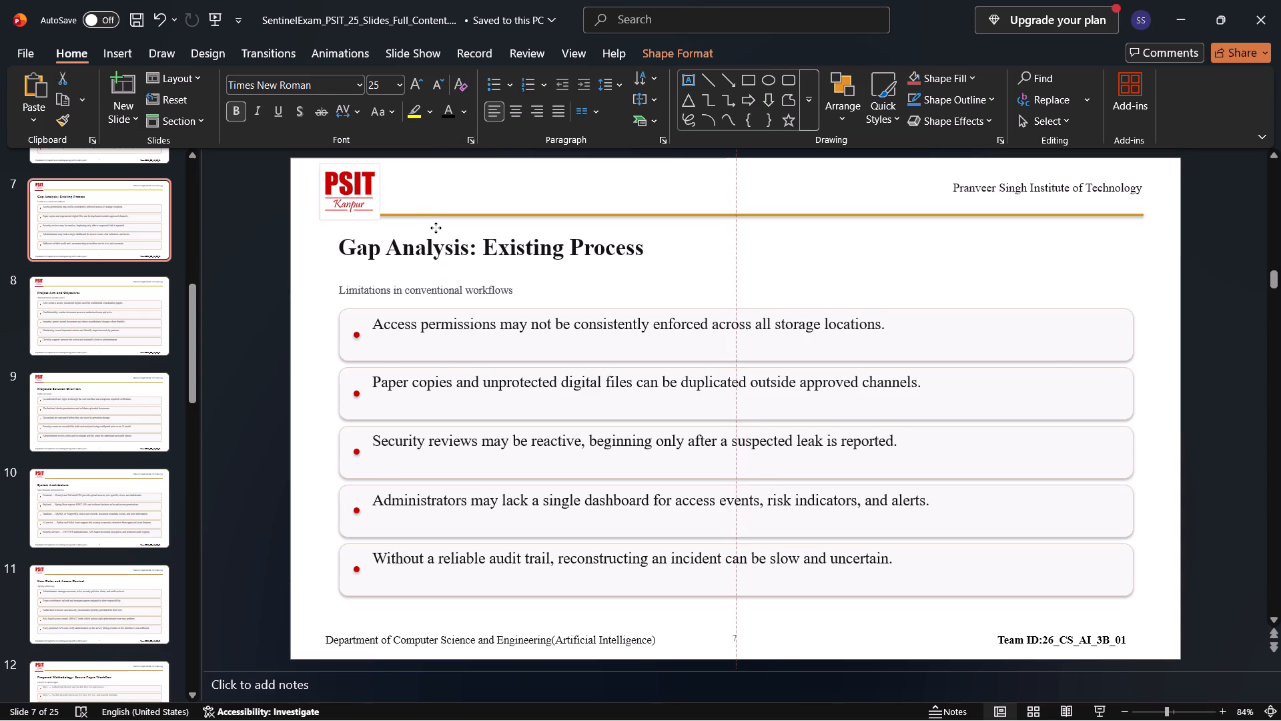
left_click_drag(436, 228, 436, 226)
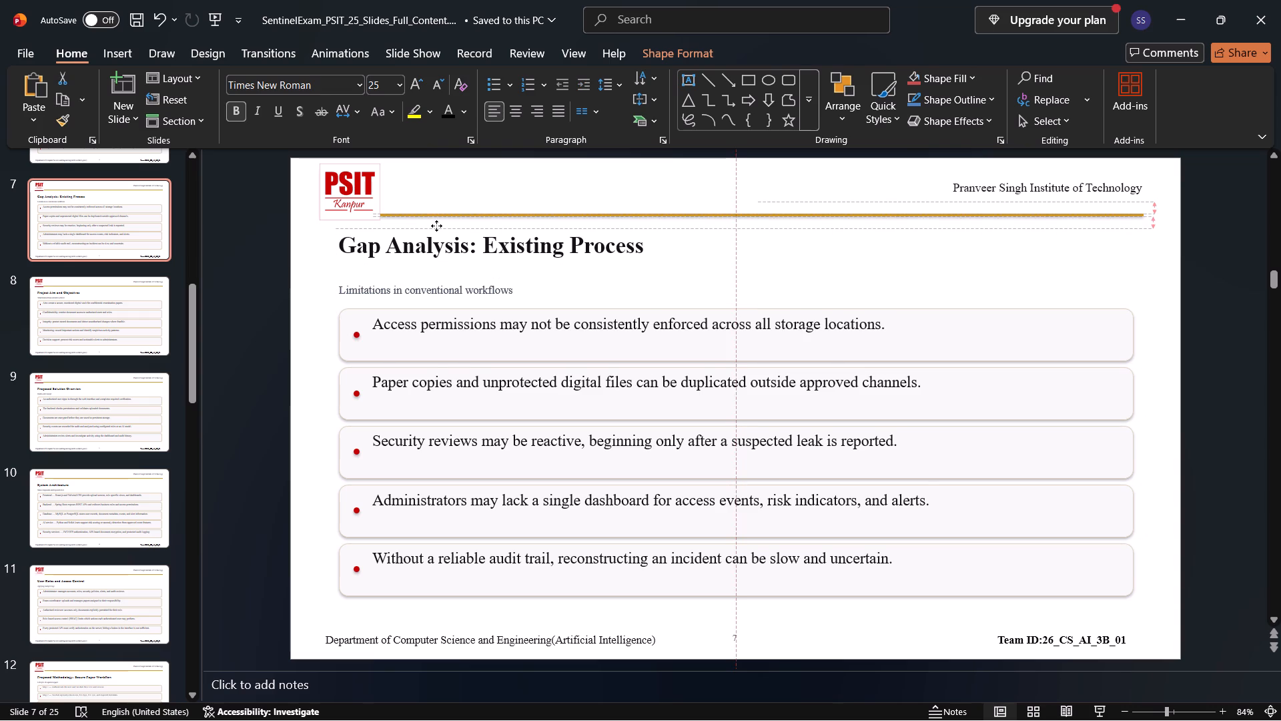
left_click_drag(436, 226, 437, 227)
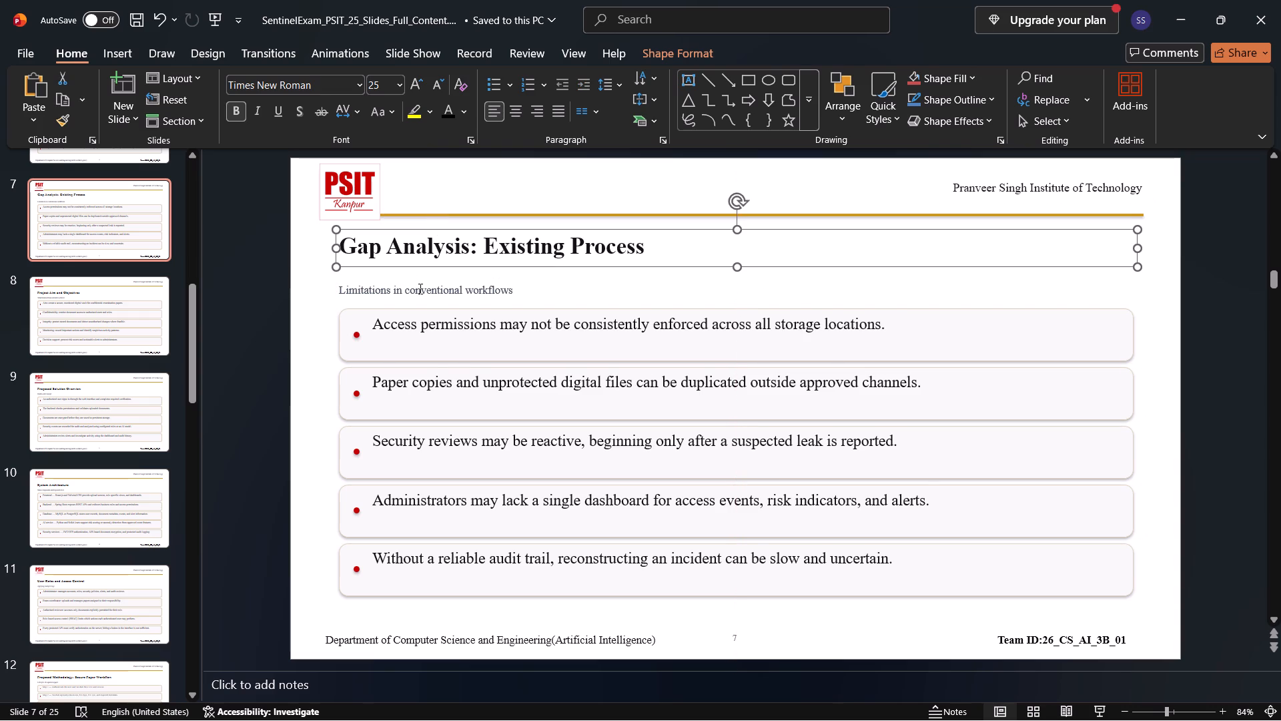
Set the "Limitations in conventional workflows" subheading to 22 pt and move it up beneath its heading, aligned with the content boxes' left edge.
left_click(419, 288)
left_click(419, 288)
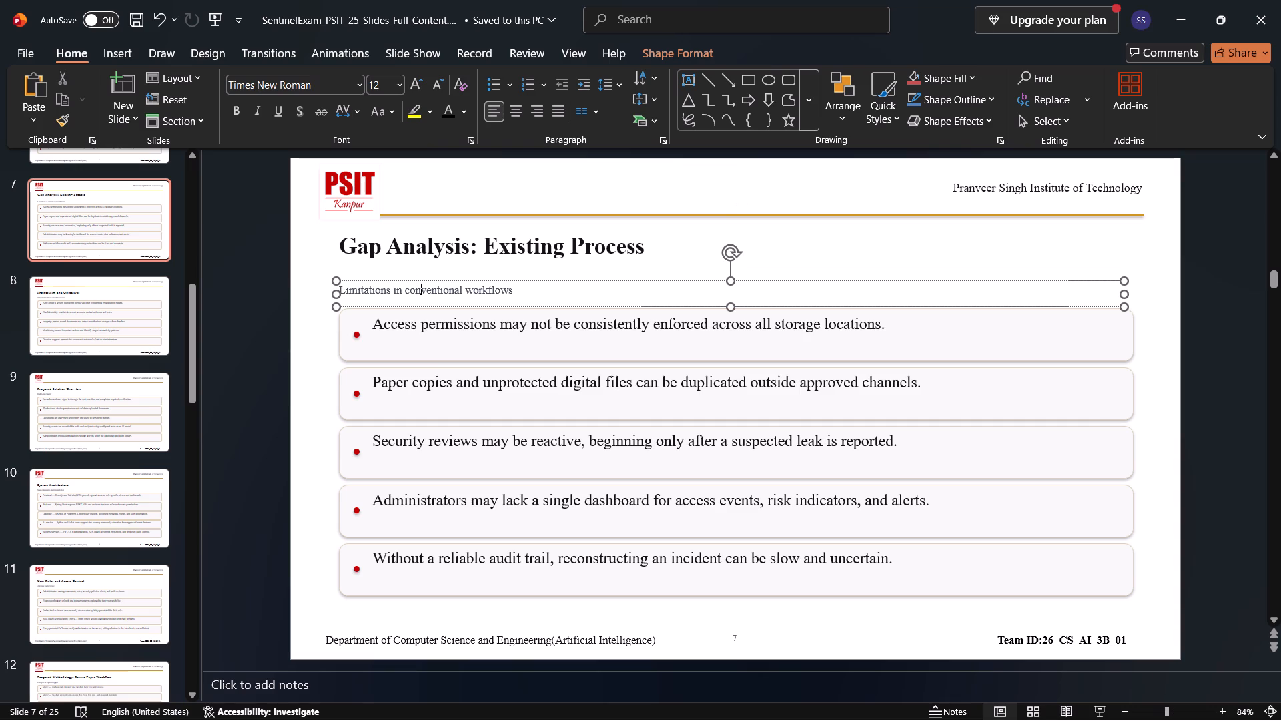
key("ctrl+a")
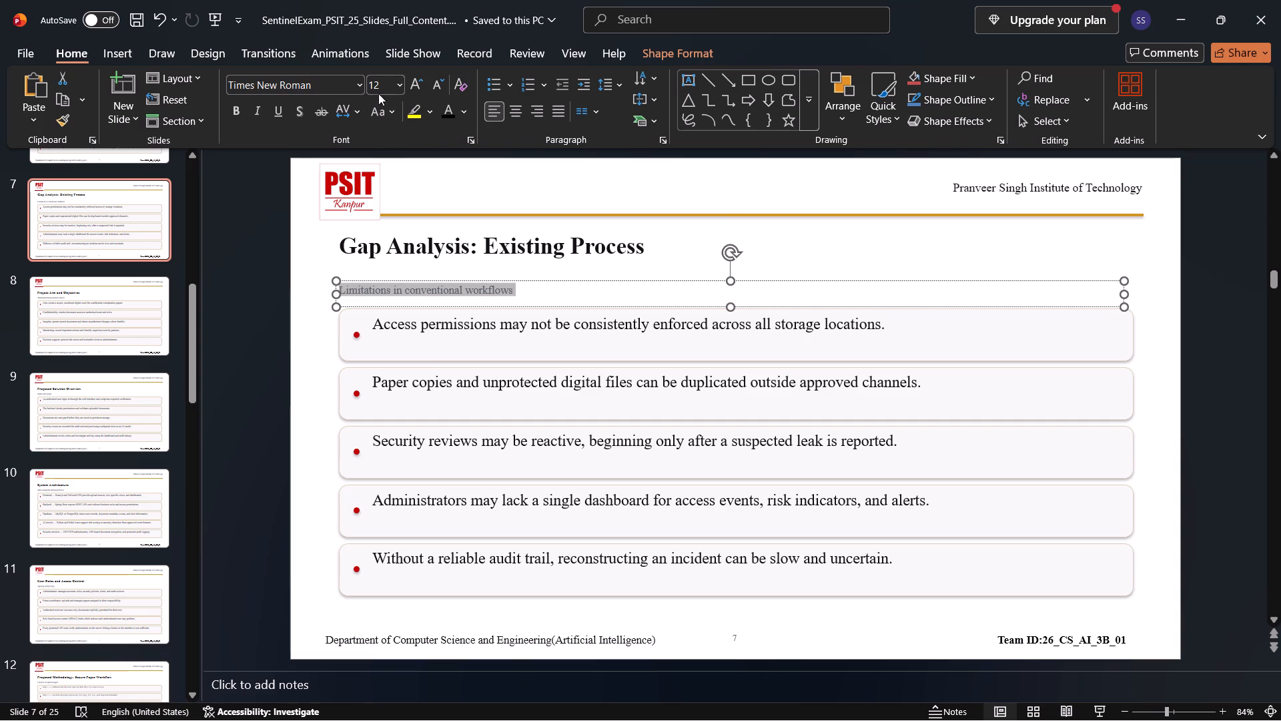
left_click(376, 85)
type("22")
key("Return")
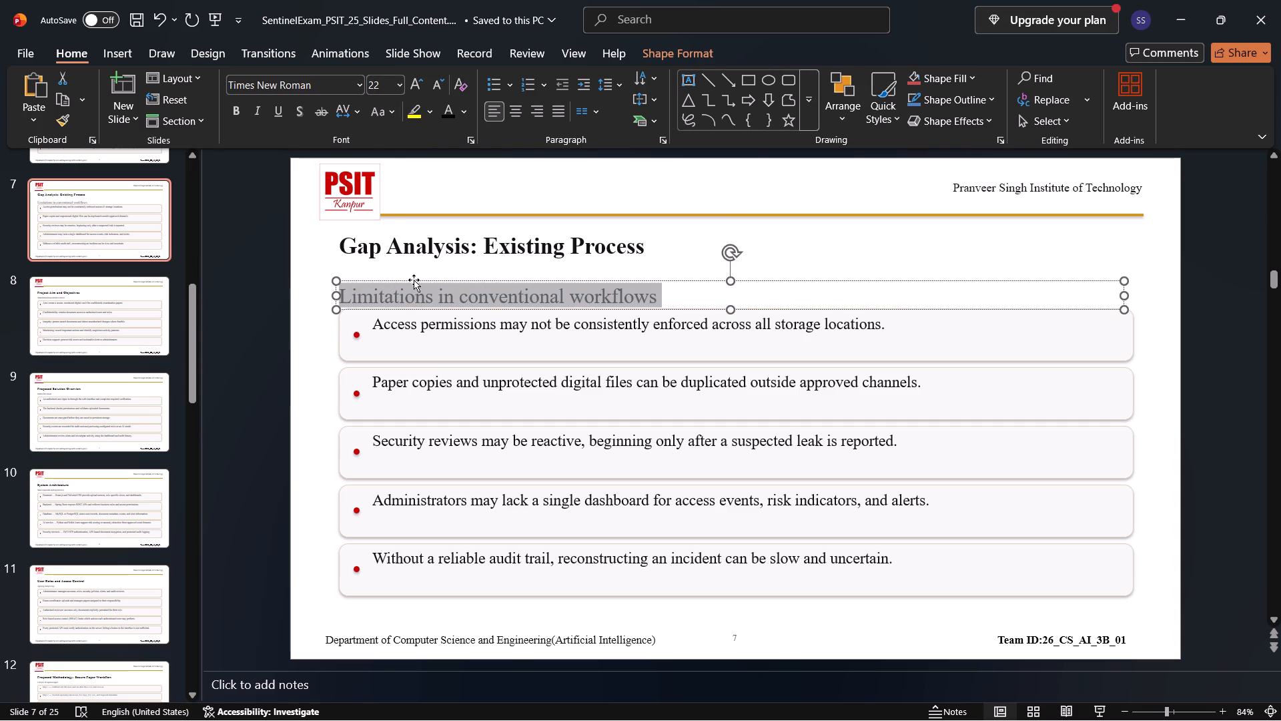
left_click_drag(414, 280, 416, 266)
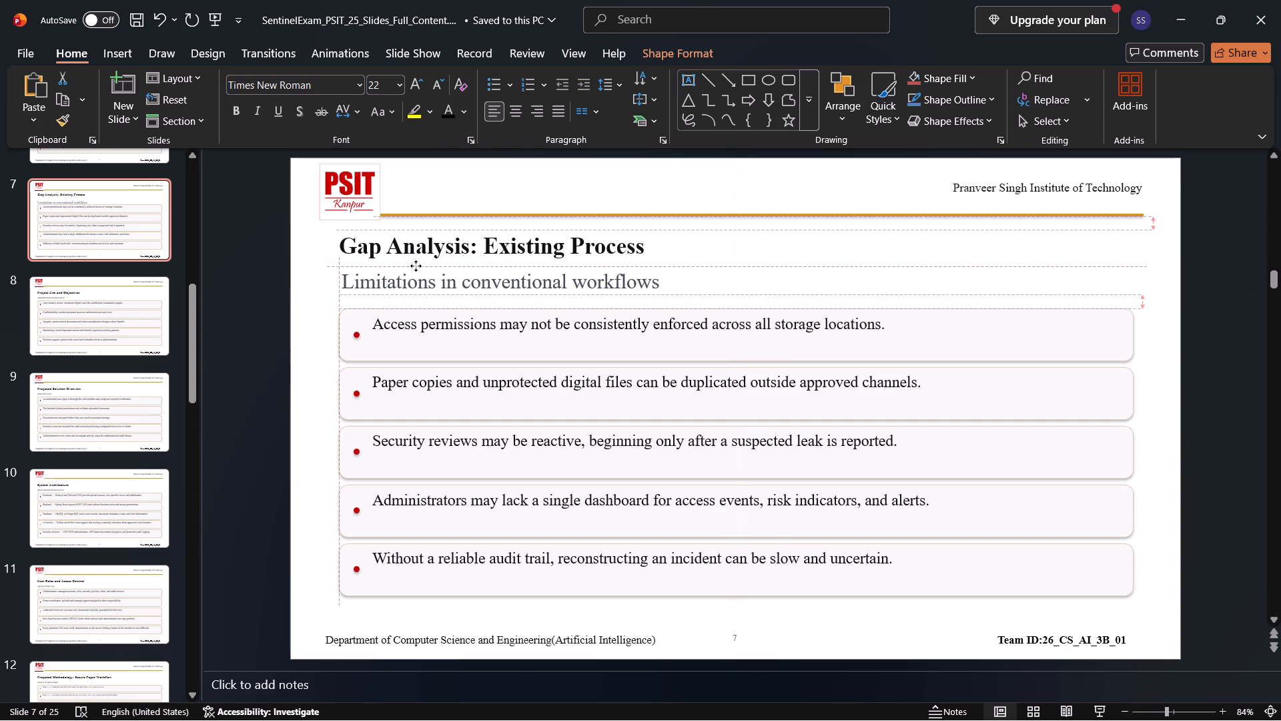
left_click_drag(416, 266, 416, 264)
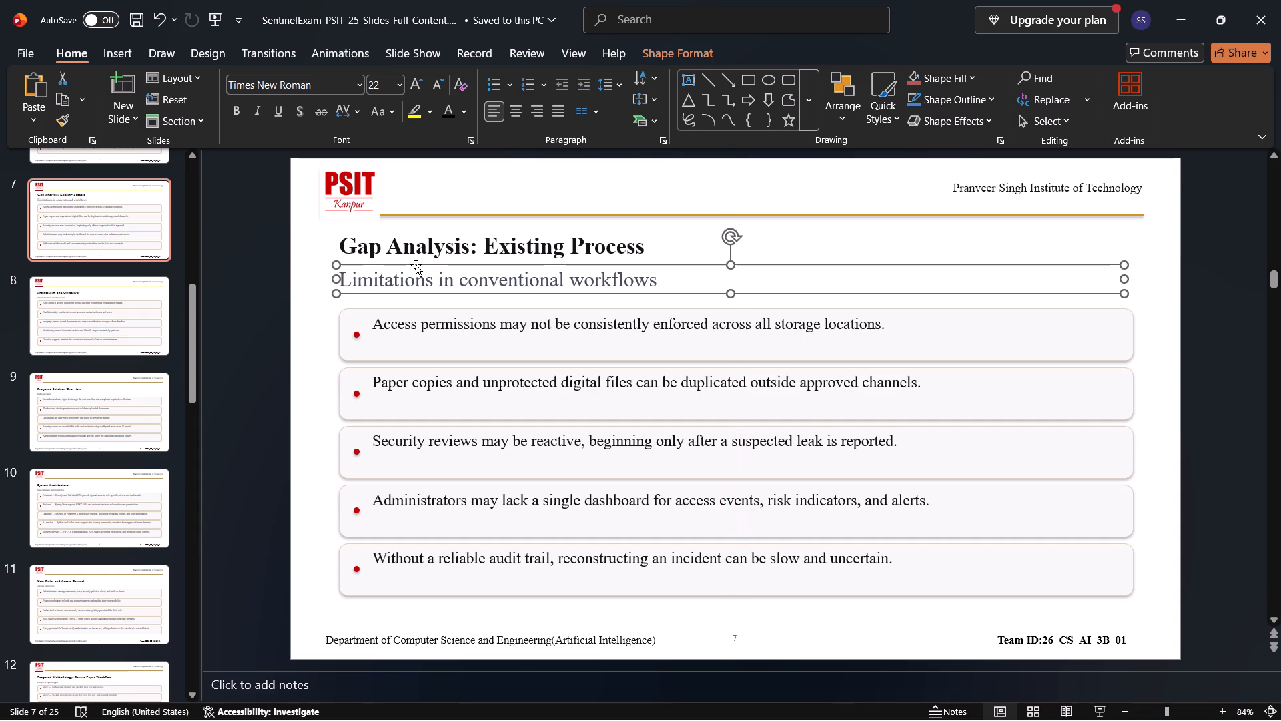
left_click(416, 264)
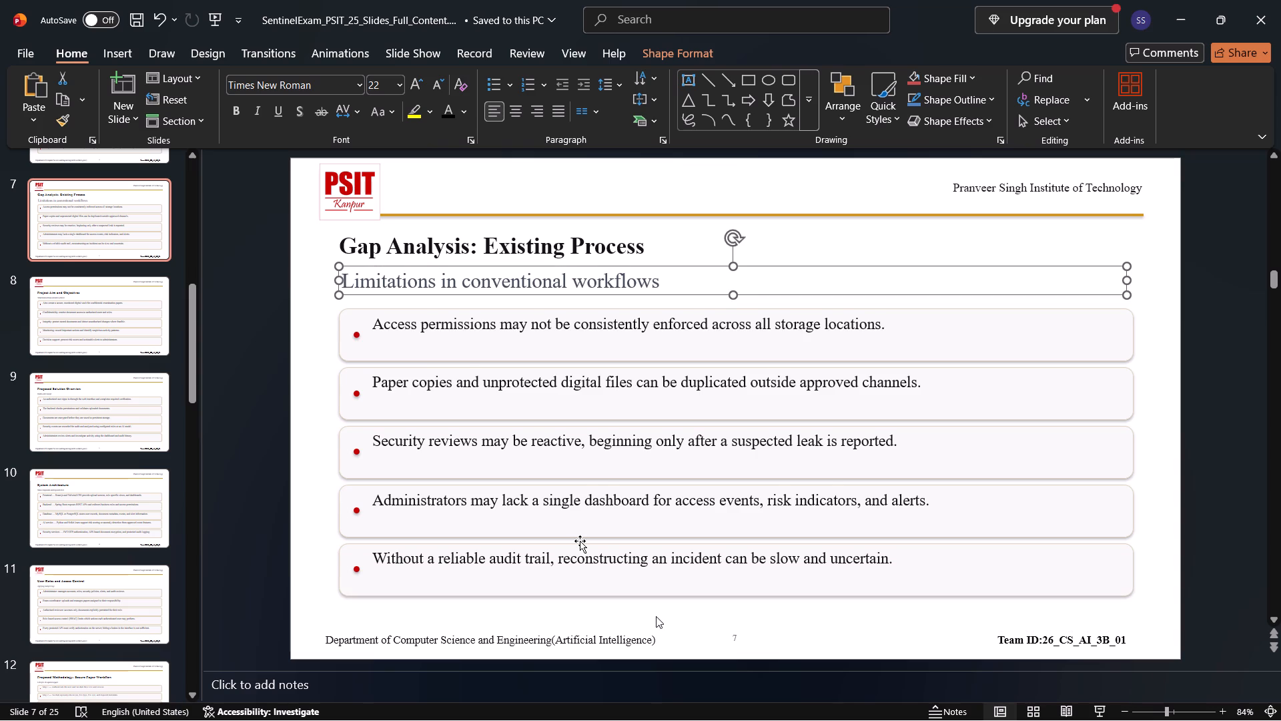
On slide 8, move the "Project Aim and Objectives" heading up to just below the orange divider line.
scroll(656, 616, "down", 1)
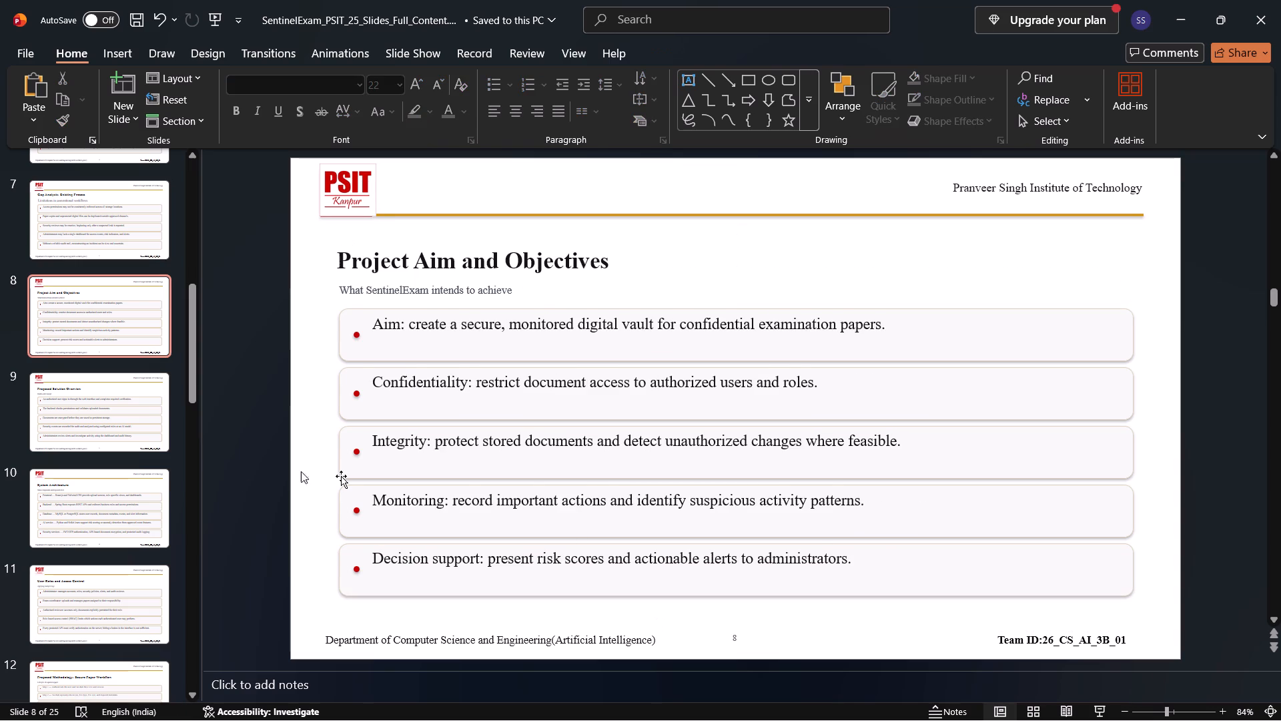
left_click(419, 272)
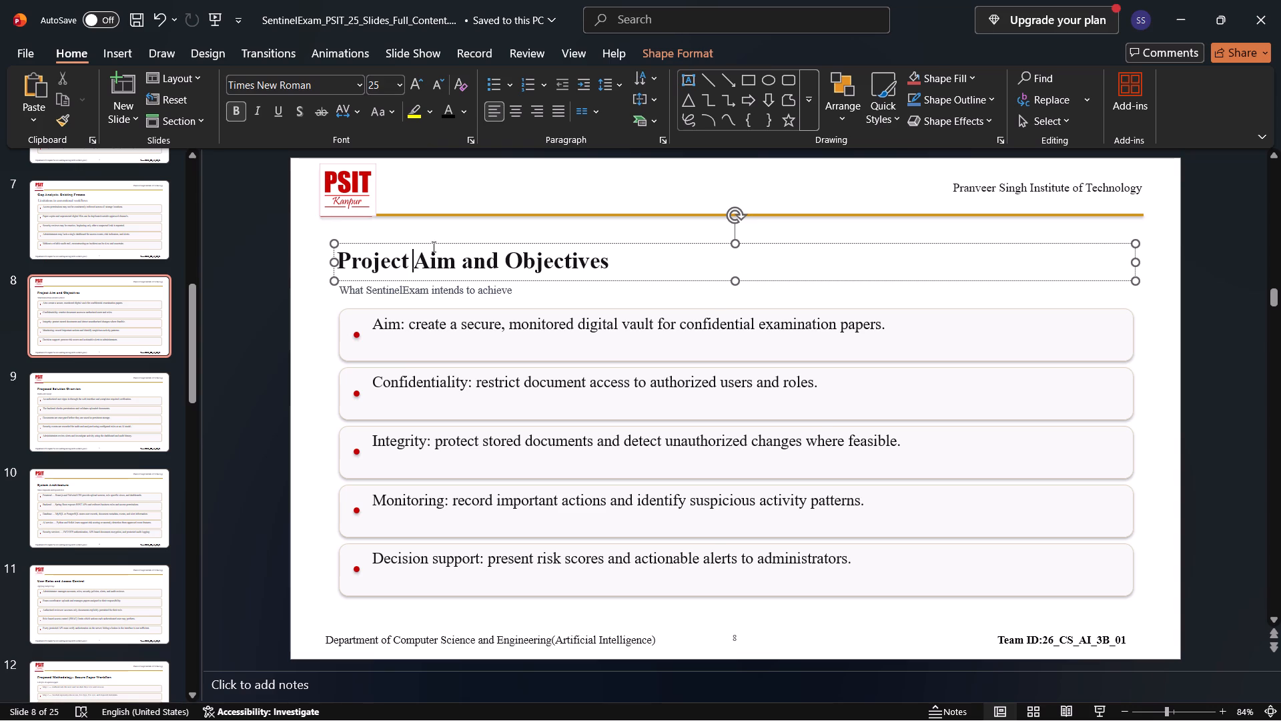
left_click_drag(432, 246, 436, 231)
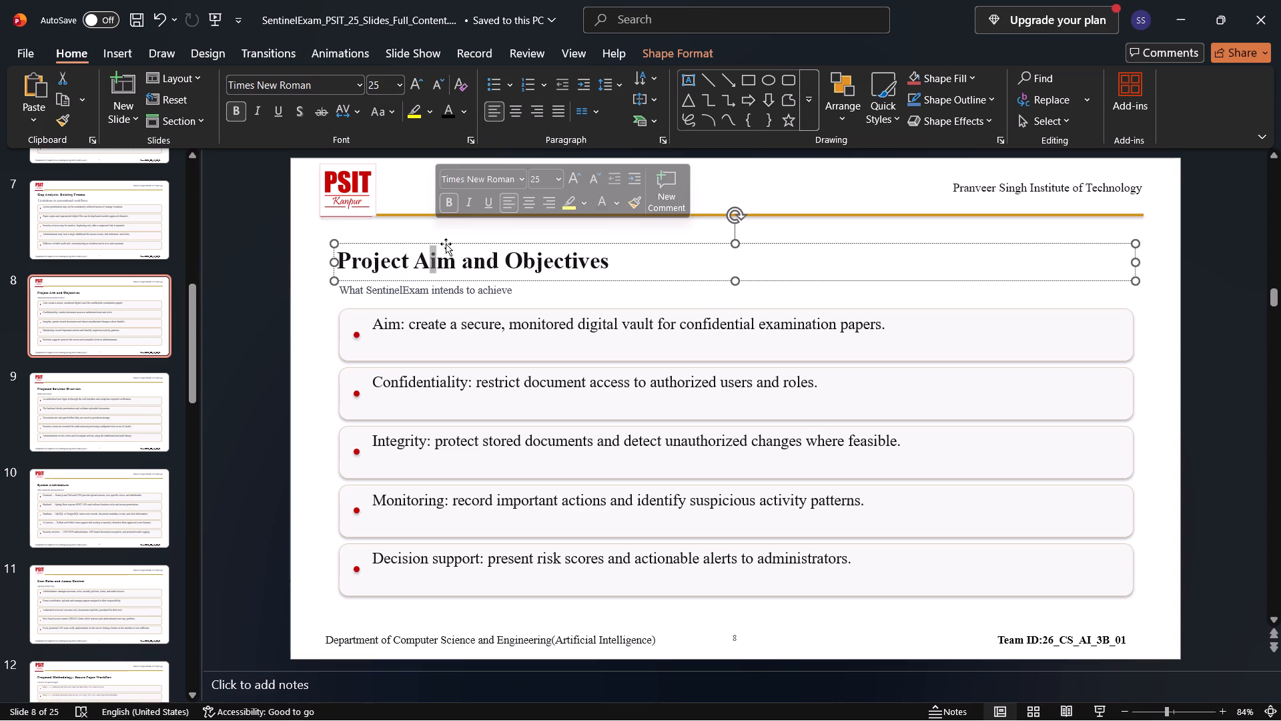
left_click(446, 244)
left_click_drag(446, 244, 447, 233)
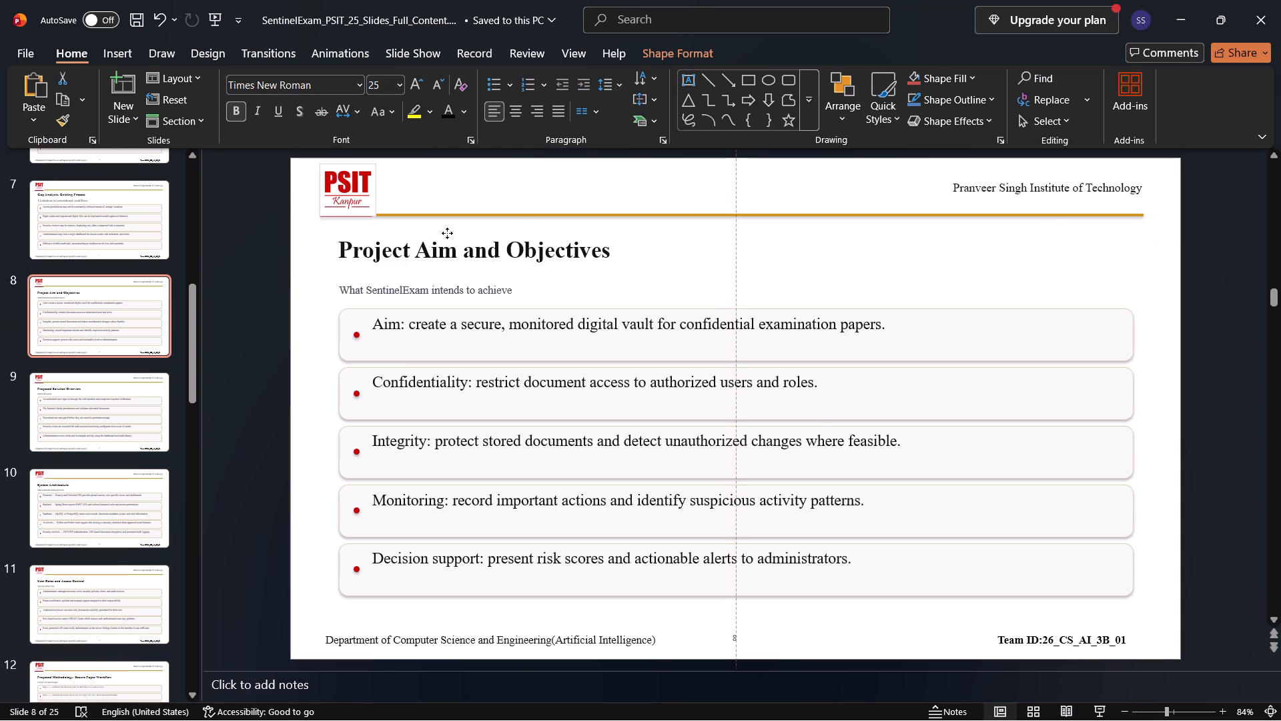
left_click_drag(447, 233, 446, 230)
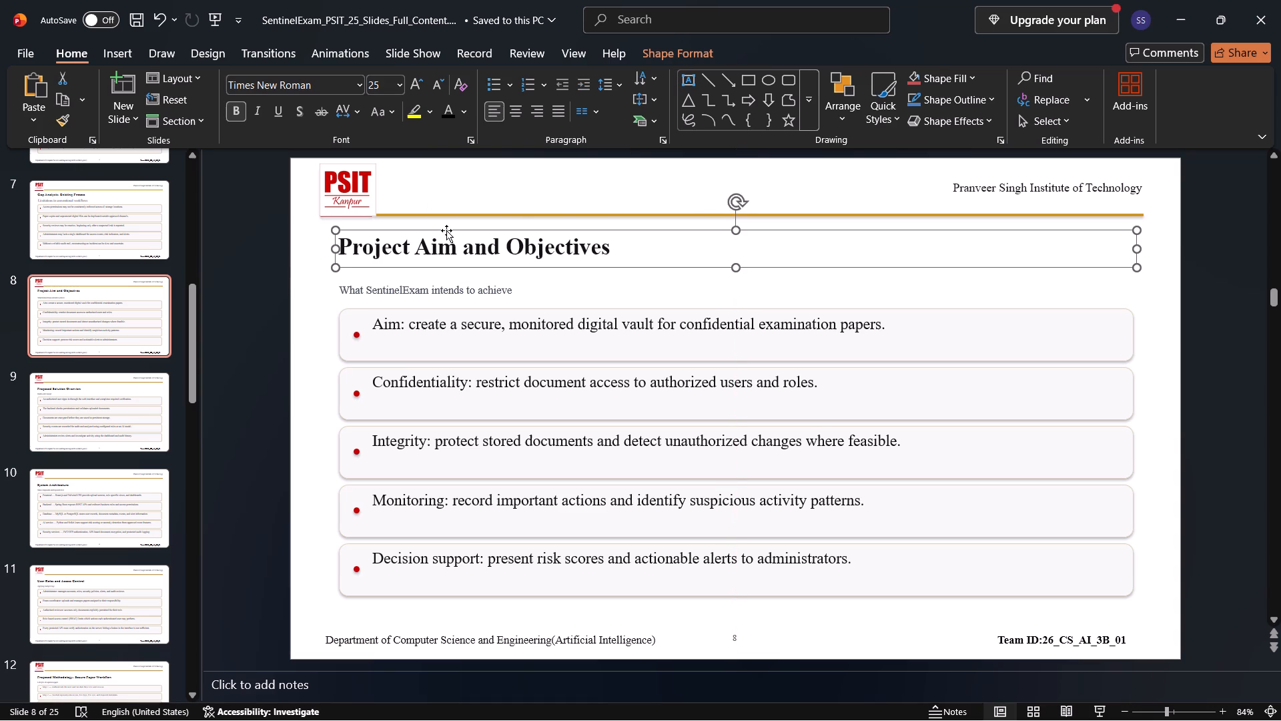
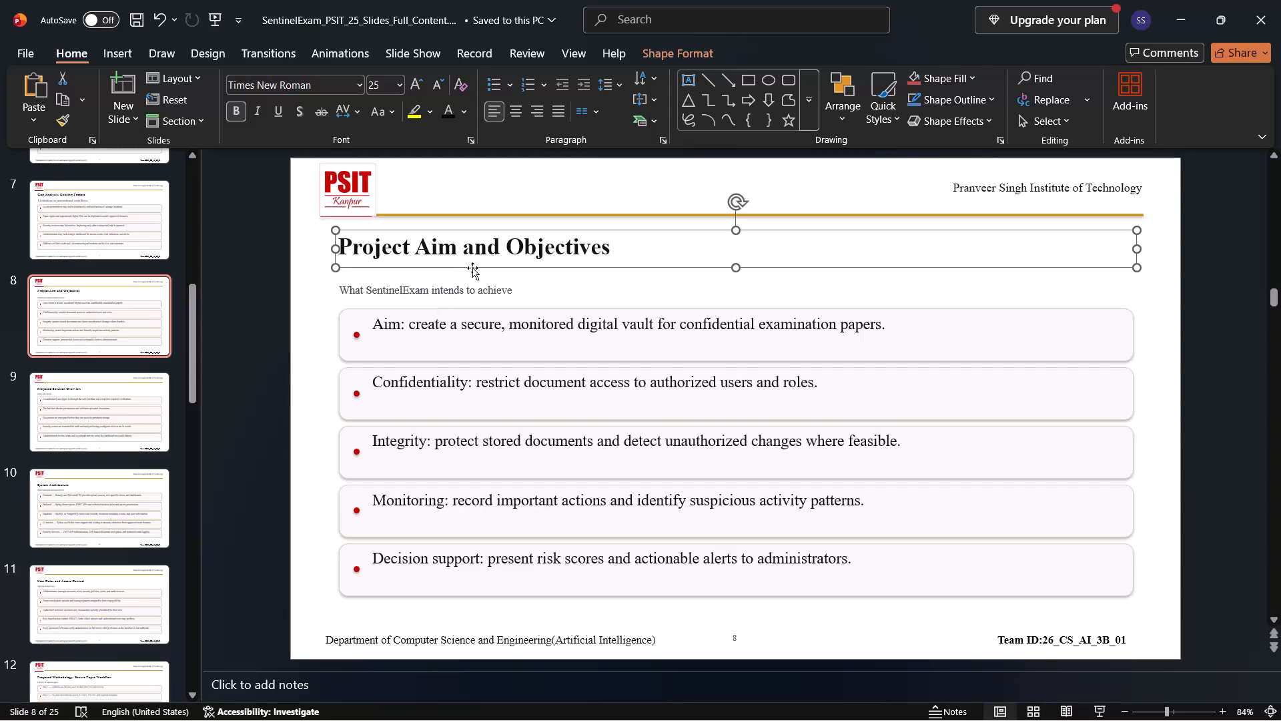
Set the "What SentinelExam intends to achieve" subheading to 22 pt and move it up directly beneath its heading.
left_click(477, 292)
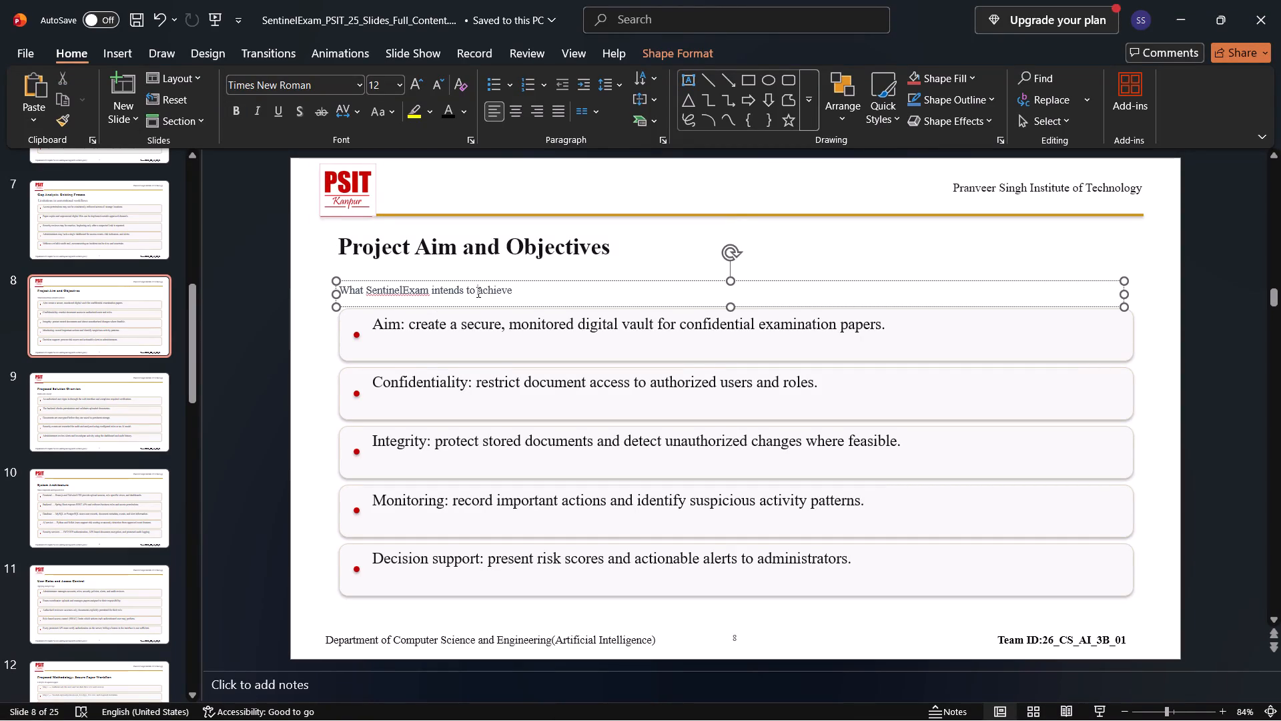
key("ctrl+a")
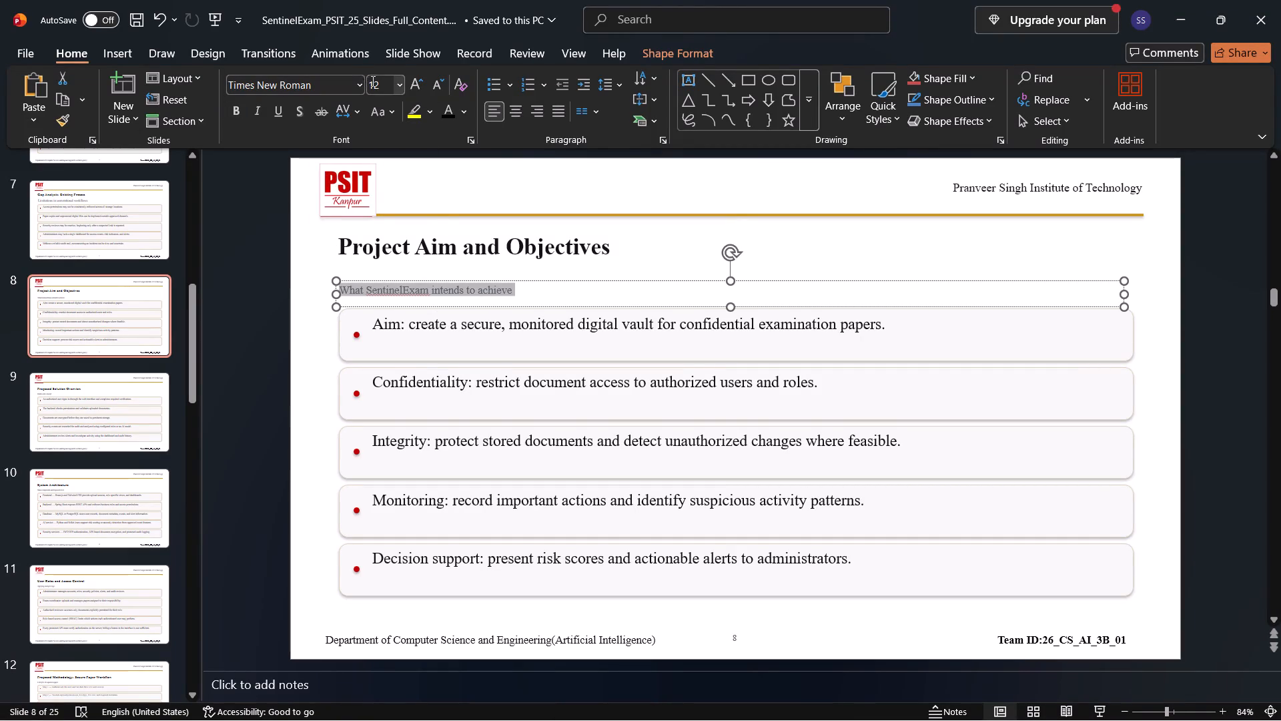
left_click(372, 81)
key("BackSpace")
type("22")
key("Return")
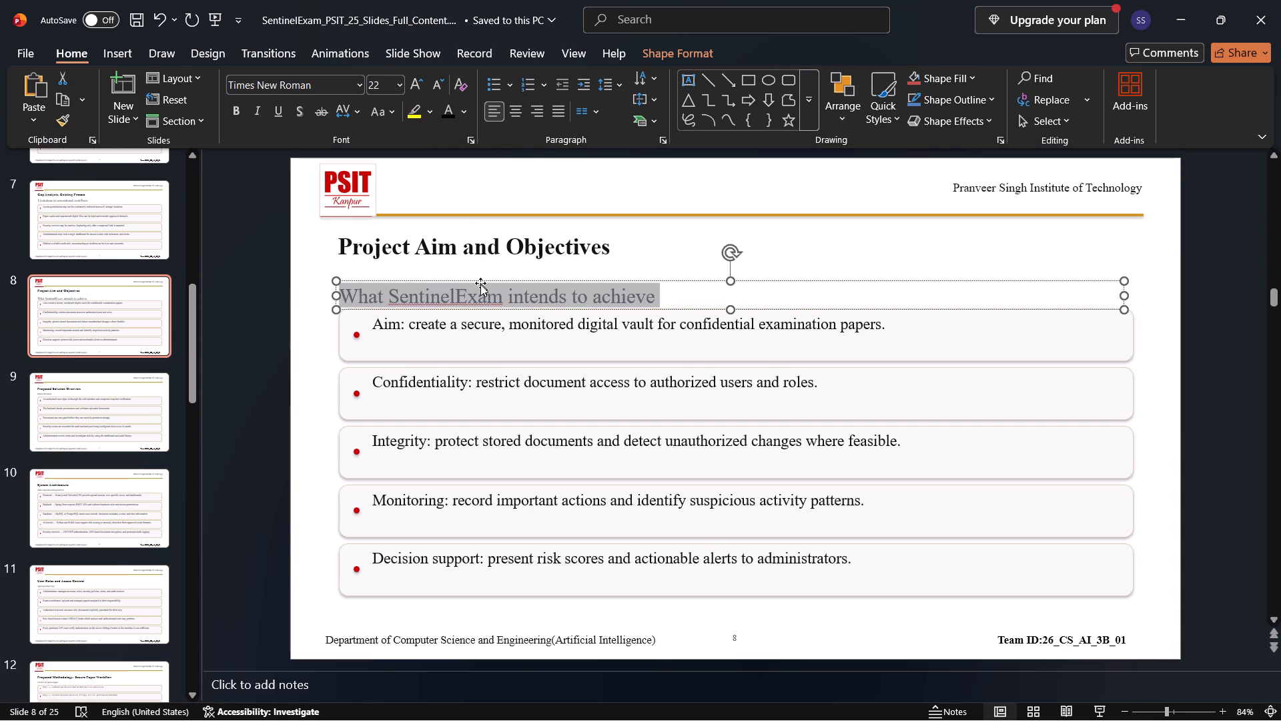
left_click_drag(484, 280, 485, 274)
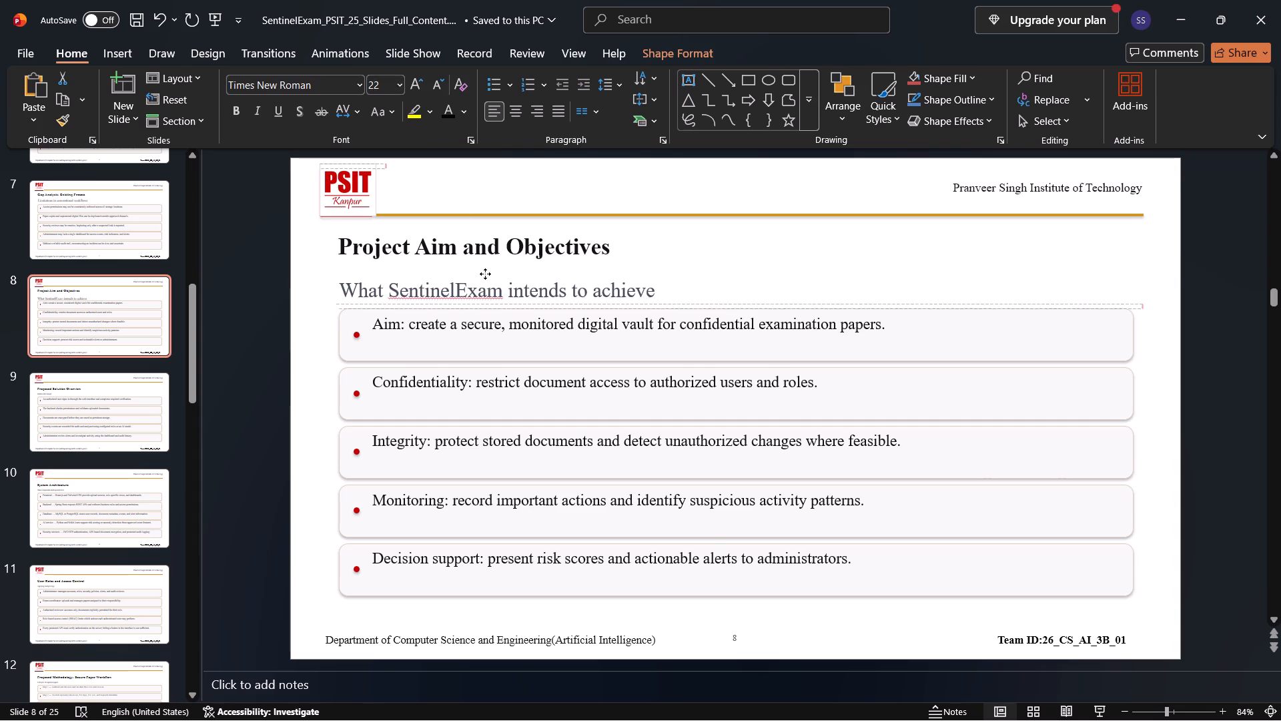
left_click_drag(485, 274, 482, 266)
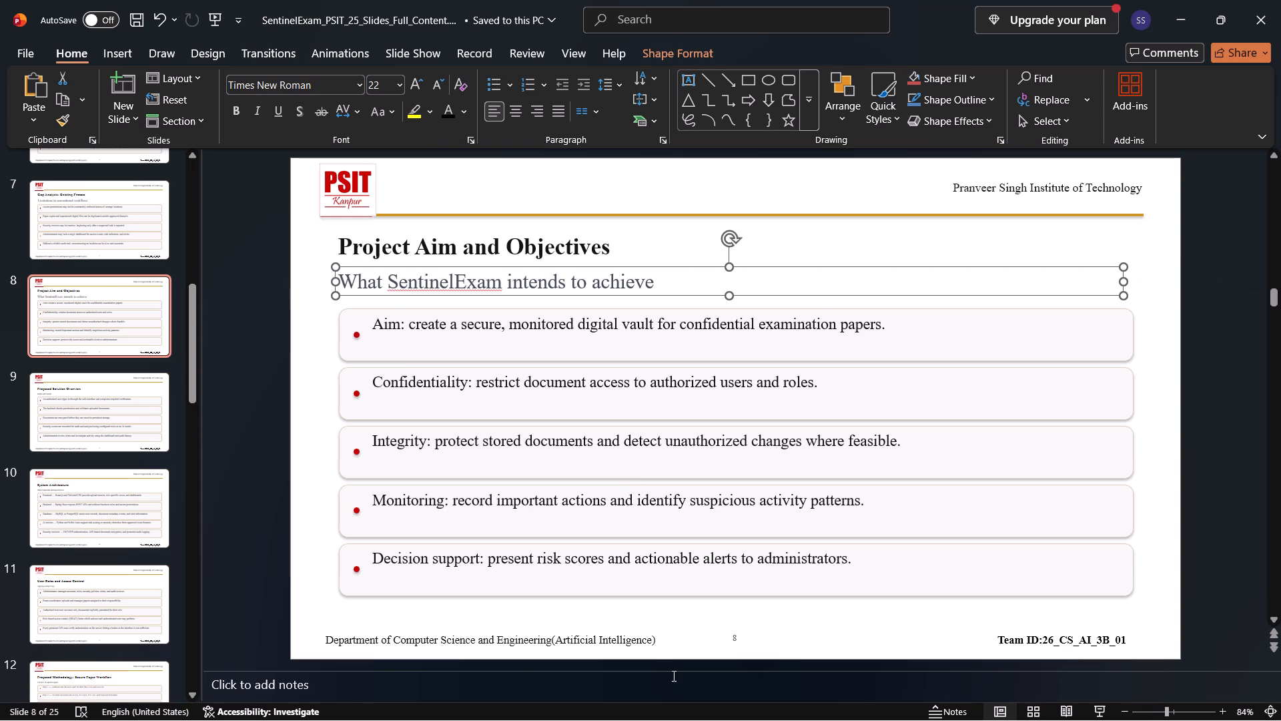
On slide 9, move the "Proposed Solution Overview" heading up to just below the orange divider line.
left_click(99, 395)
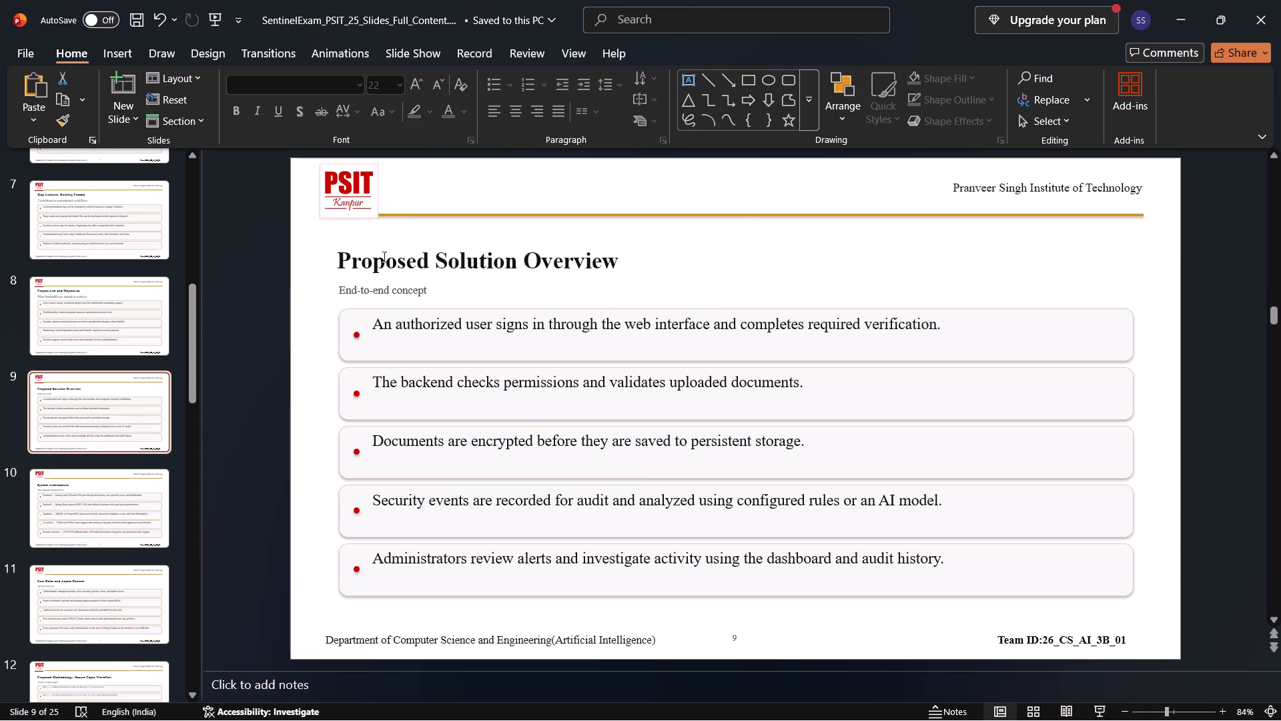
left_click(384, 262)
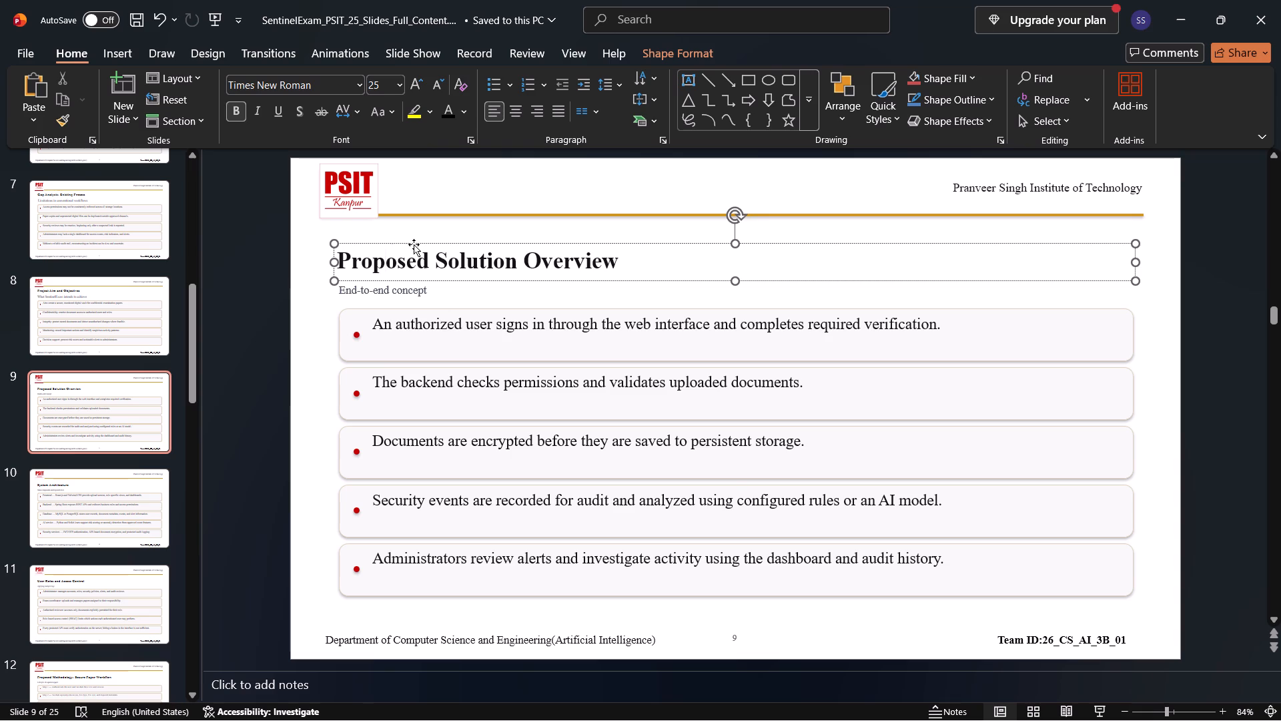
left_click_drag(414, 244, 416, 228)
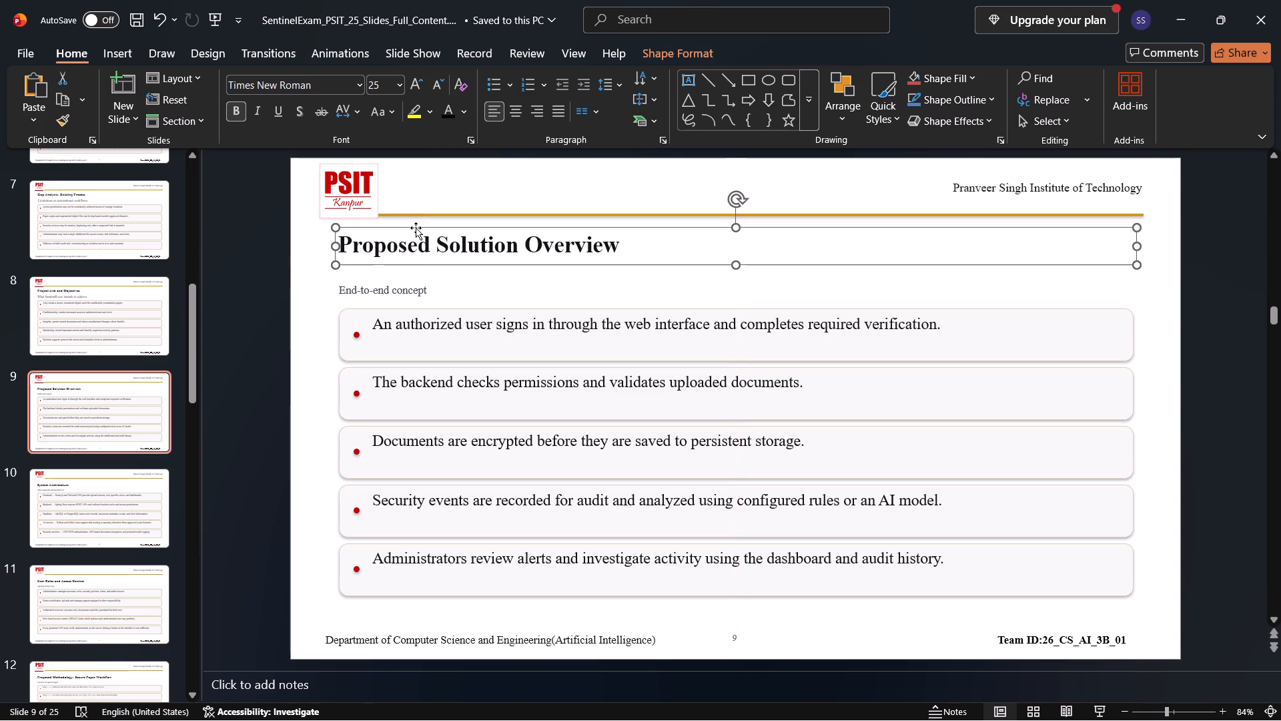
Set the "End-to-end concept" subheading to 22 pt and move it up directly beneath its heading.
left_click(412, 288)
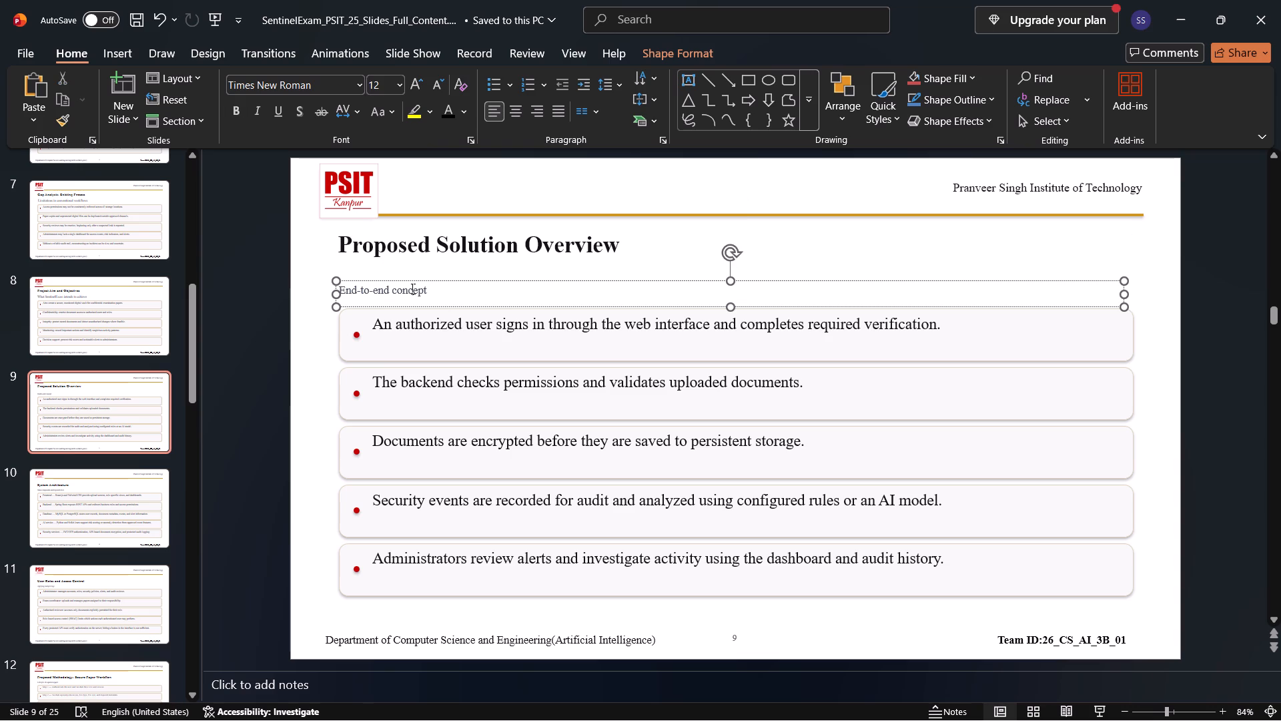
left_click(412, 288)
key("ctrl+a")
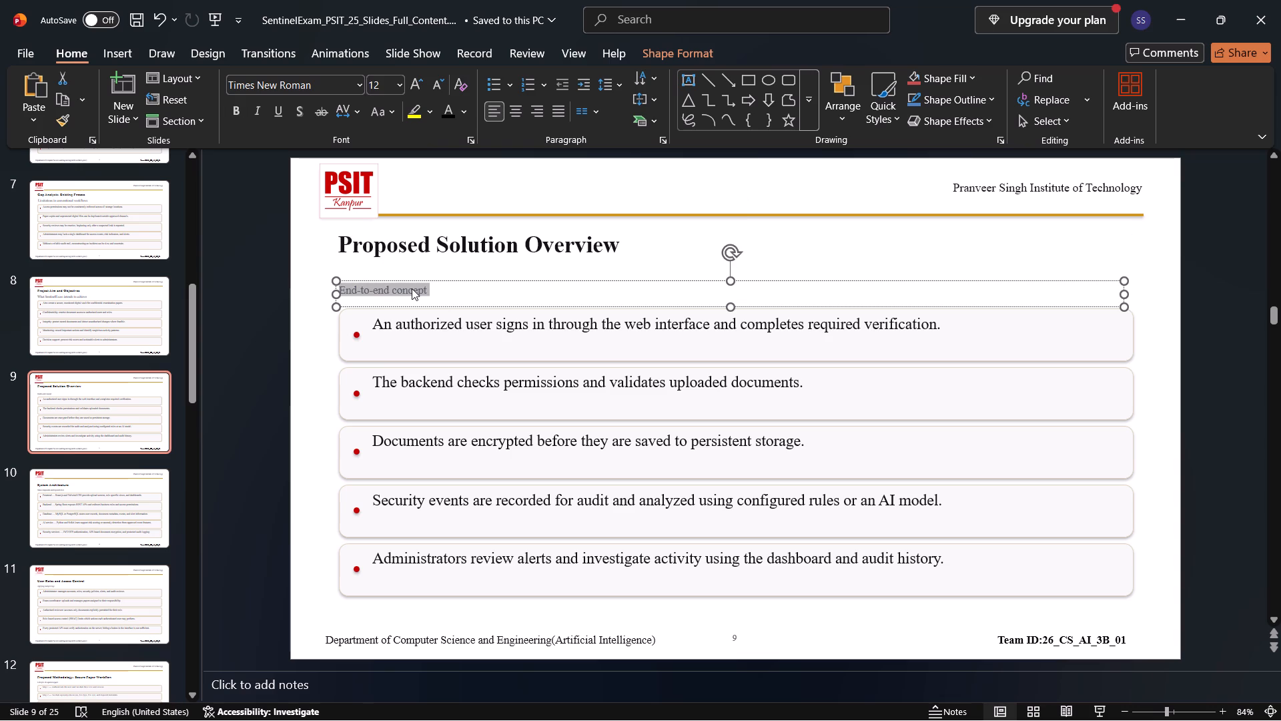
left_click(374, 81)
type("22")
key("Return")
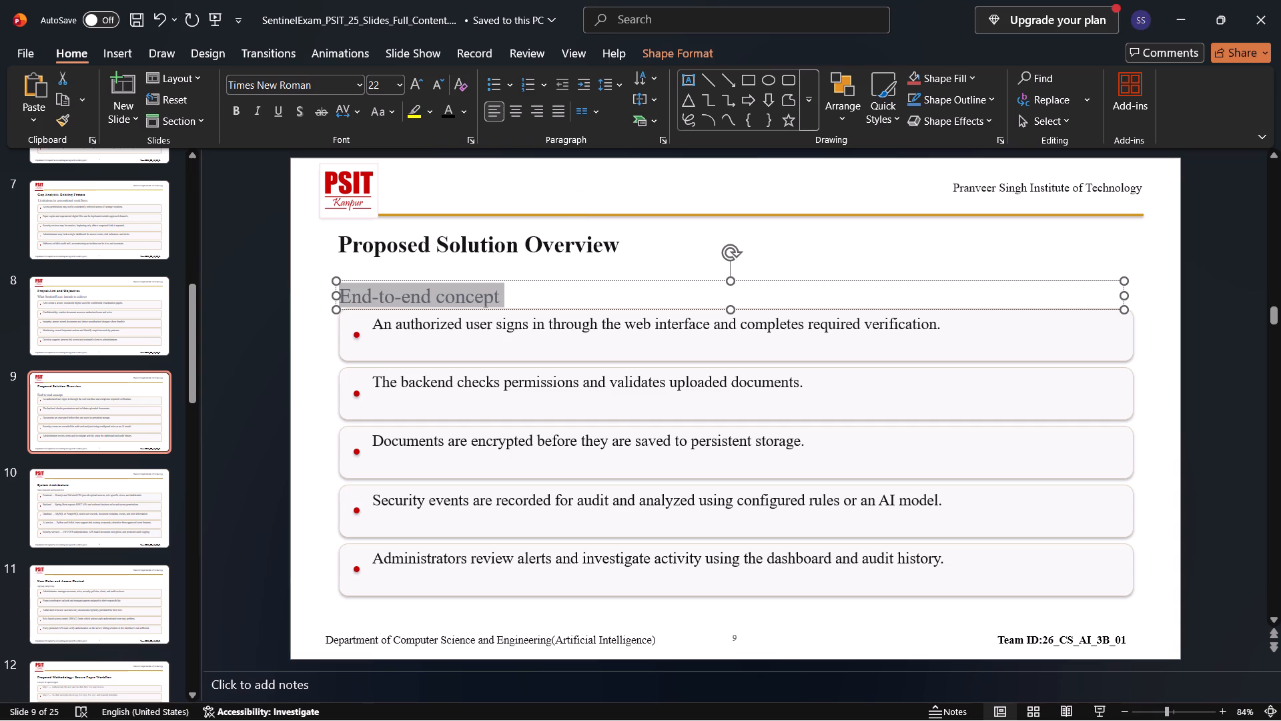
left_click_drag(575, 286, 575, 276)
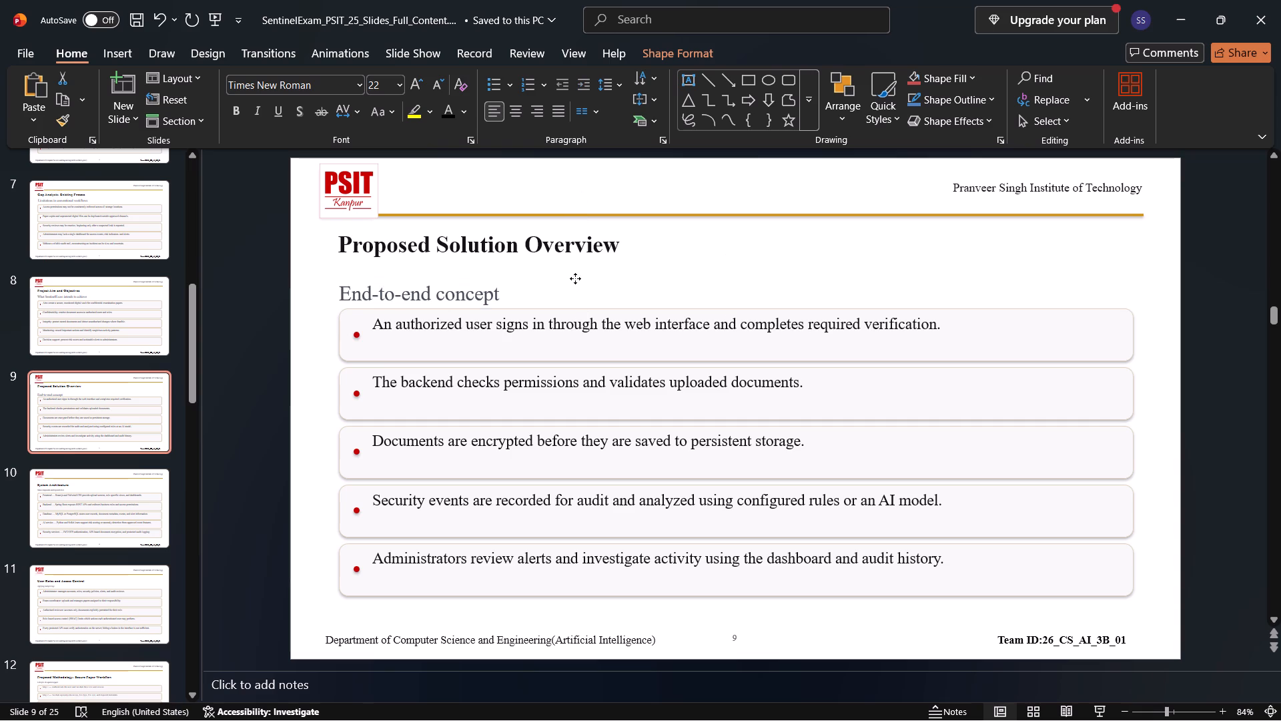
left_click_drag(575, 276, 576, 270)
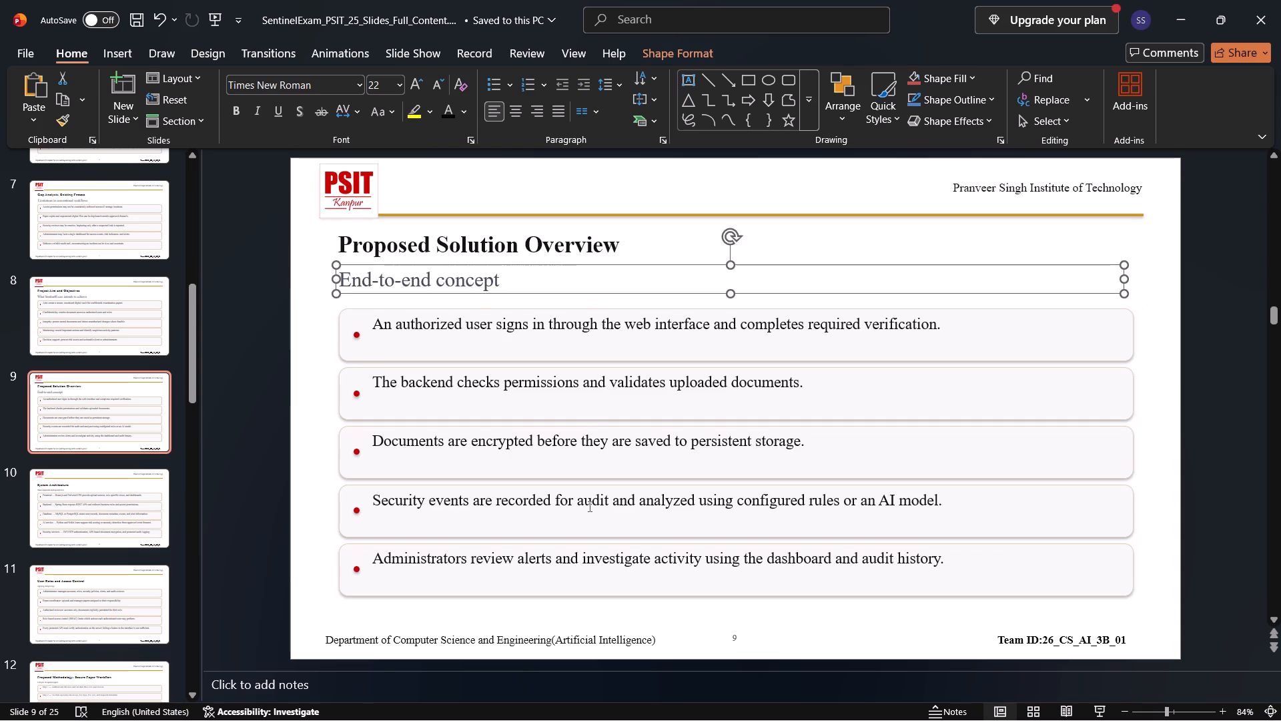
Open slide 10, "System Architecture".
left_click(85, 509)
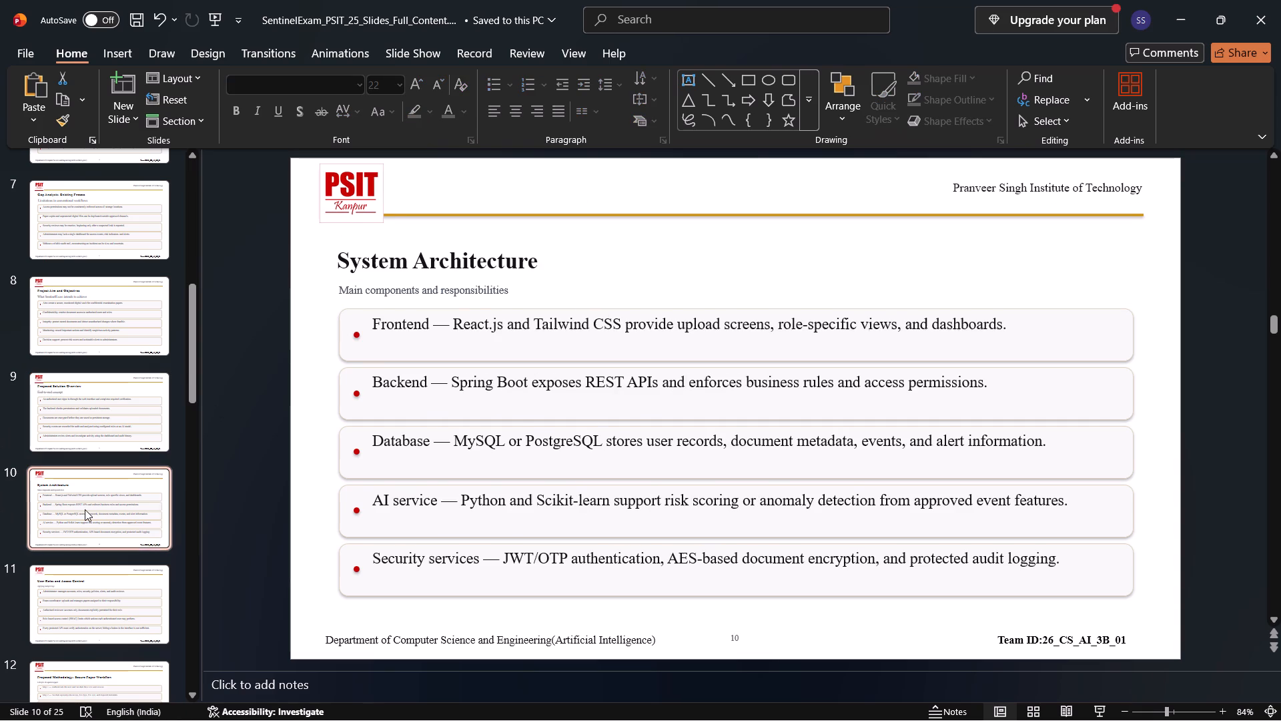
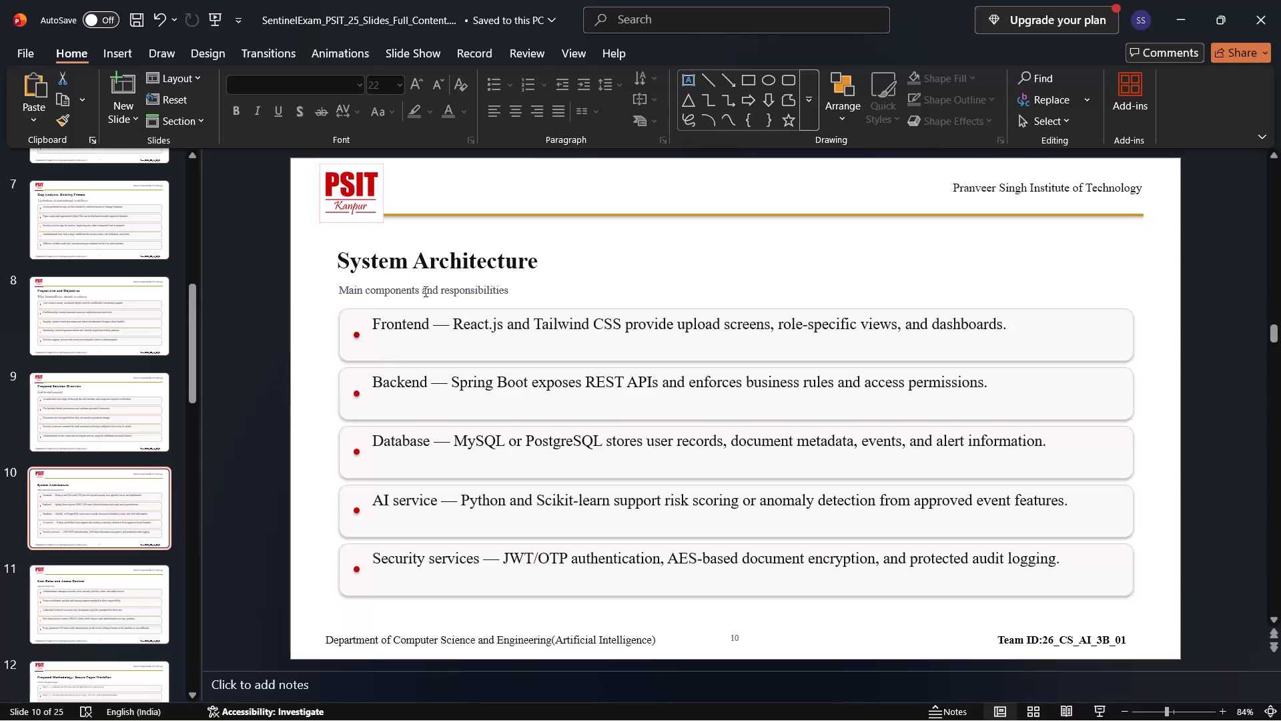
On slide 10, move the "System Architecture" heading up to just below the orange divider line.
left_click(445, 262)
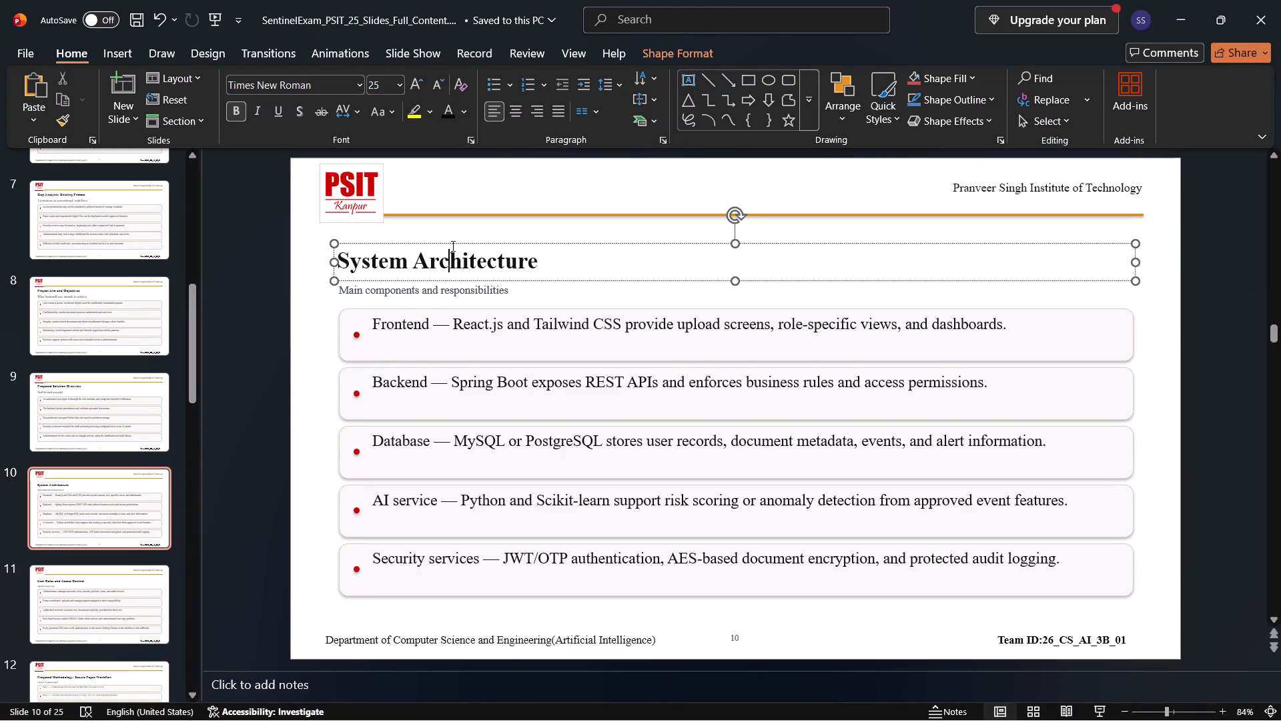
left_click_drag(458, 240, 454, 222)
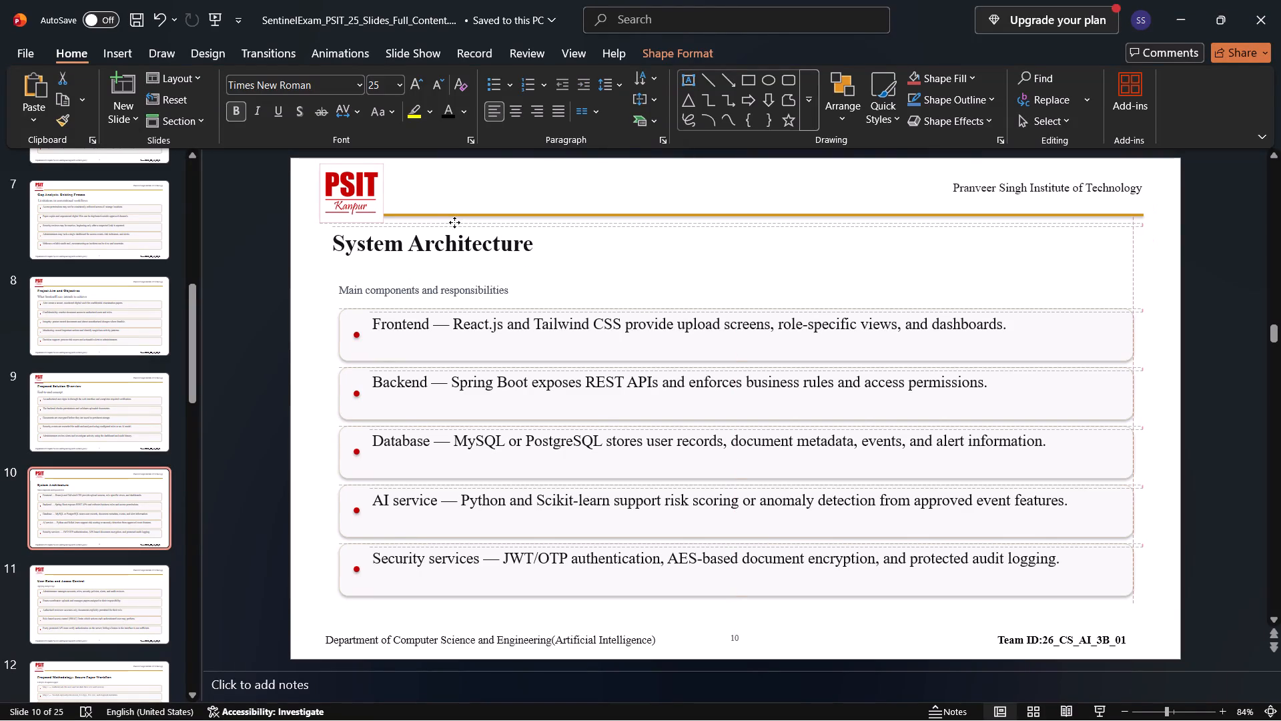
left_click_drag(454, 222, 460, 222)
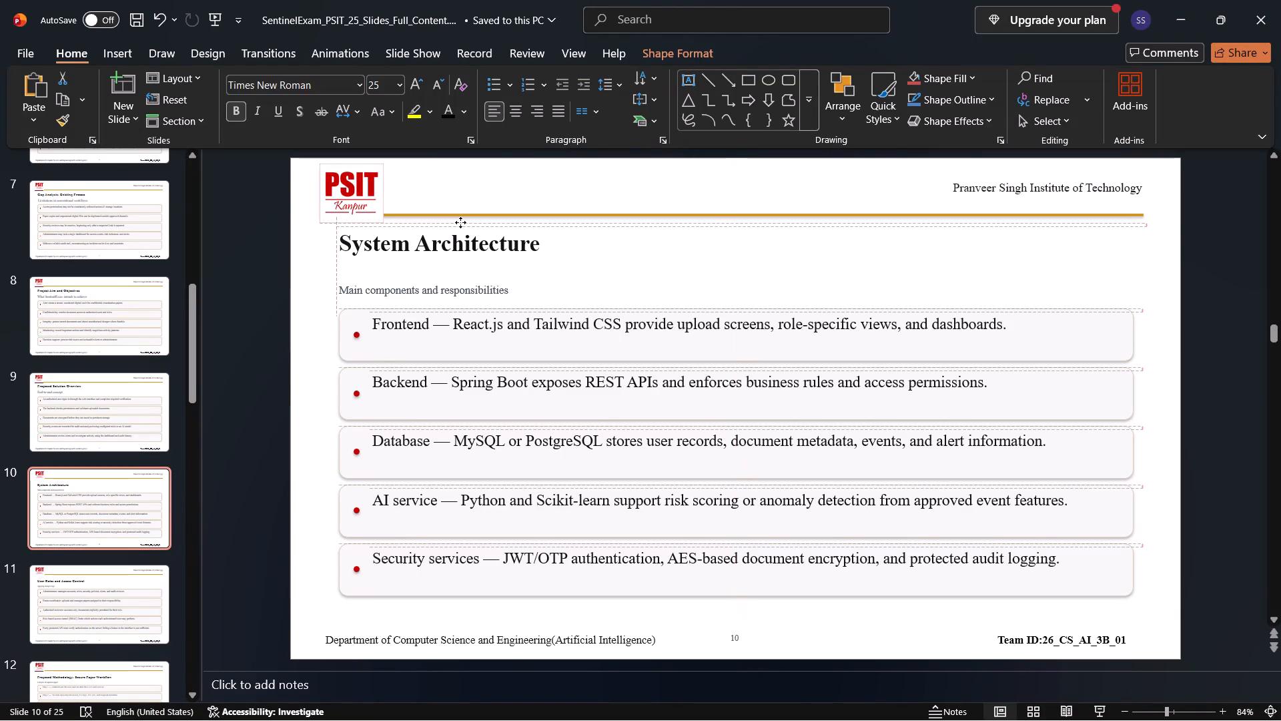
left_click_drag(460, 222, 462, 223)
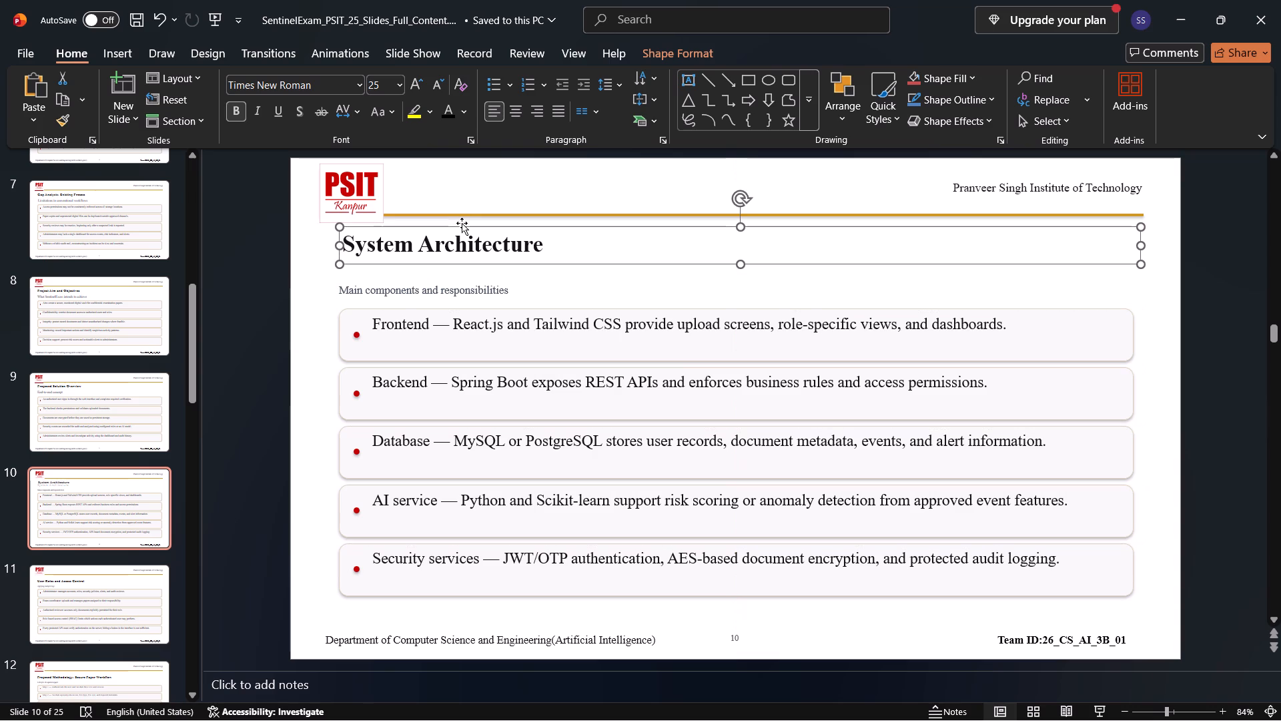
Set the "Main components and responsibilities" subheading to 22 pt and move it up directly beneath its heading.
left_click(448, 287)
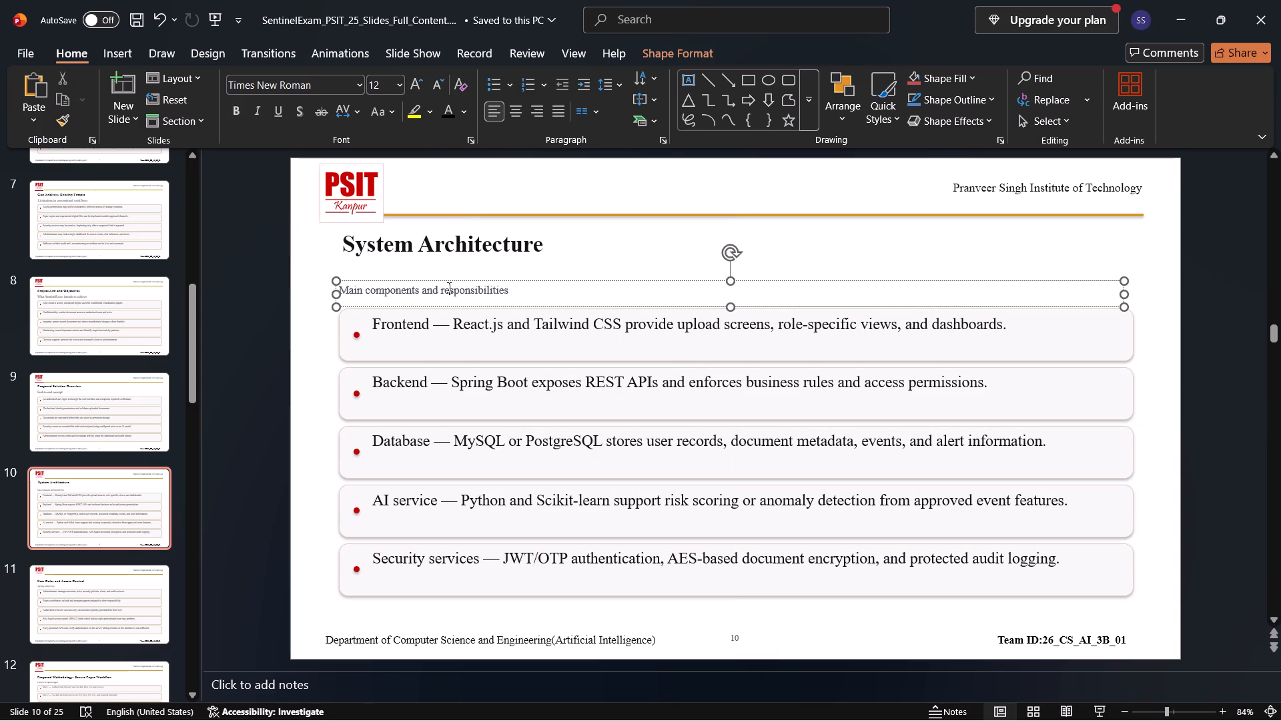
key("ctrl+a")
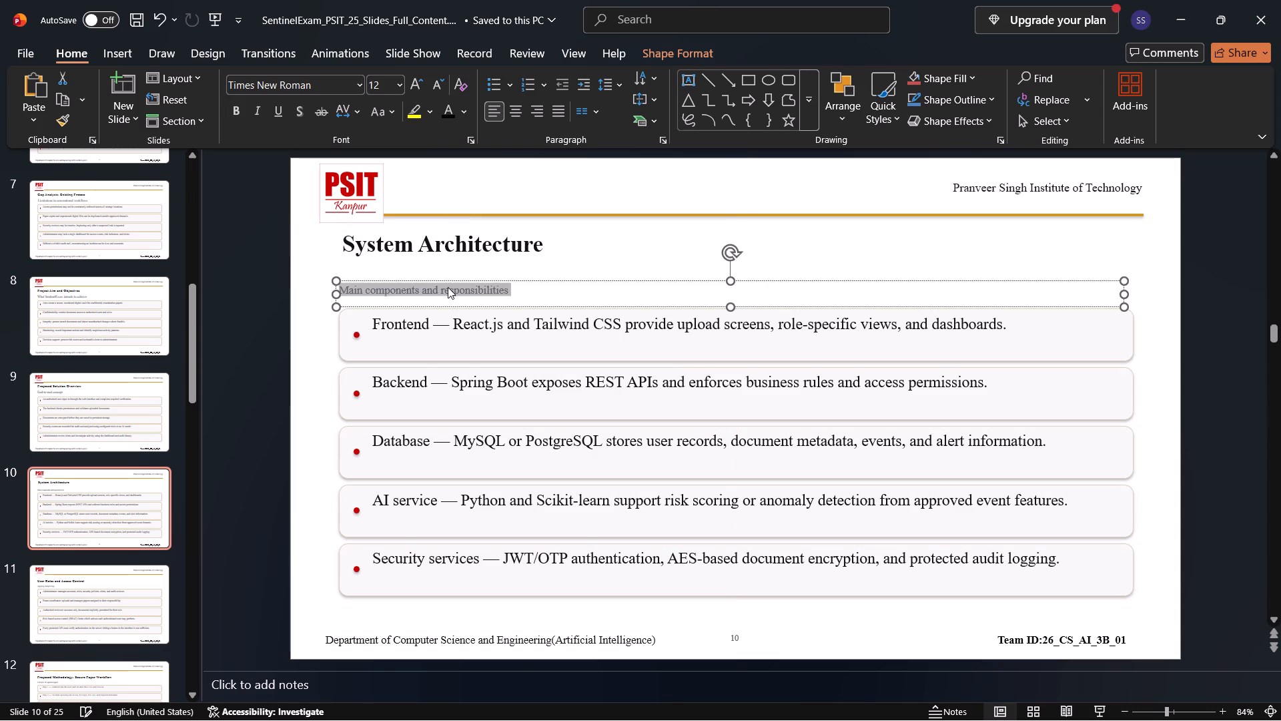
left_click(376, 85)
type("22")
key("Return")
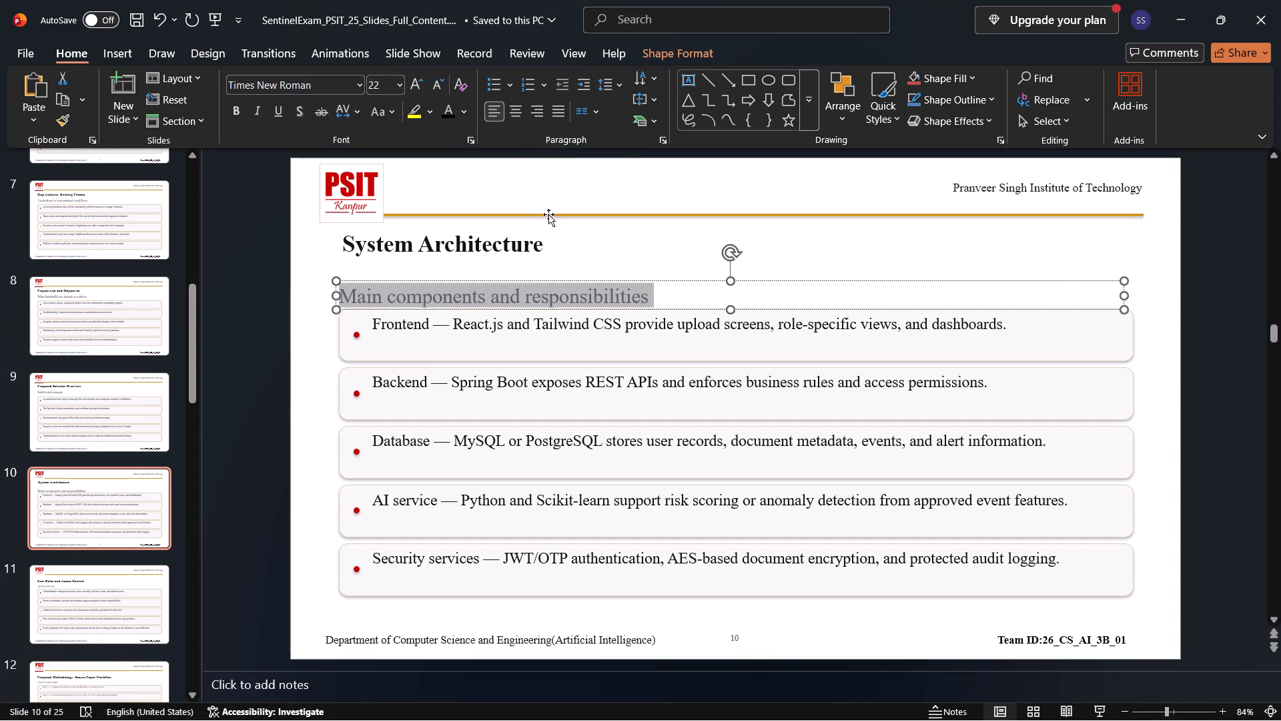
left_click_drag(543, 278, 540, 265)
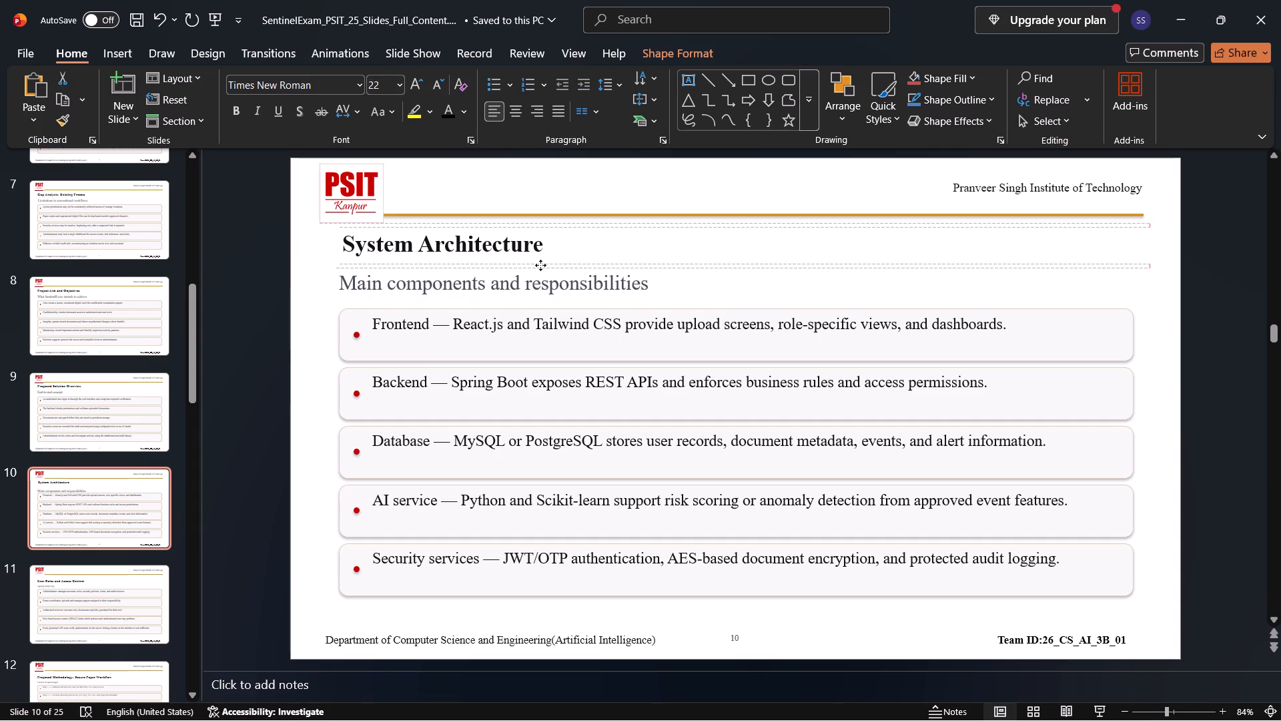
left_click_drag(540, 265, 543, 265)
left_click_drag(543, 265, 544, 265)
left_click_drag(544, 265, 546, 263)
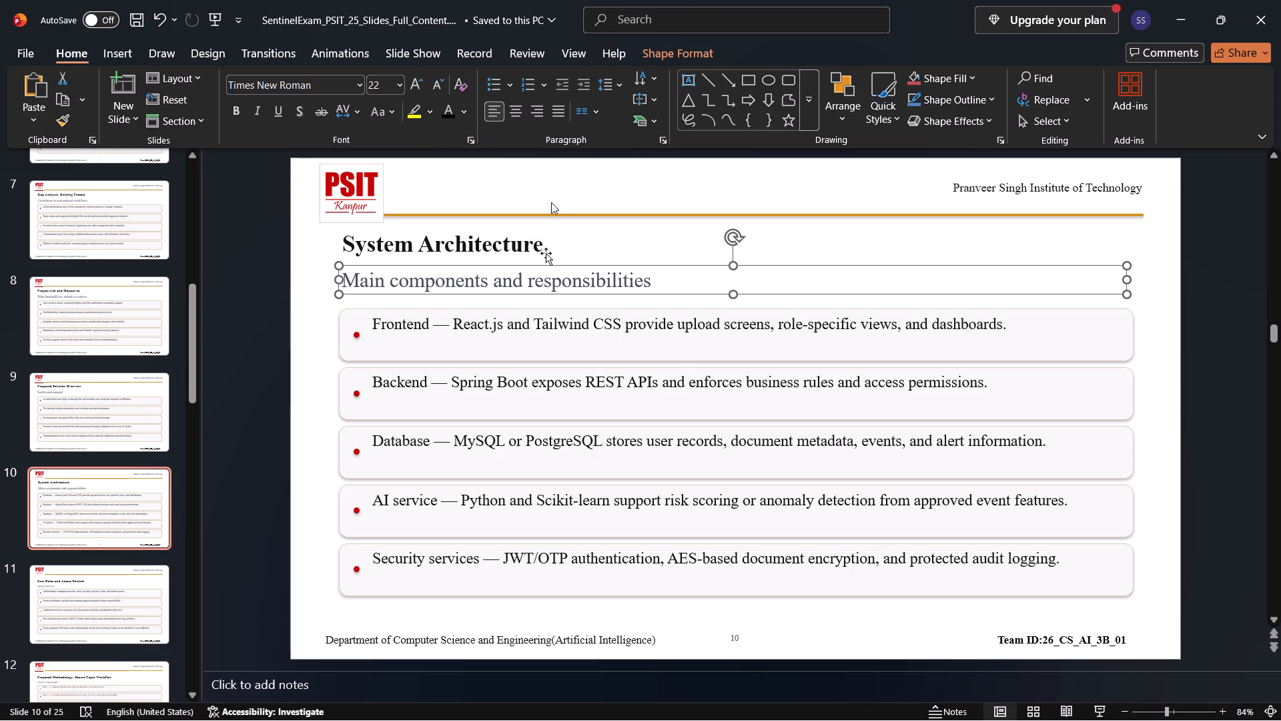
On slide 11, move the "User Roles and Access Control" heading up to just below the orange divider line.
left_click(91, 614)
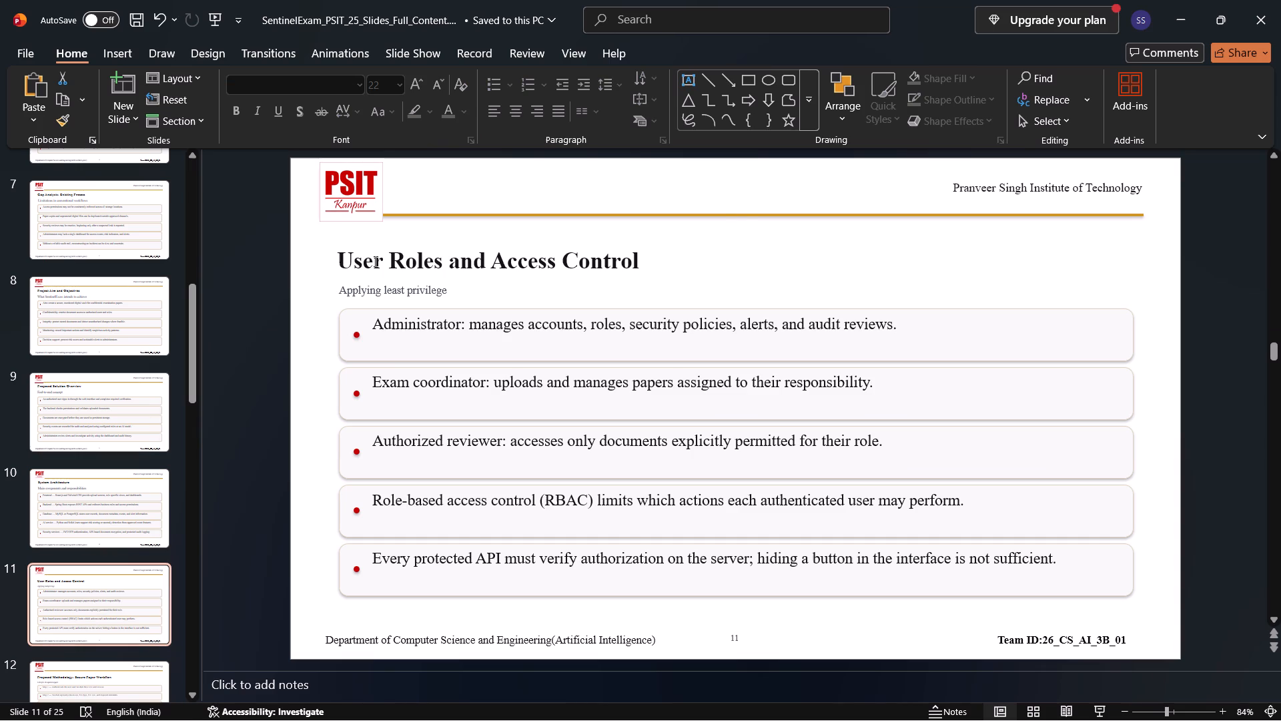
left_click(374, 261)
left_click_drag(384, 244, 384, 235)
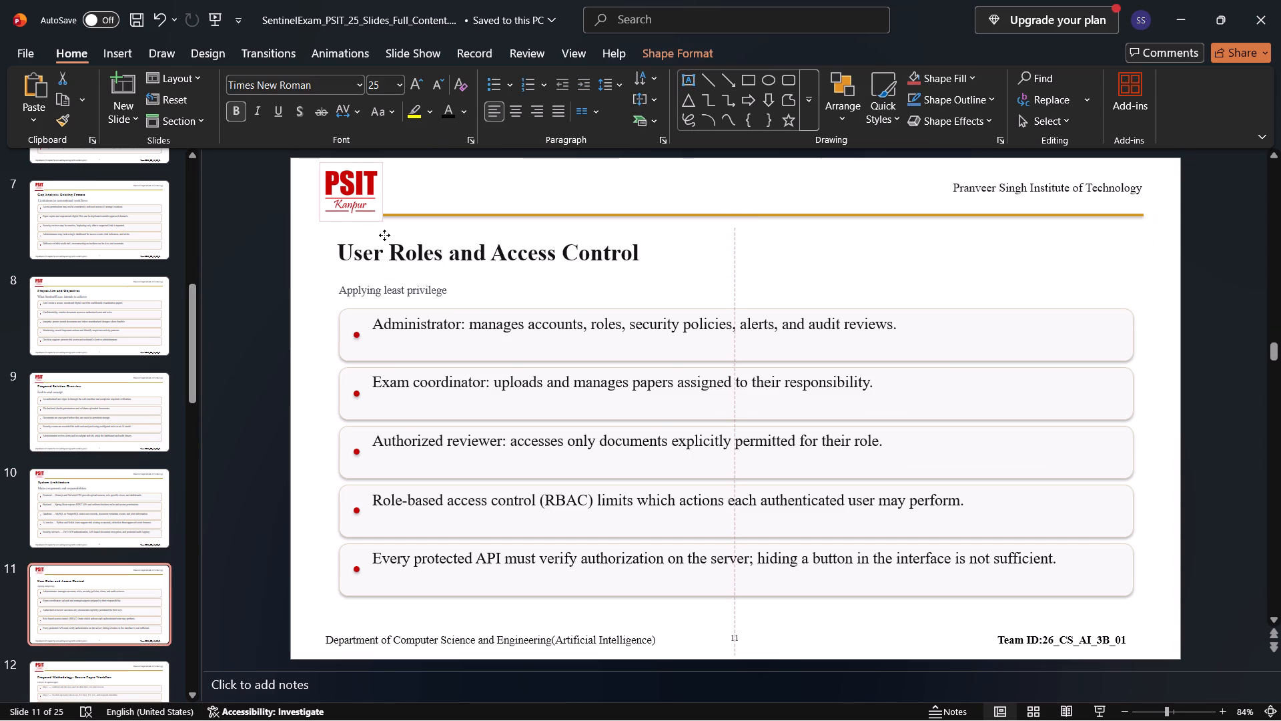
left_click_drag(384, 235, 386, 228)
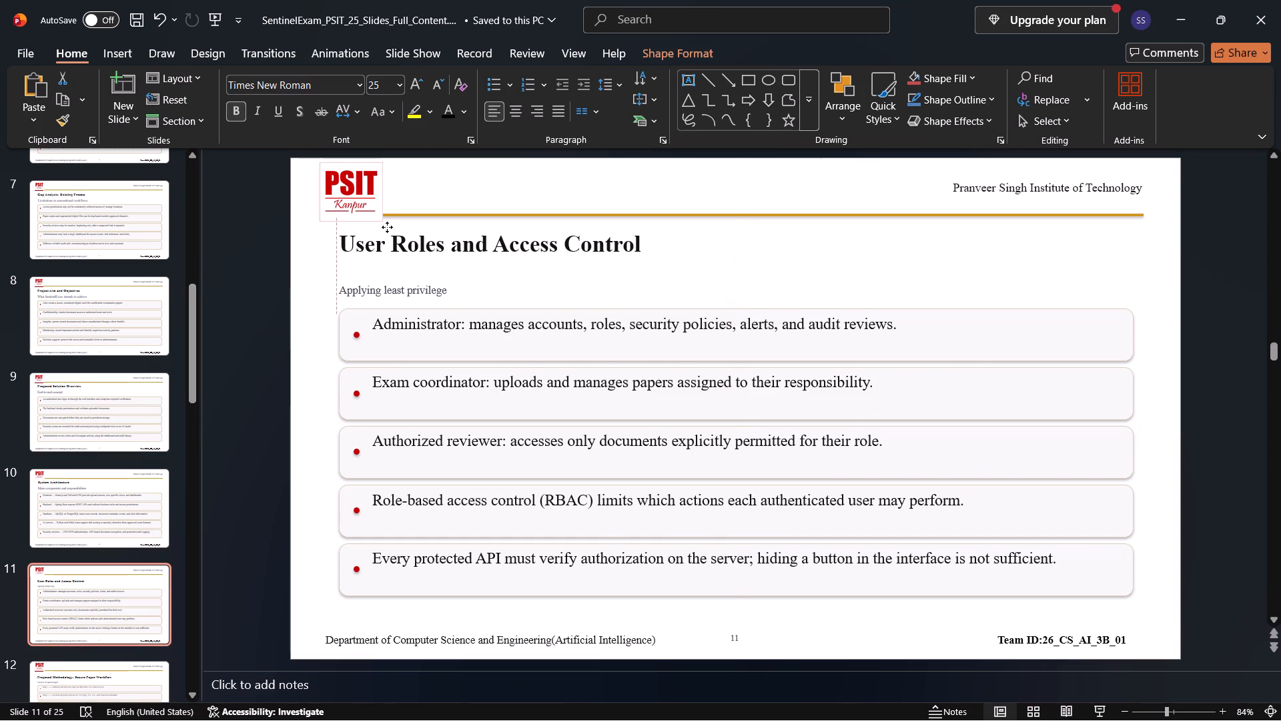
left_click_drag(386, 228, 388, 228)
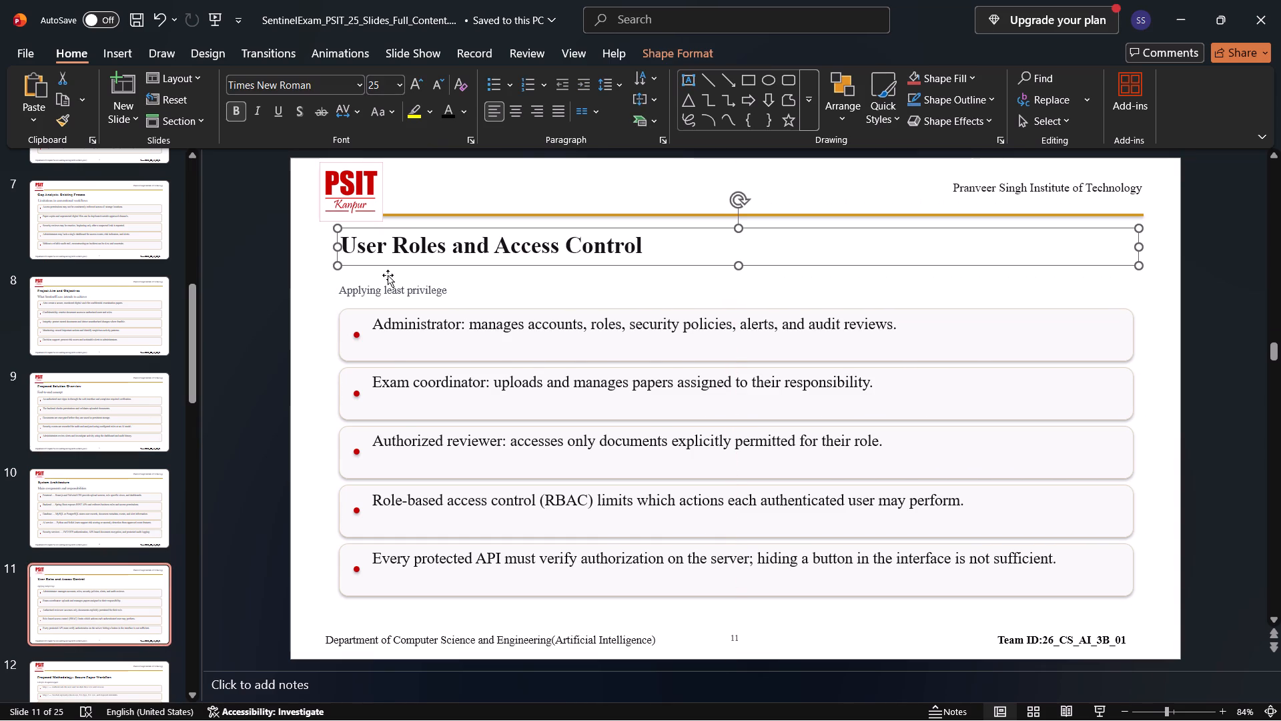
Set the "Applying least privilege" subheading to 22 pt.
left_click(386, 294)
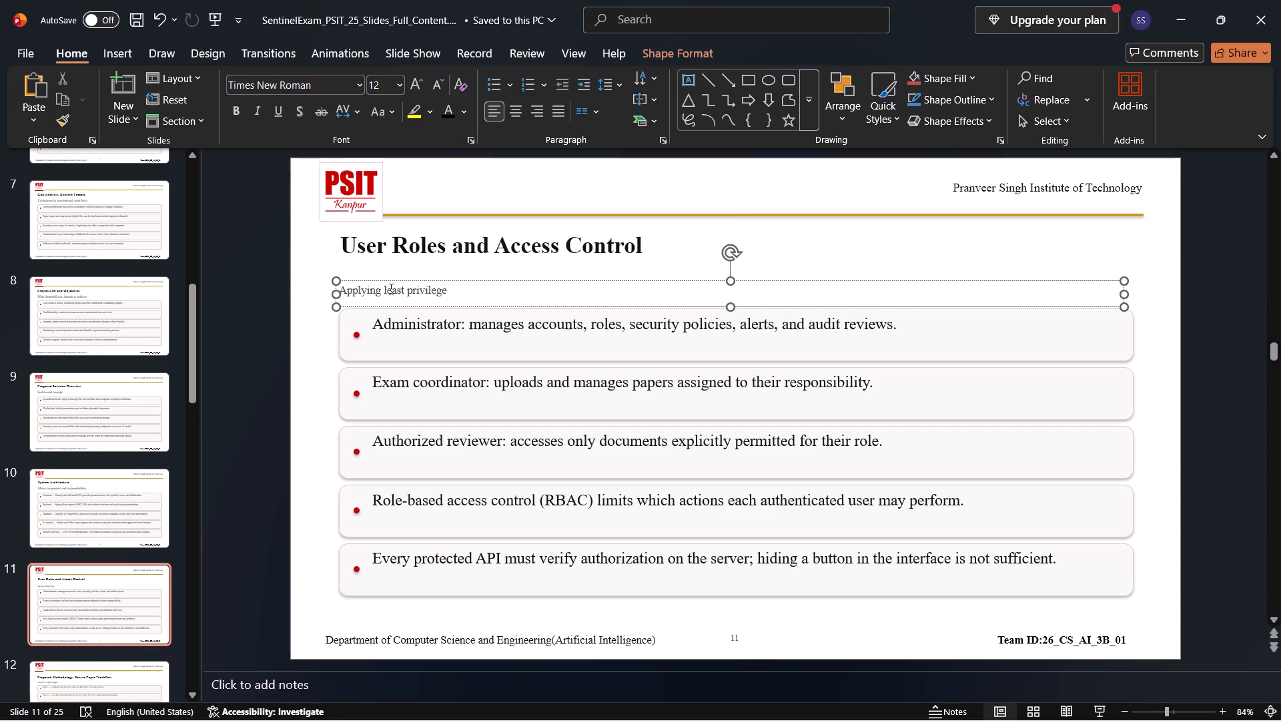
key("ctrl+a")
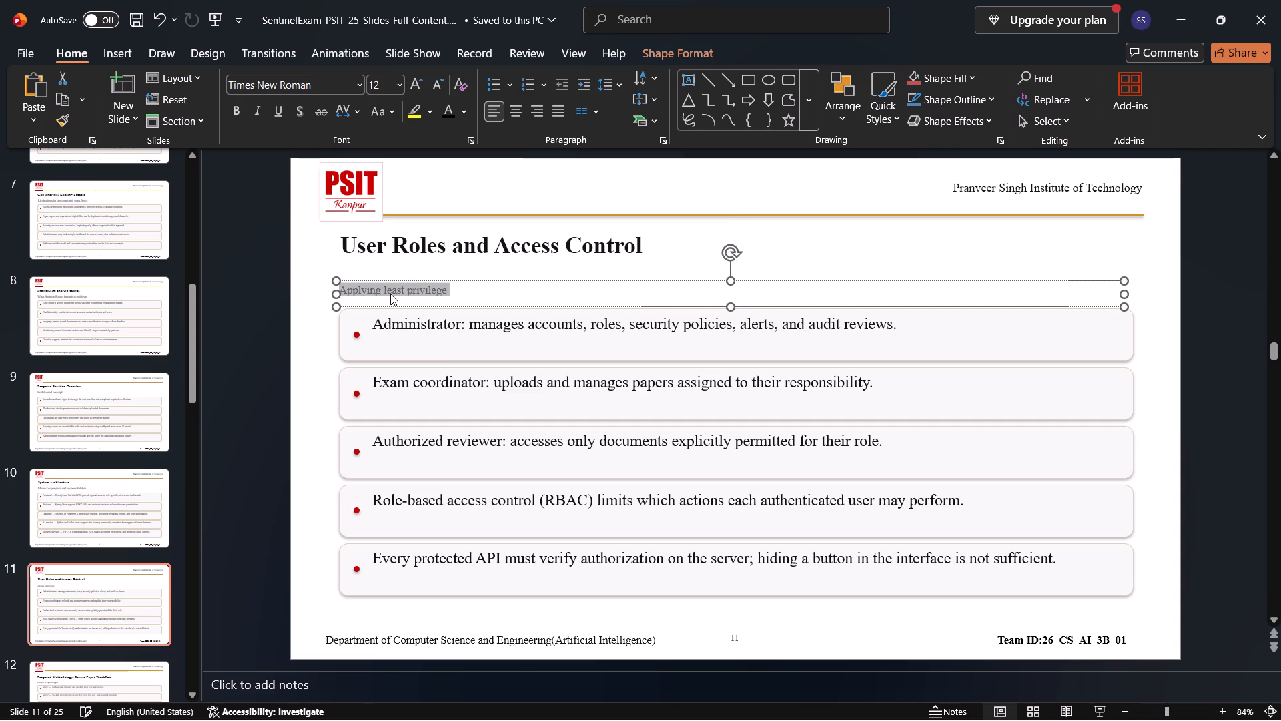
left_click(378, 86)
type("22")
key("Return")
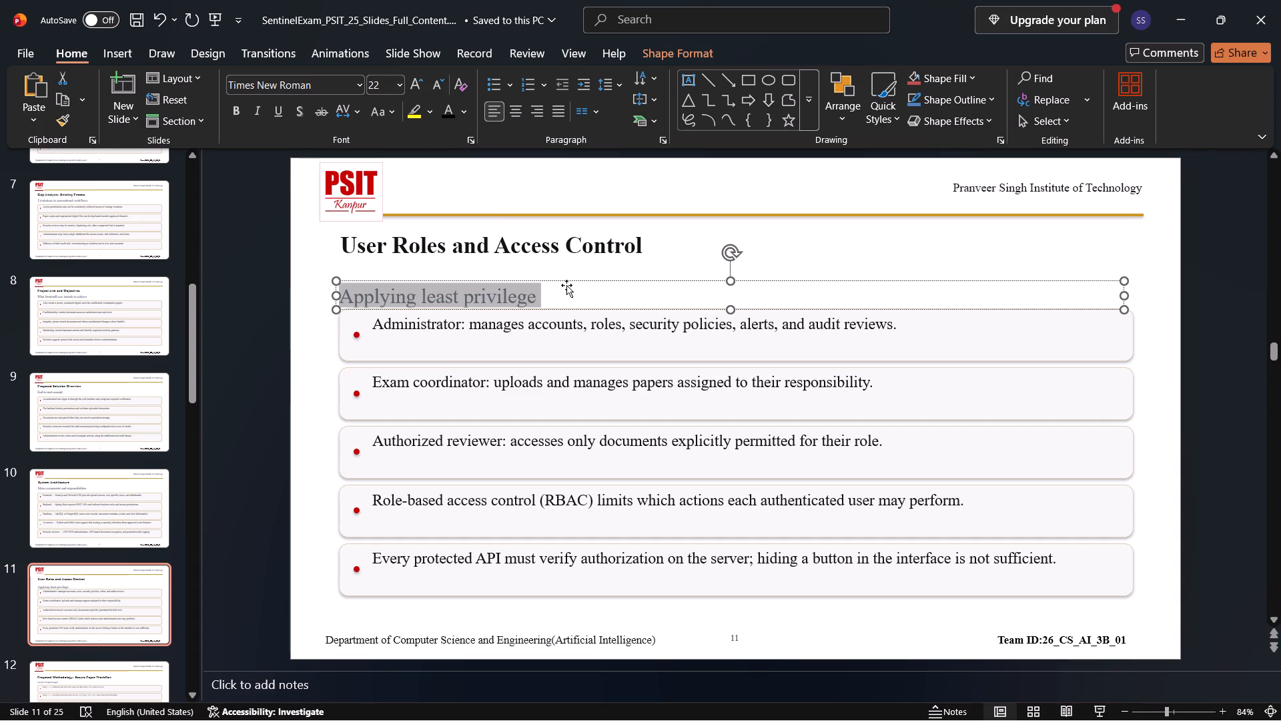
Set the "Applying least privilege" subheading to 20 pt and move it up directly beneath its heading.
left_click(382, 87)
type("20")
key("Return")
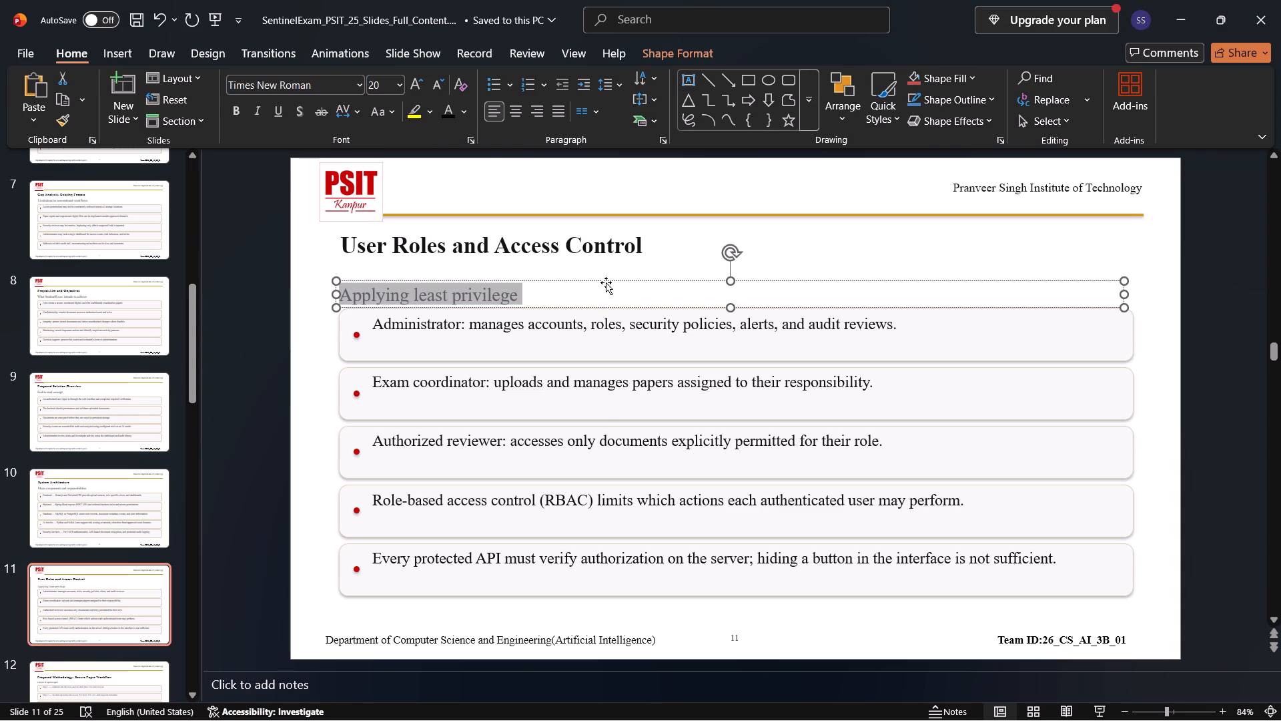
left_click_drag(606, 282, 604, 267)
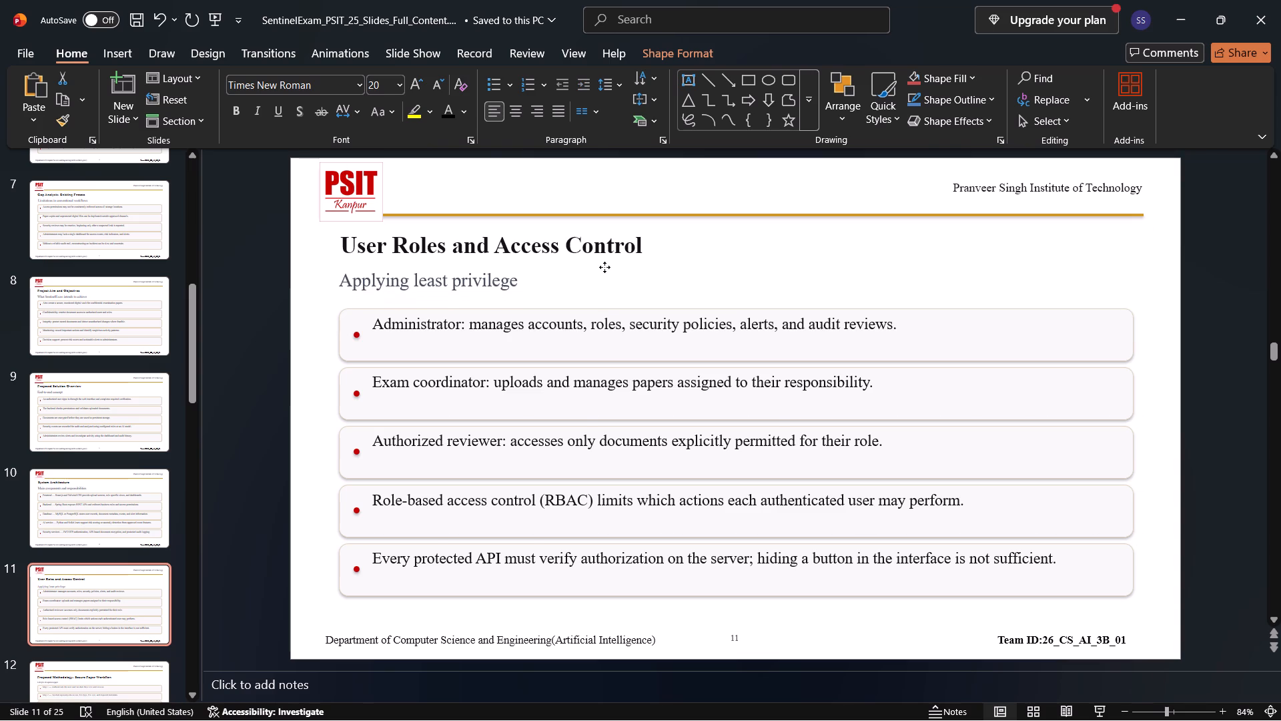
left_click_drag(604, 267, 603, 268)
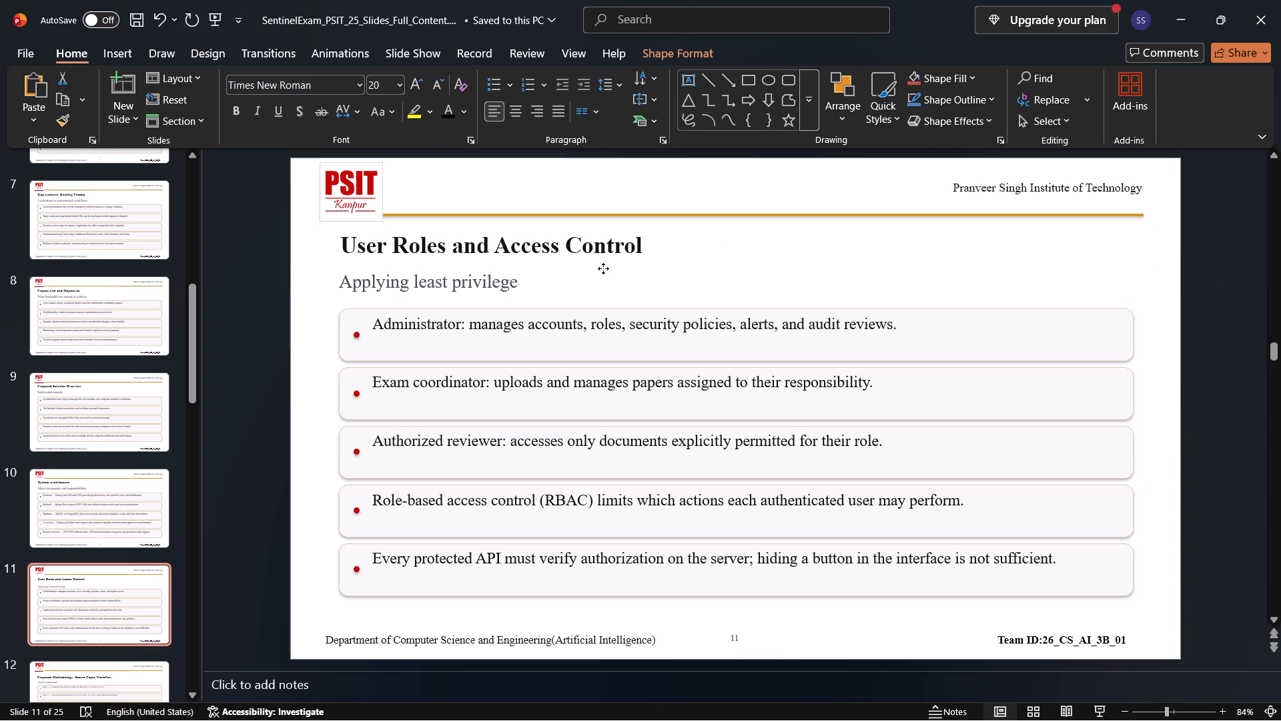
left_click_drag(603, 268, 603, 268)
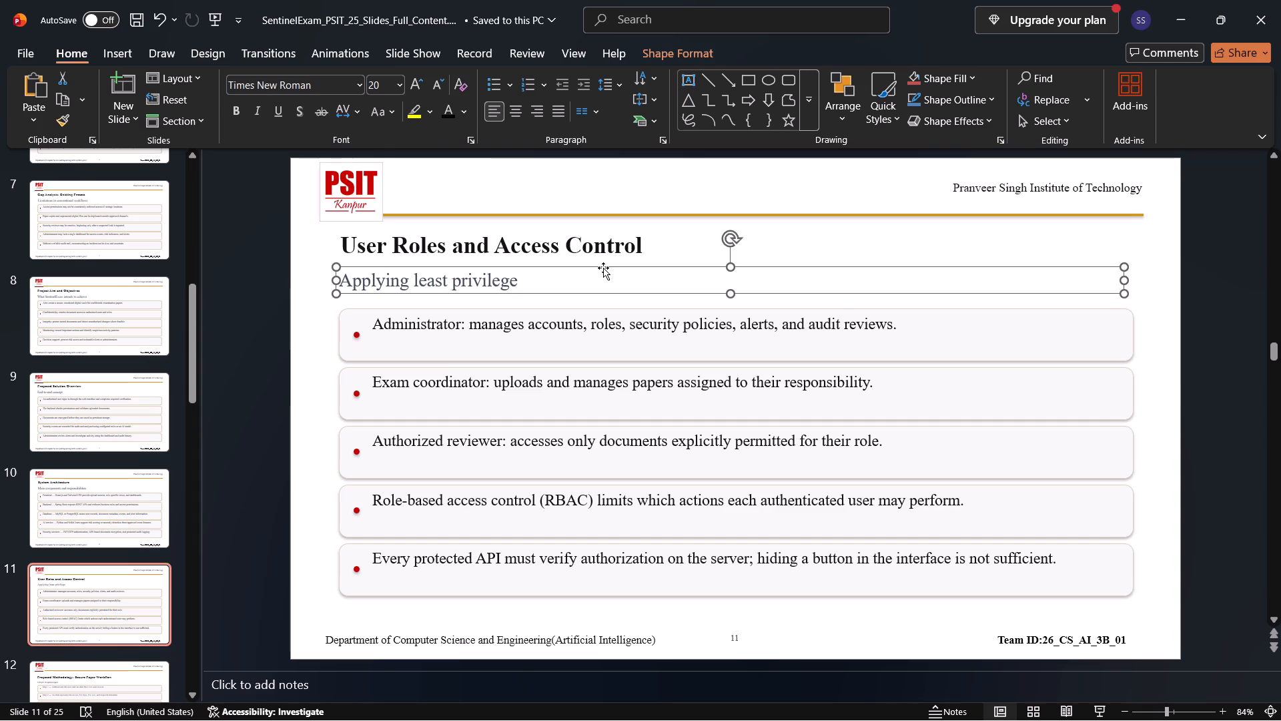
On slide 12, move the "Proposed Methodology: Secure Paper Workflow" heading up to just below the orange divider line.
scroll(127, 564, "down", 2)
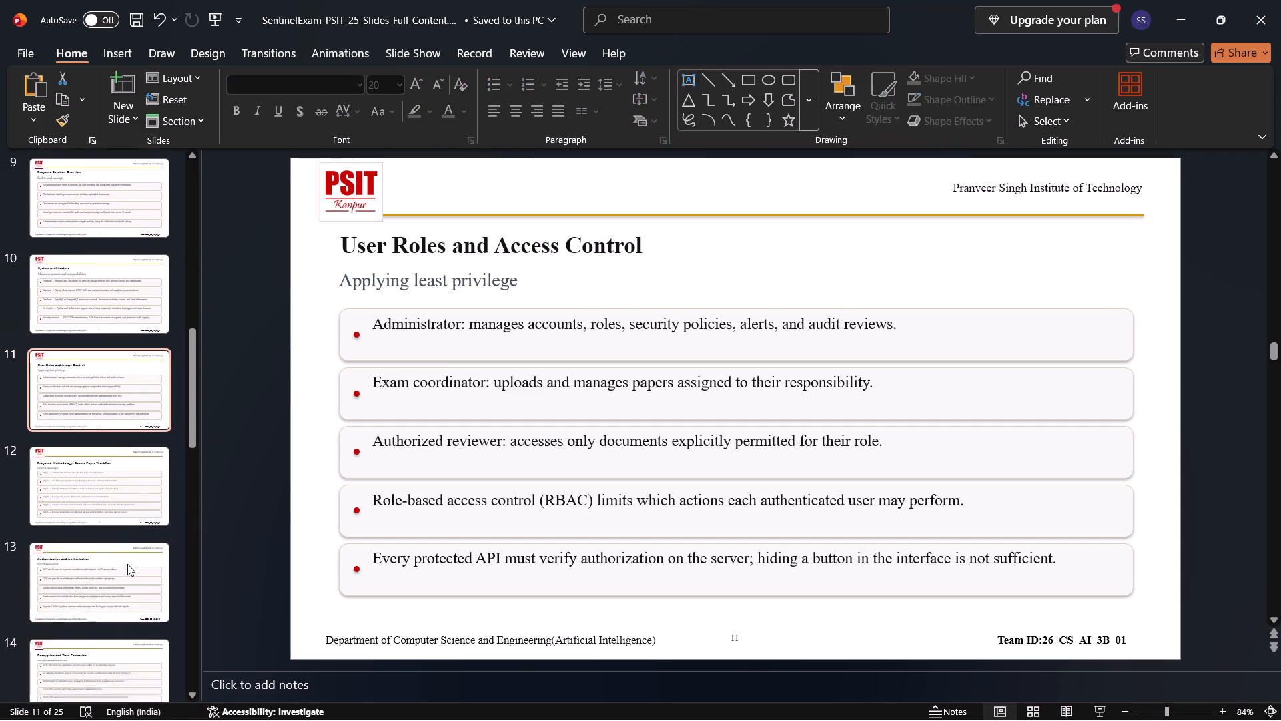
scroll(127, 564, "down", 2)
left_click(127, 564)
scroll(127, 564, "up", 1, "ctrl")
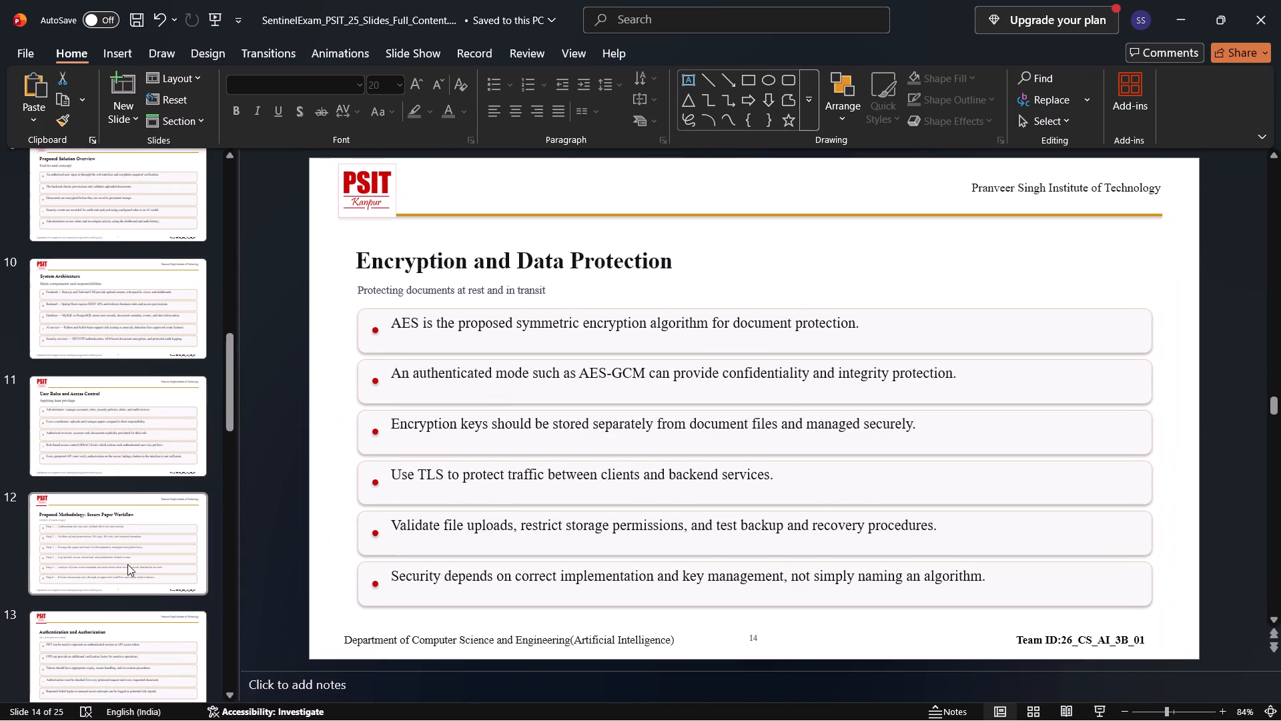
scroll(127, 564, "down", 1, "ctrl")
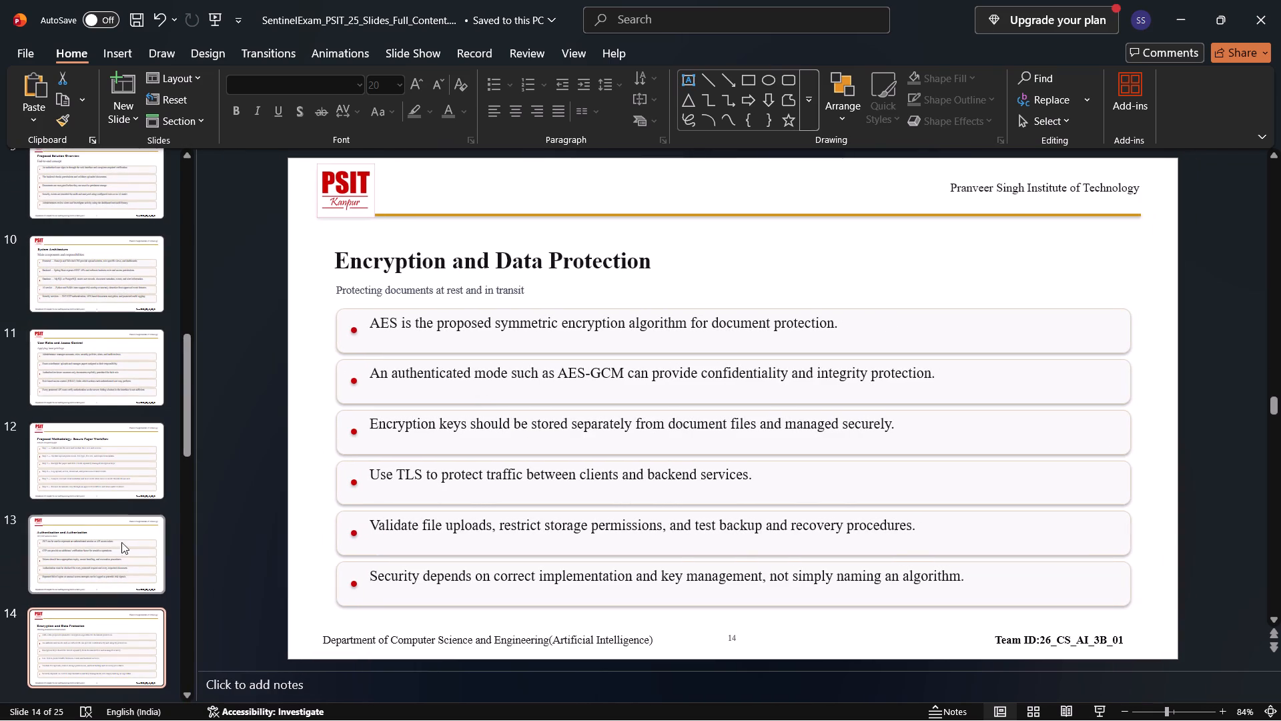
left_click(103, 362)
left_click(92, 457)
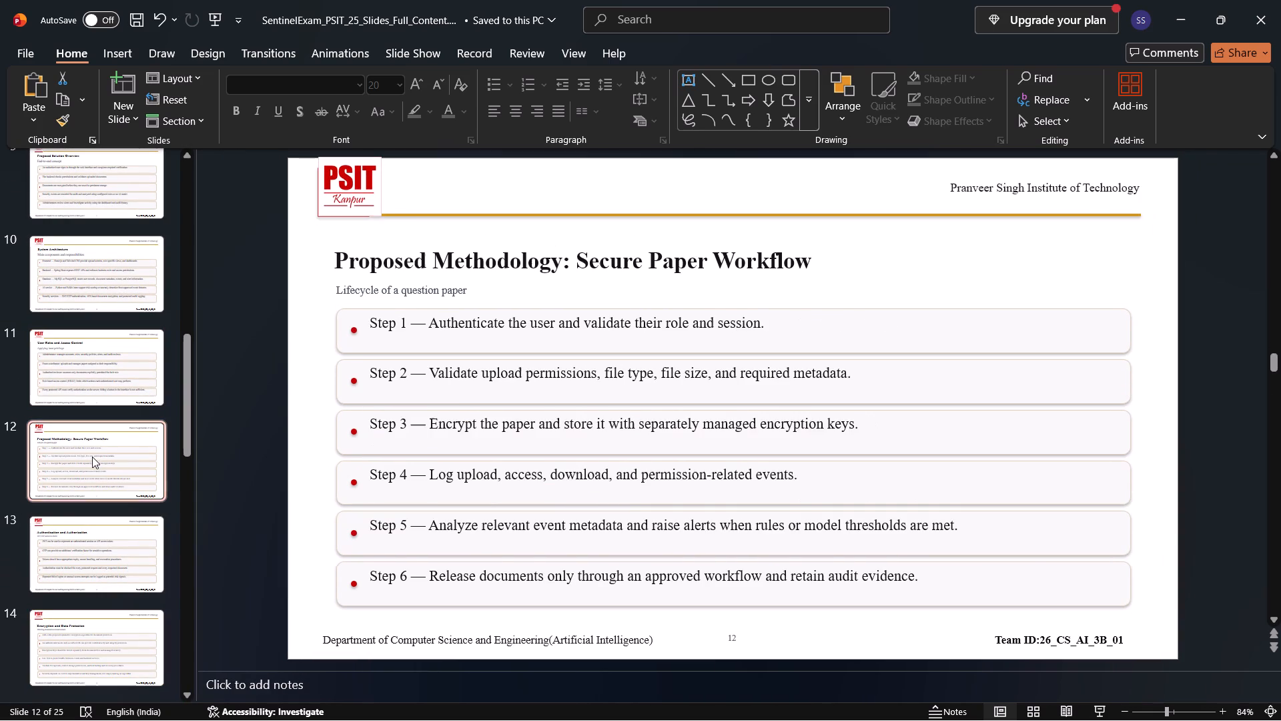
left_click(388, 268)
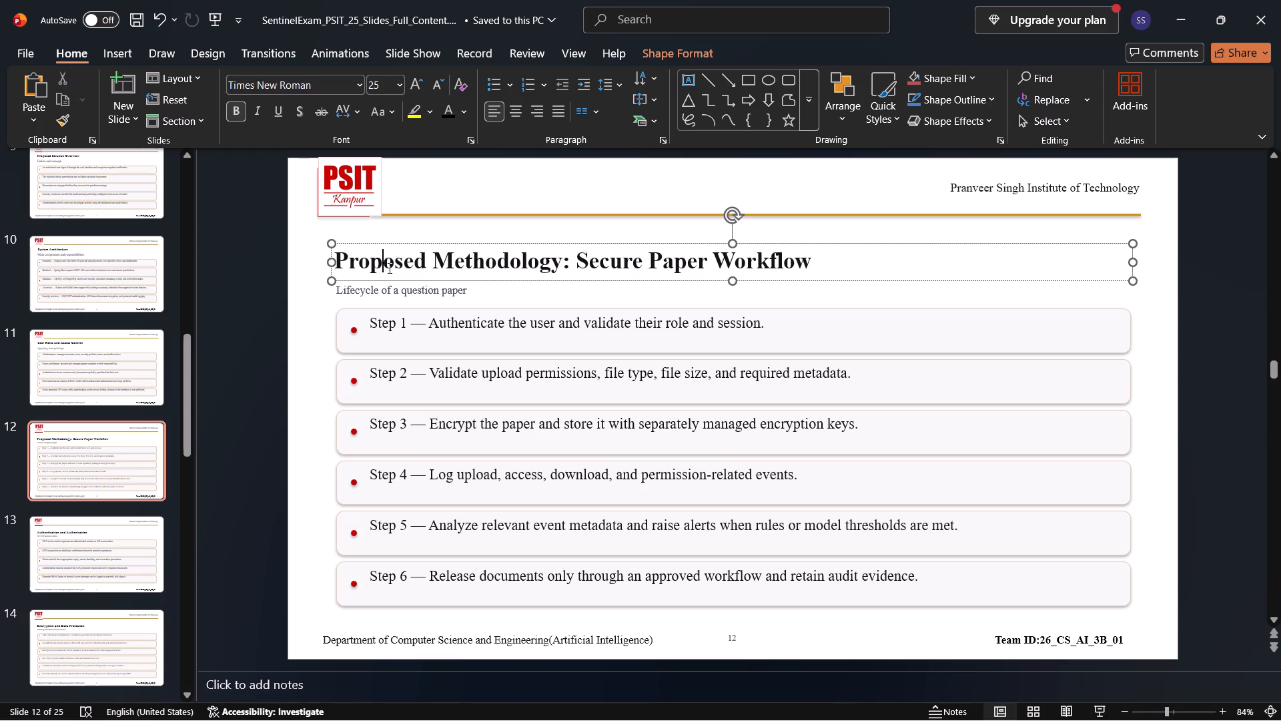
left_click(388, 268)
left_click_drag(396, 245, 398, 228)
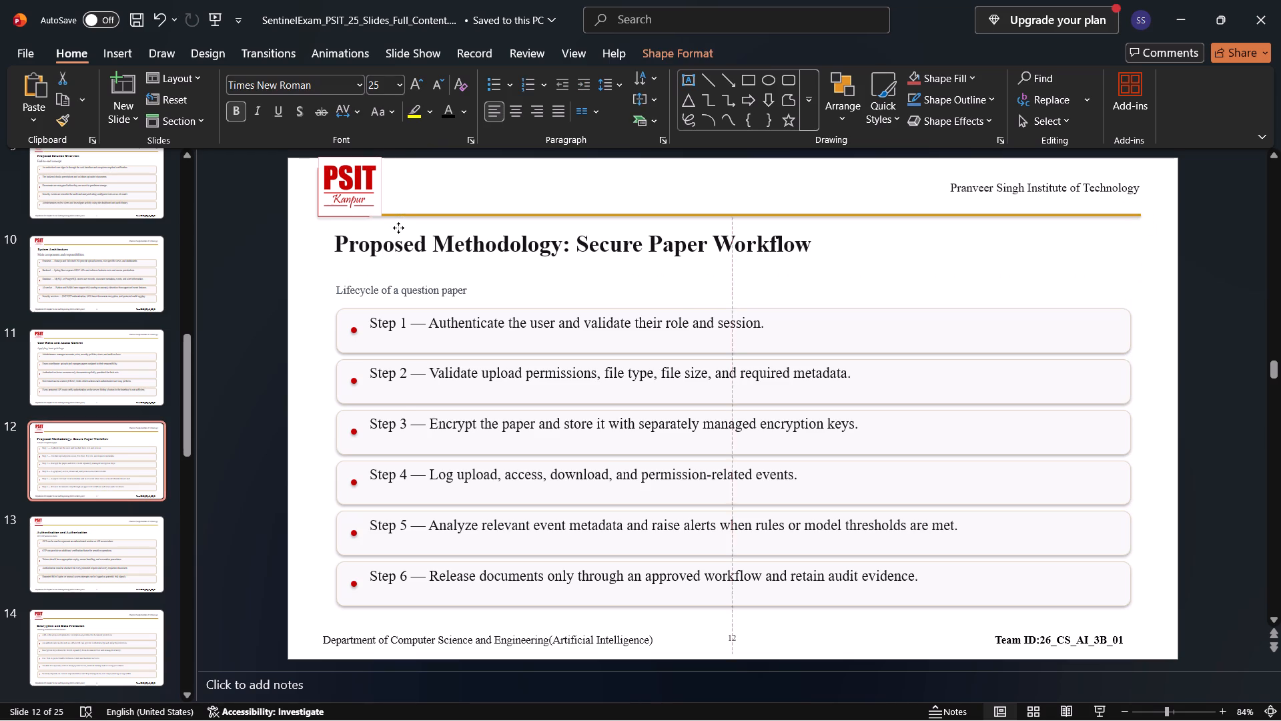
left_click_drag(398, 228, 398, 227)
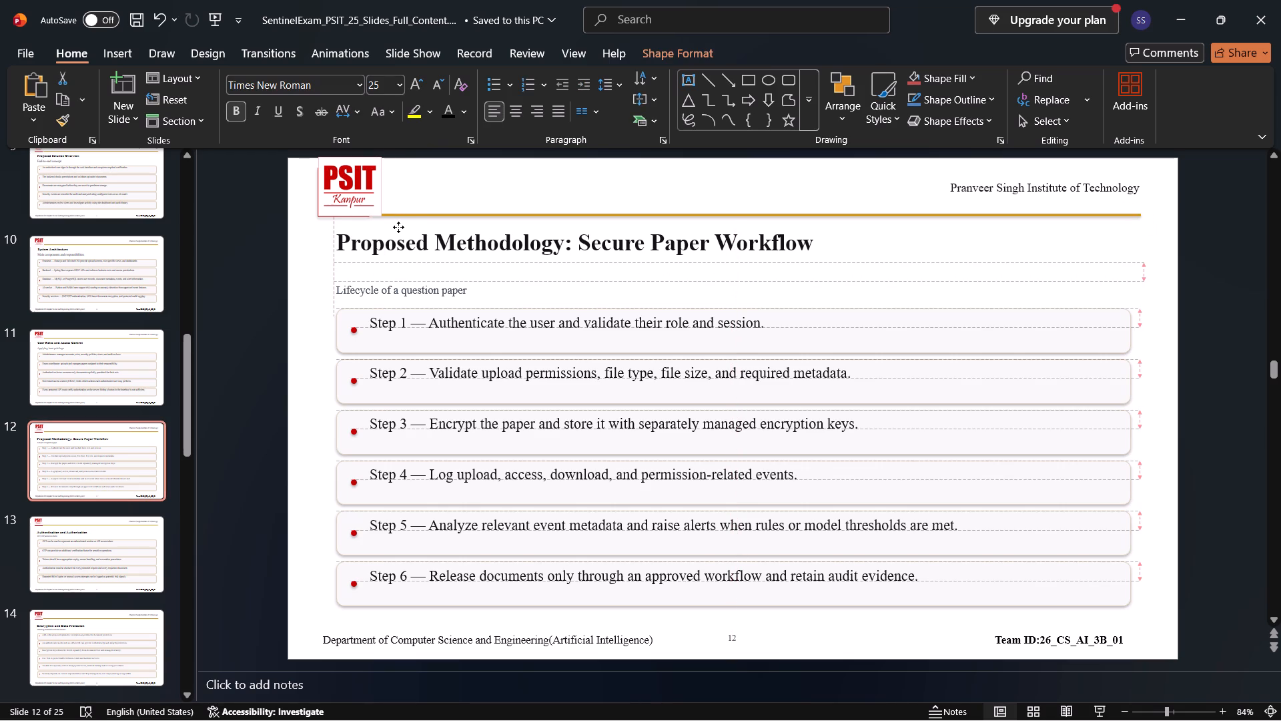
left_click_drag(398, 227, 398, 228)
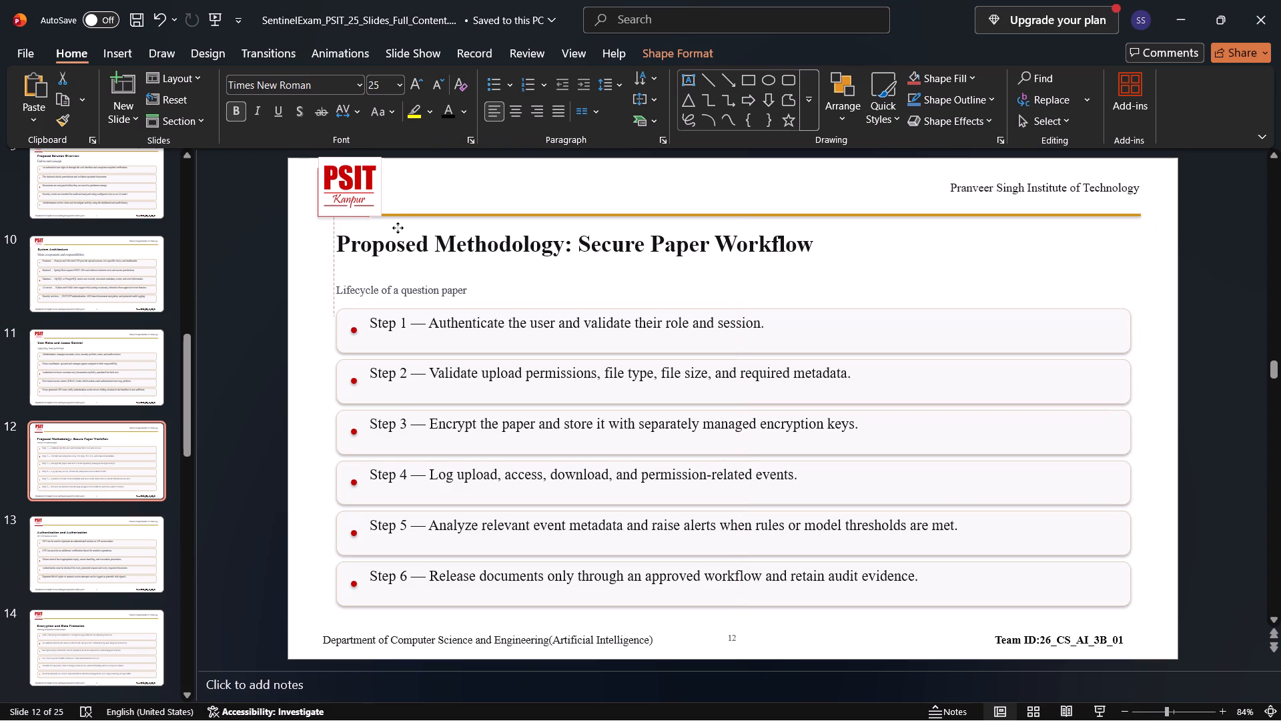
left_click_drag(398, 228, 398, 228)
left_click_drag(398, 228, 398, 232)
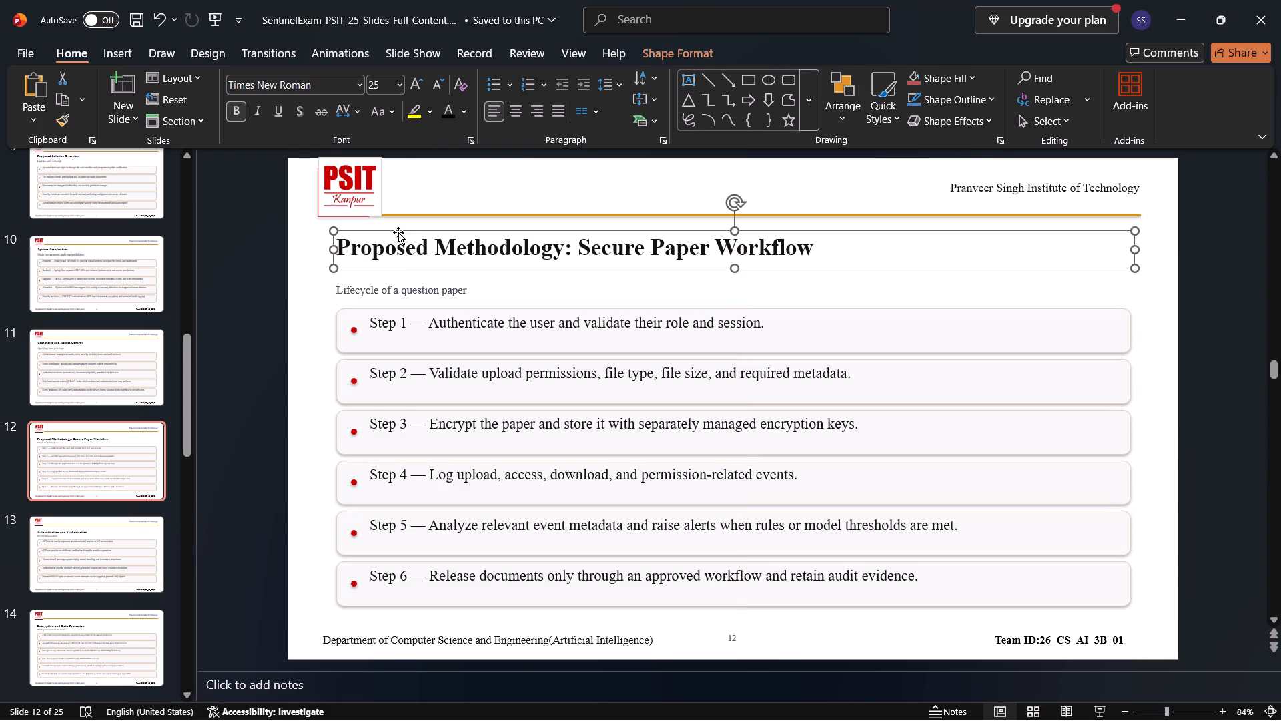
Set the "Lifecycle of a question paper" subheading to 20 pt.
left_click(400, 291)
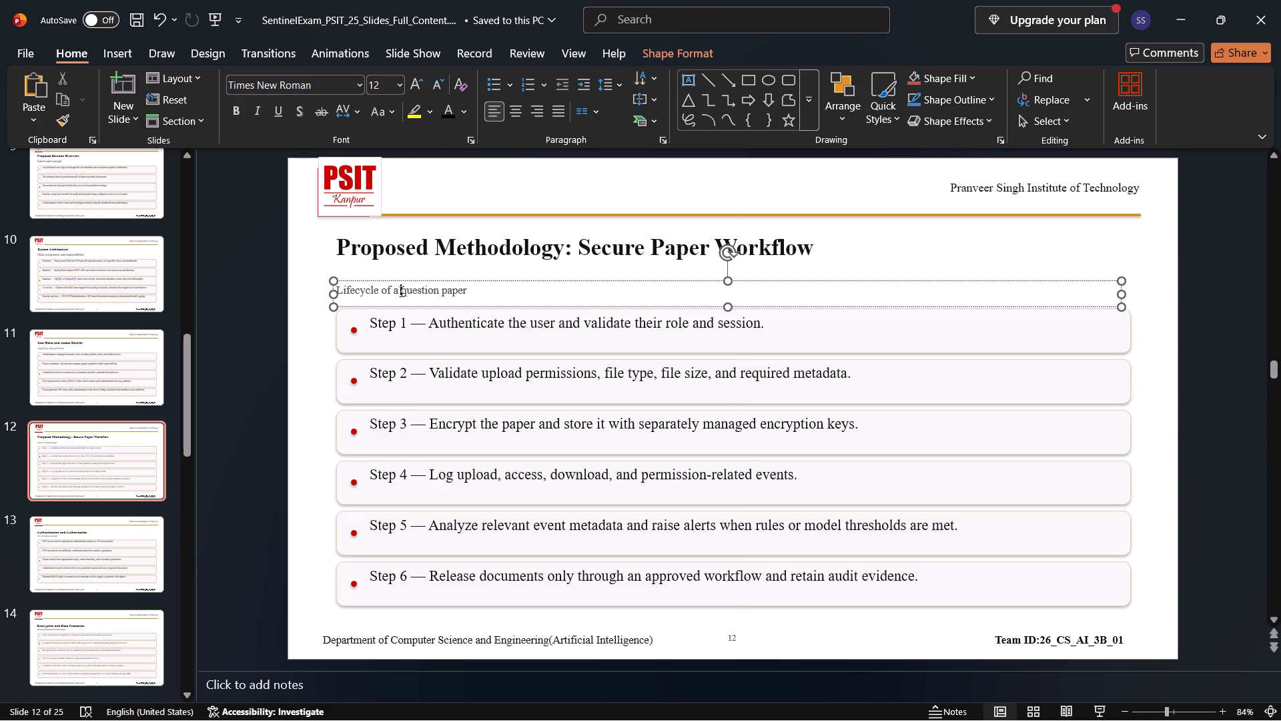
key("ctrl+a")
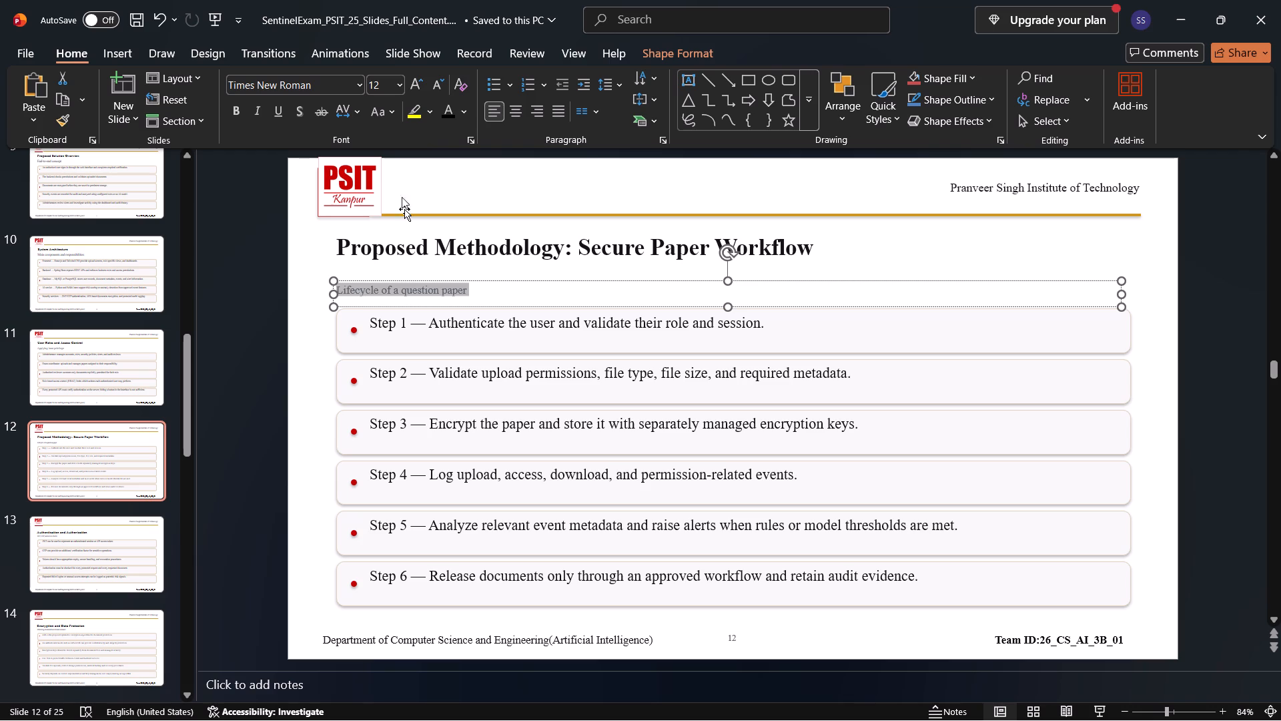
left_click(370, 85)
type("20")
key("Return")
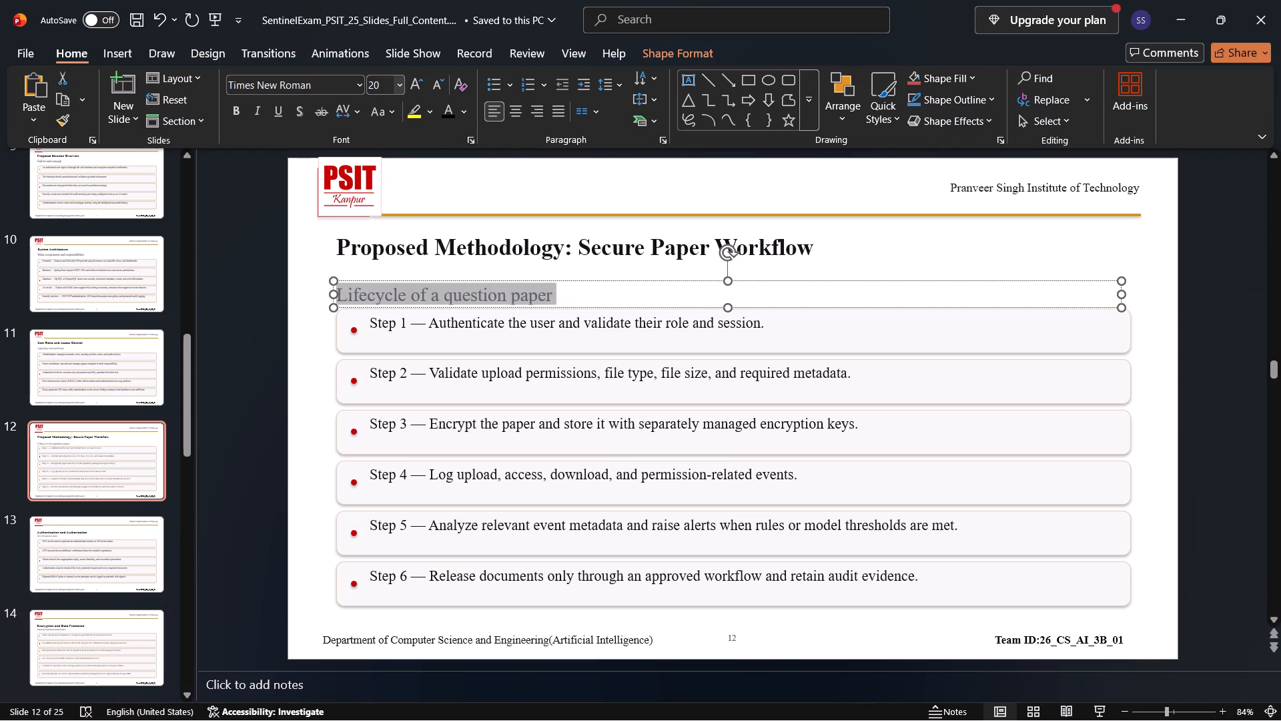